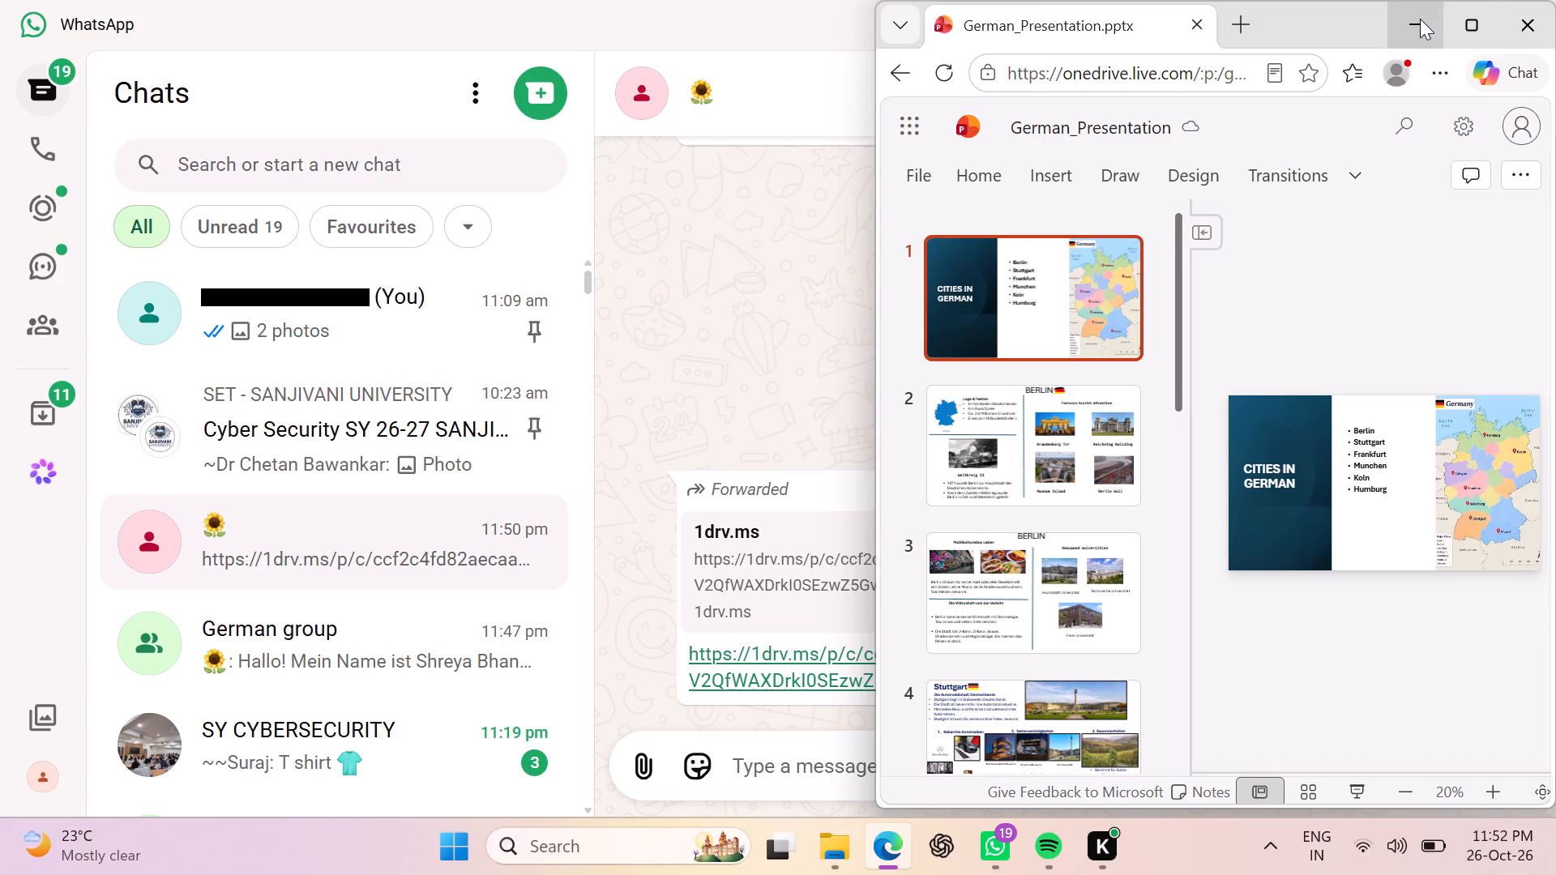
# Insert a new slide with title and text placeholders directly after the opening "CITIES IN GERMAN" slide in German_Presentation.
pyautogui.click(1451, 18)
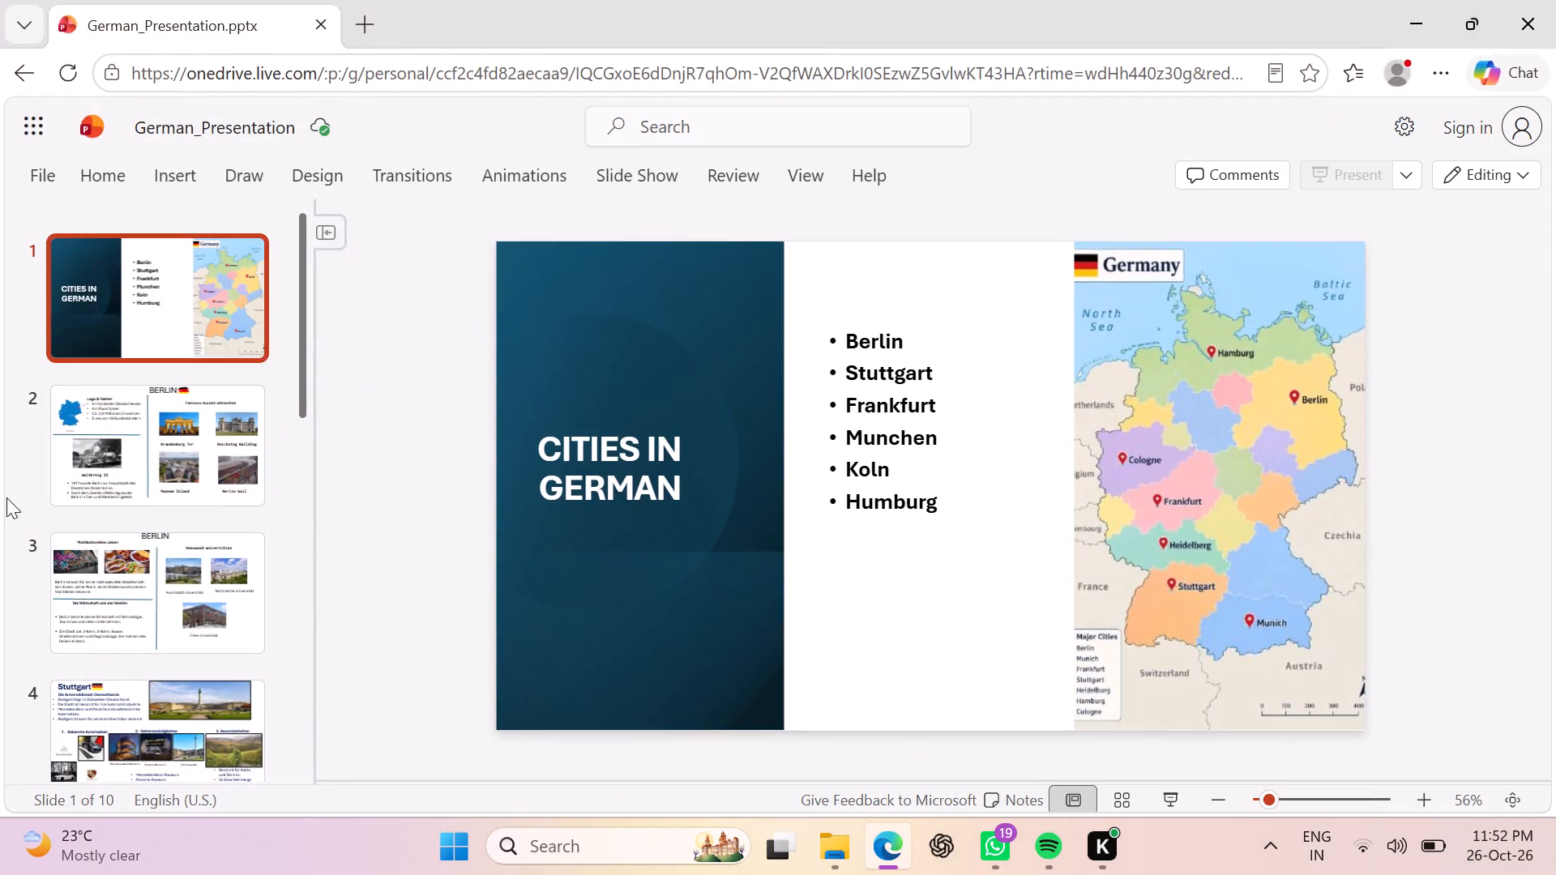
pyautogui.scroll(-8, 169, 597)
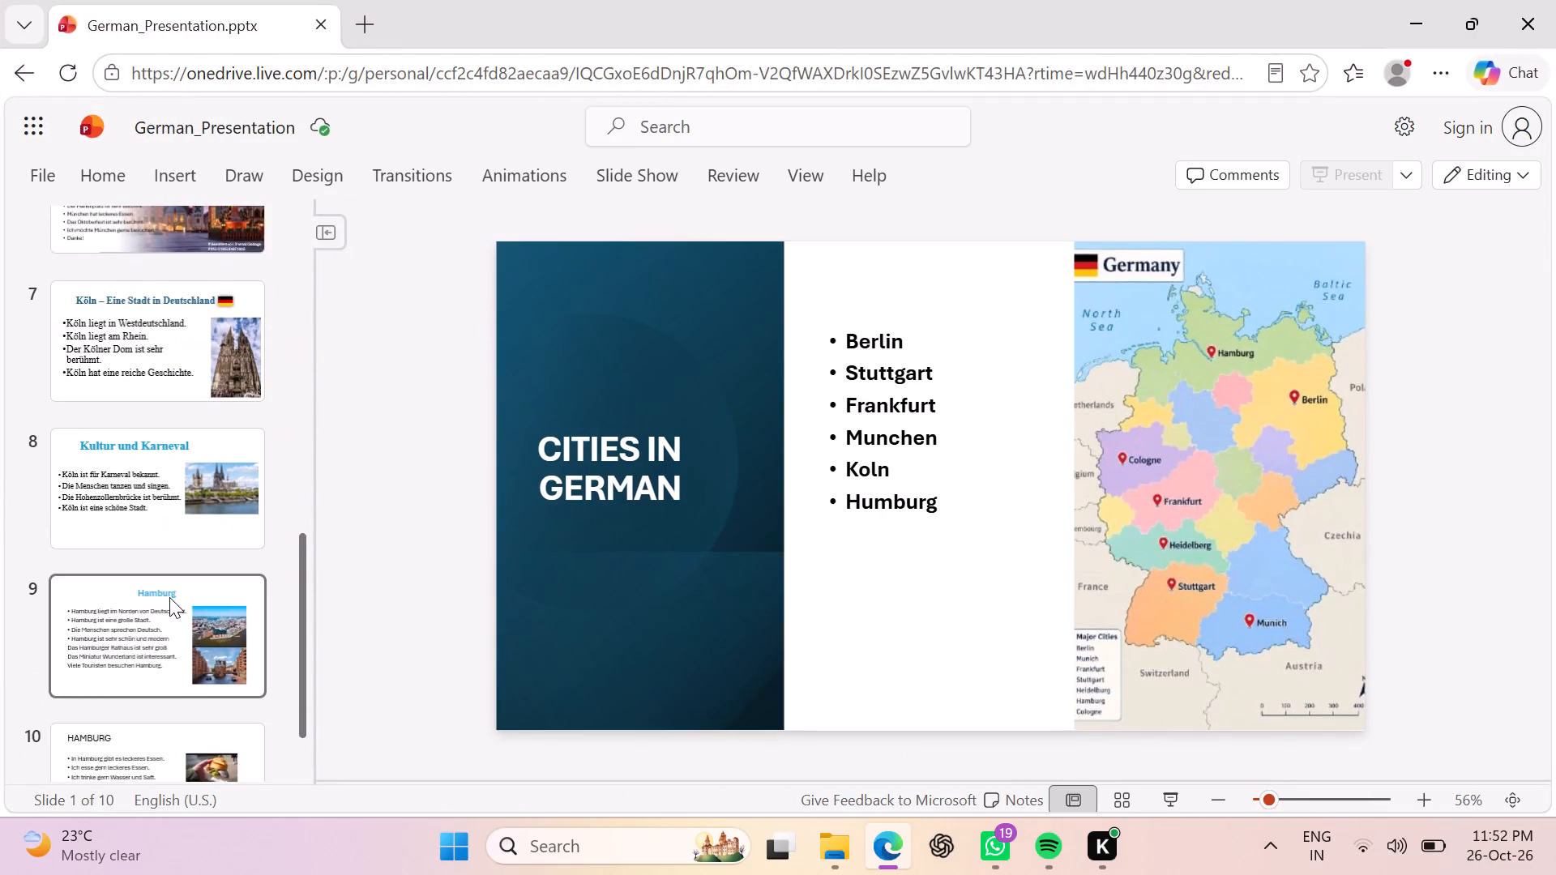
pyautogui.scroll(-2, 169, 597)
pyautogui.click(170, 179)
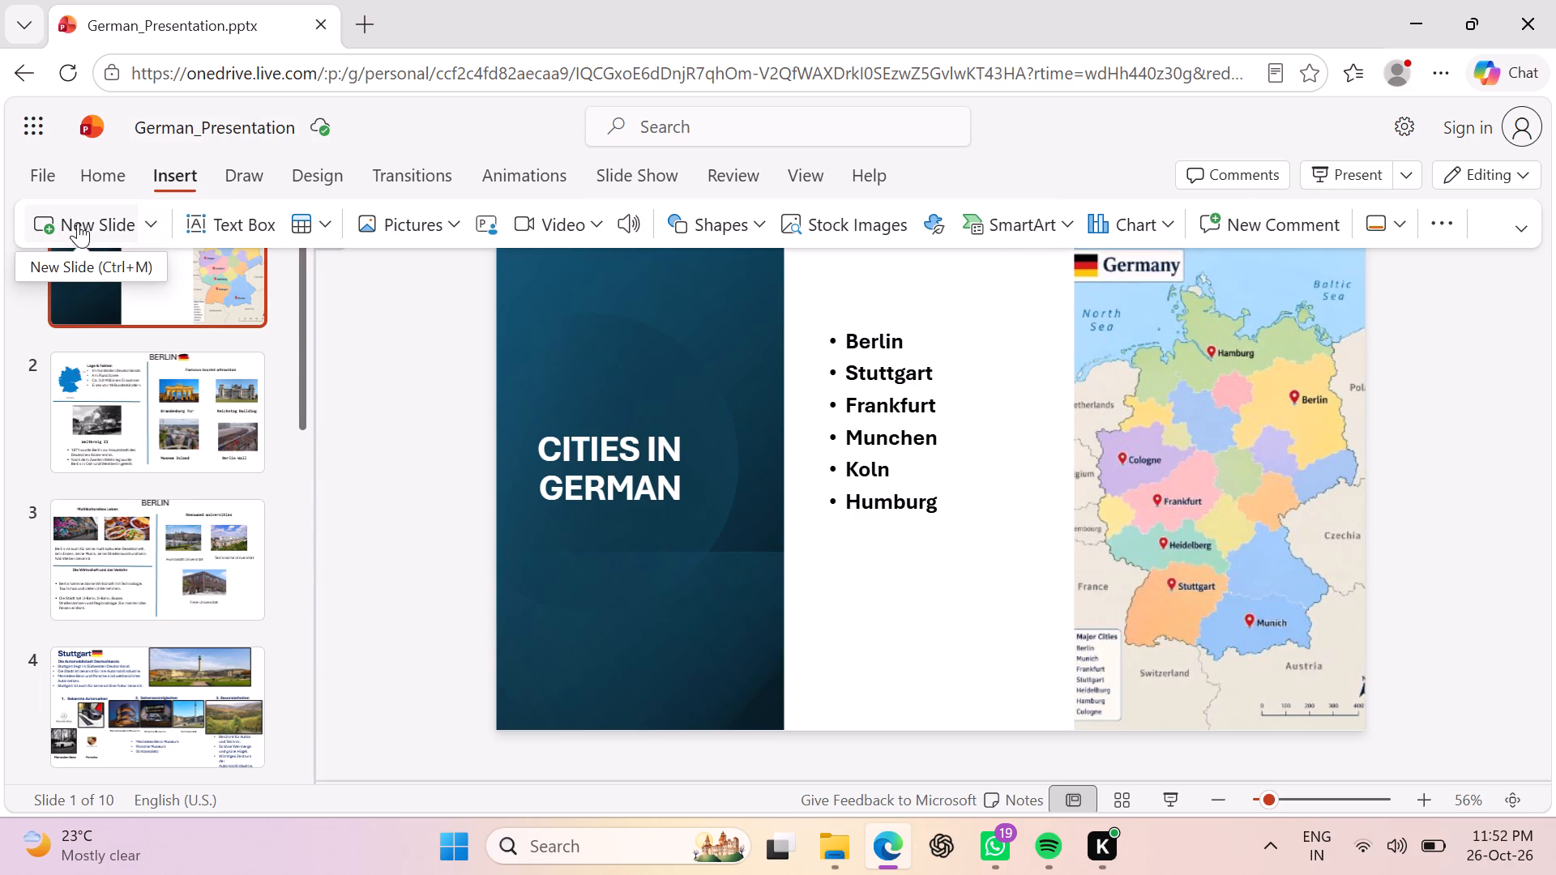
pyautogui.click(56, 231)
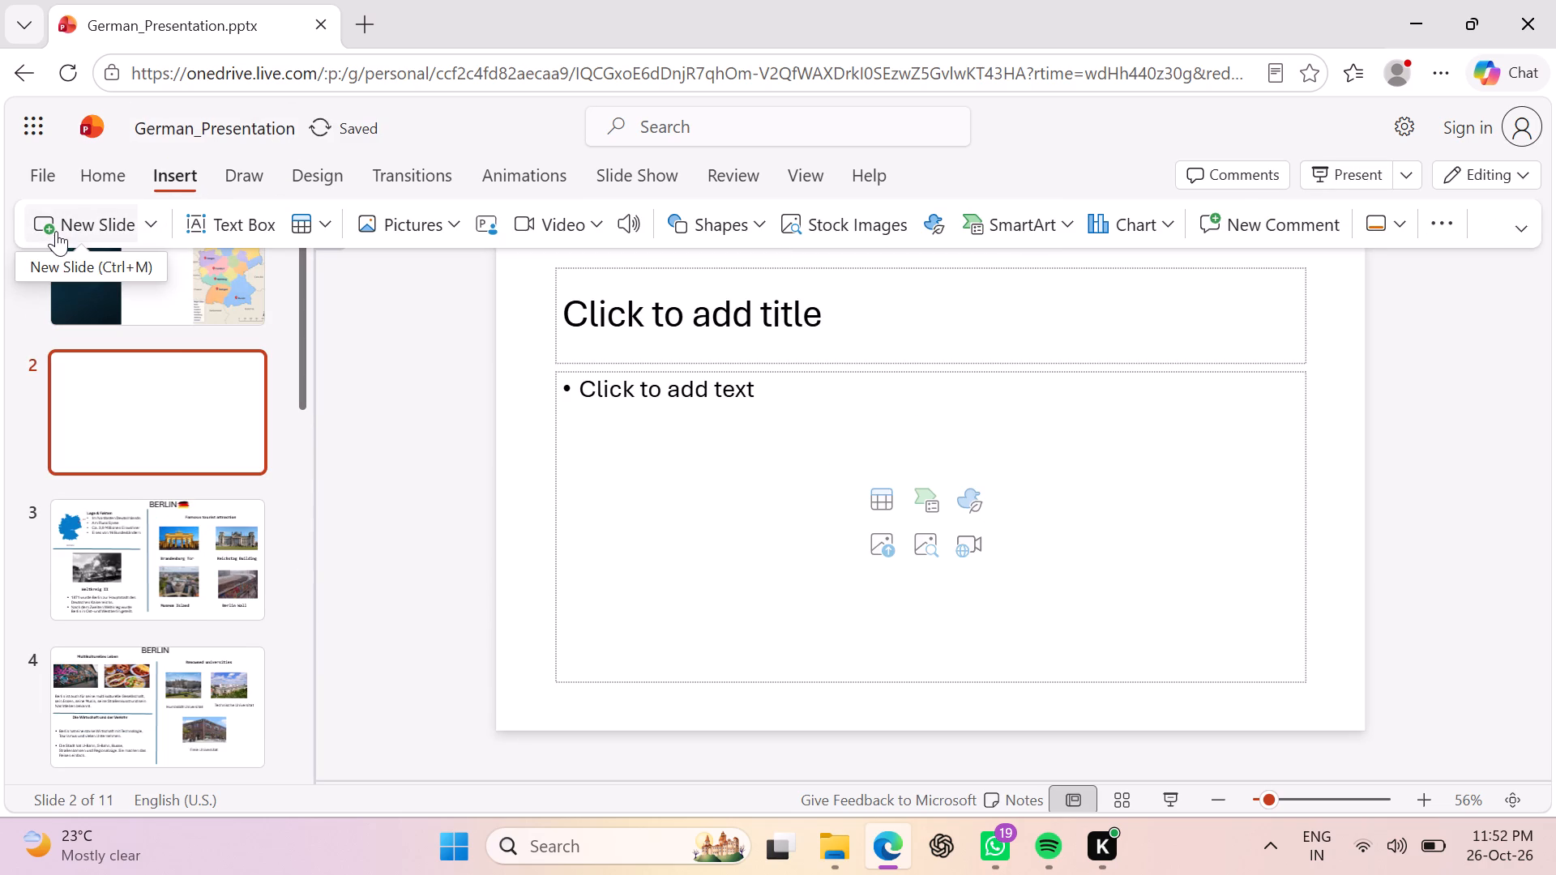
# Begin the title of the blank second slide with two leading spaces and the letter "H".
pyautogui.scroll(1, 601, 493)
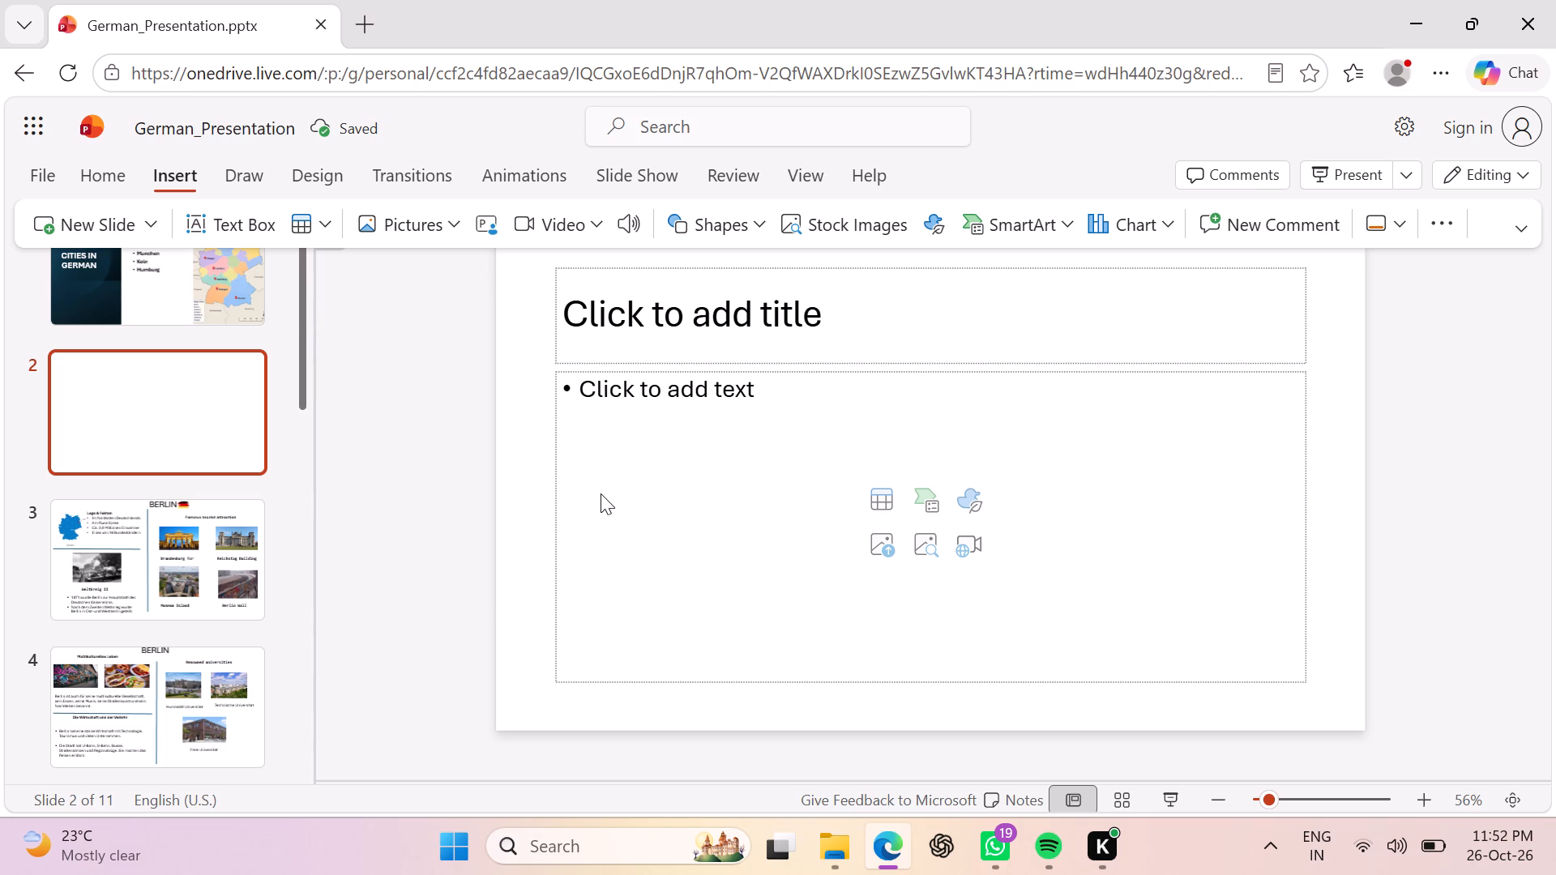
pyautogui.scroll(1, 601, 493)
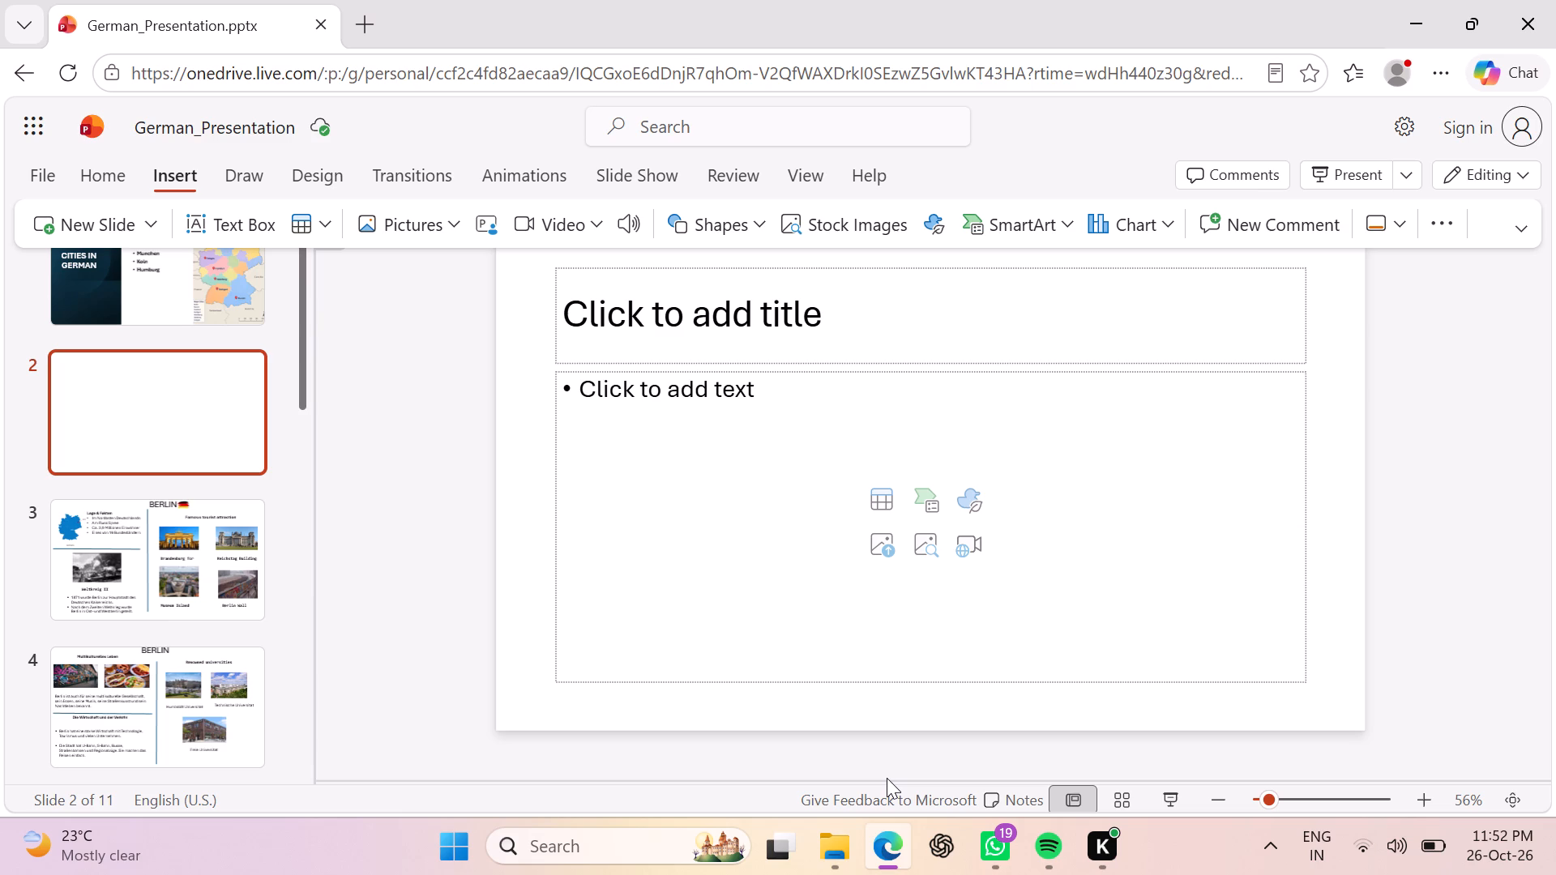
pyautogui.click(757, 318)
pyautogui.click(153, 708)
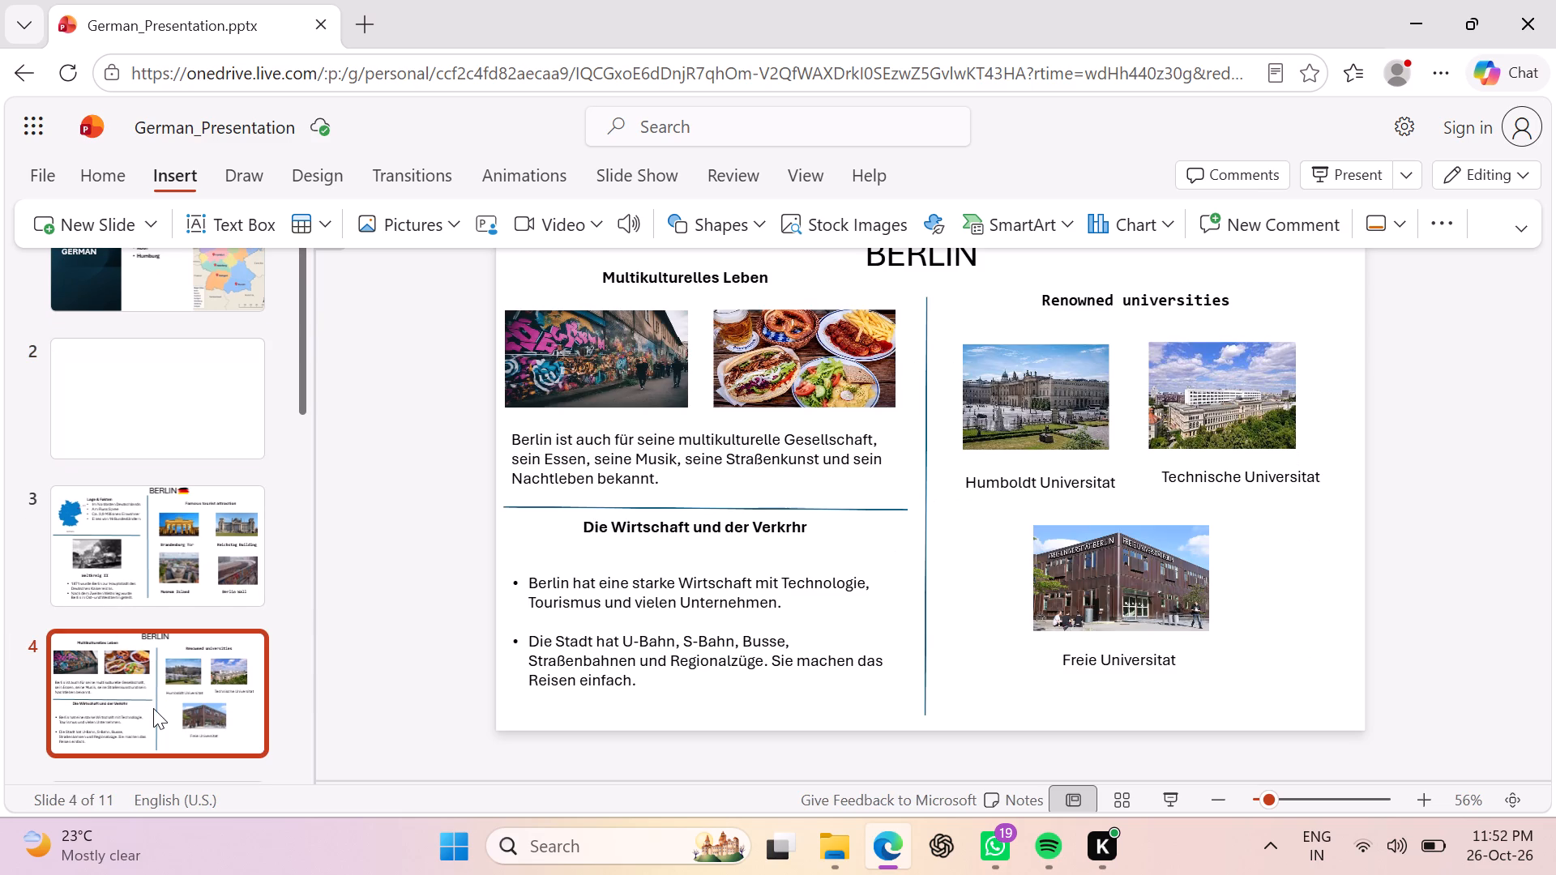
pyautogui.click(153, 578)
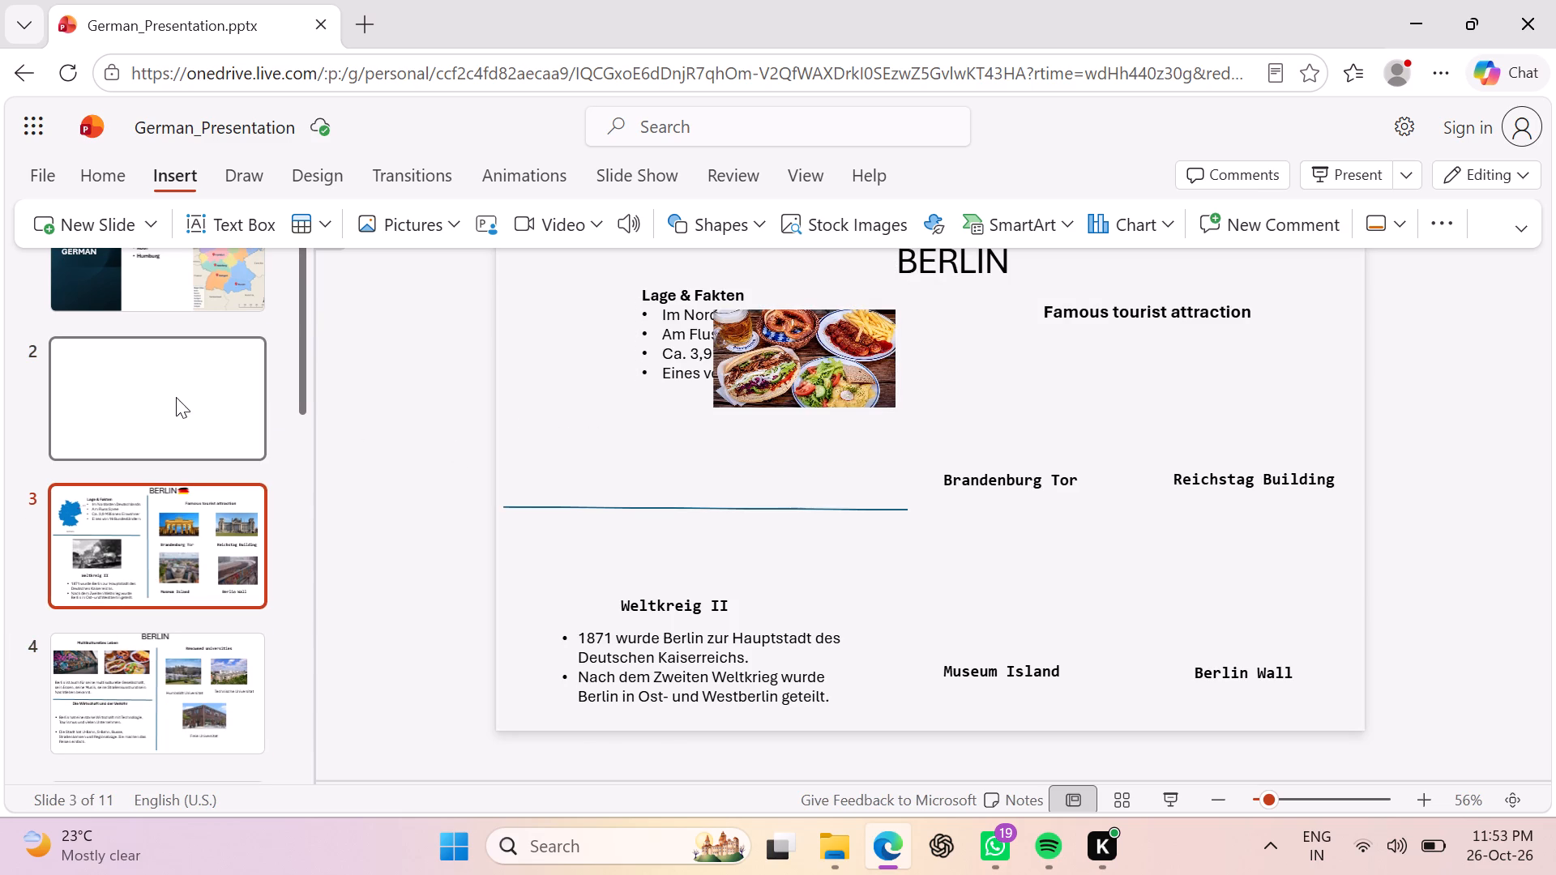
pyautogui.click(173, 395)
pyautogui.click(632, 322)
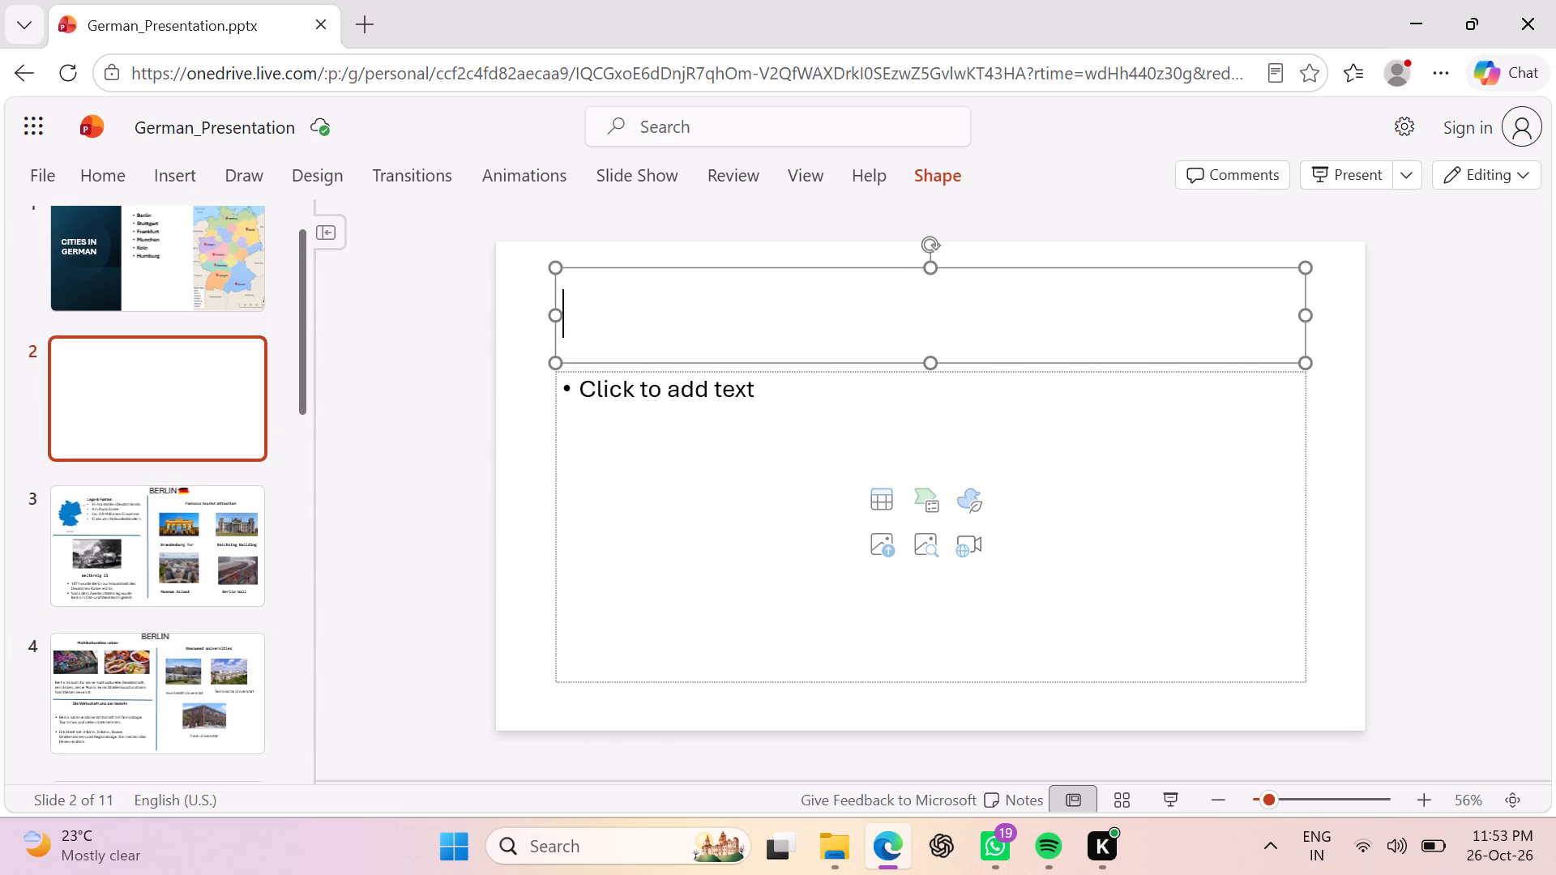
pyautogui.press('space')
pyautogui.press('space')
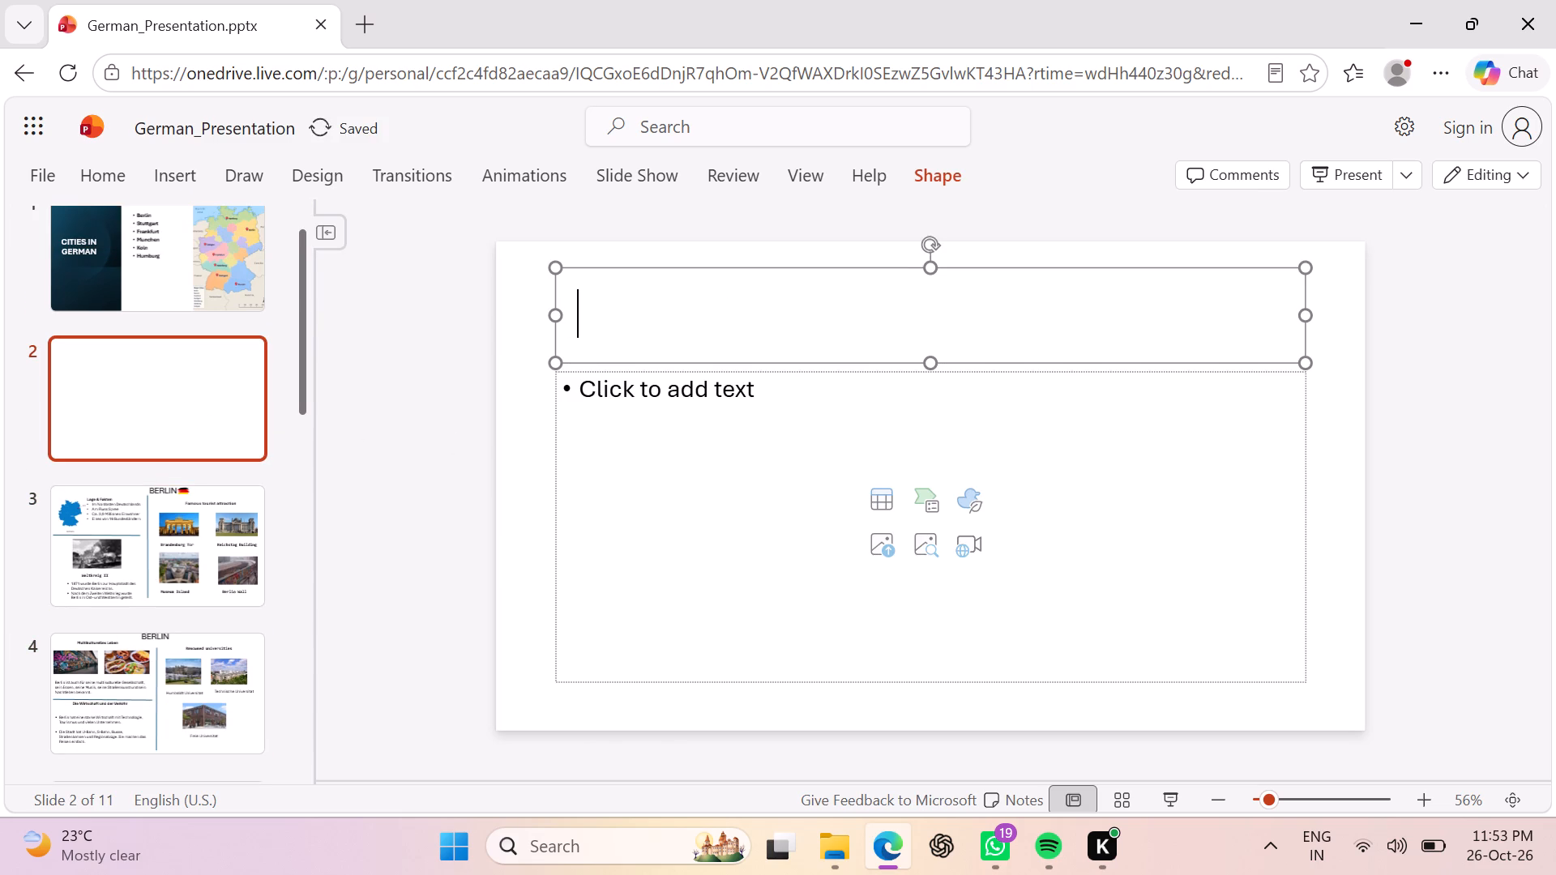
pyautogui.press('h')
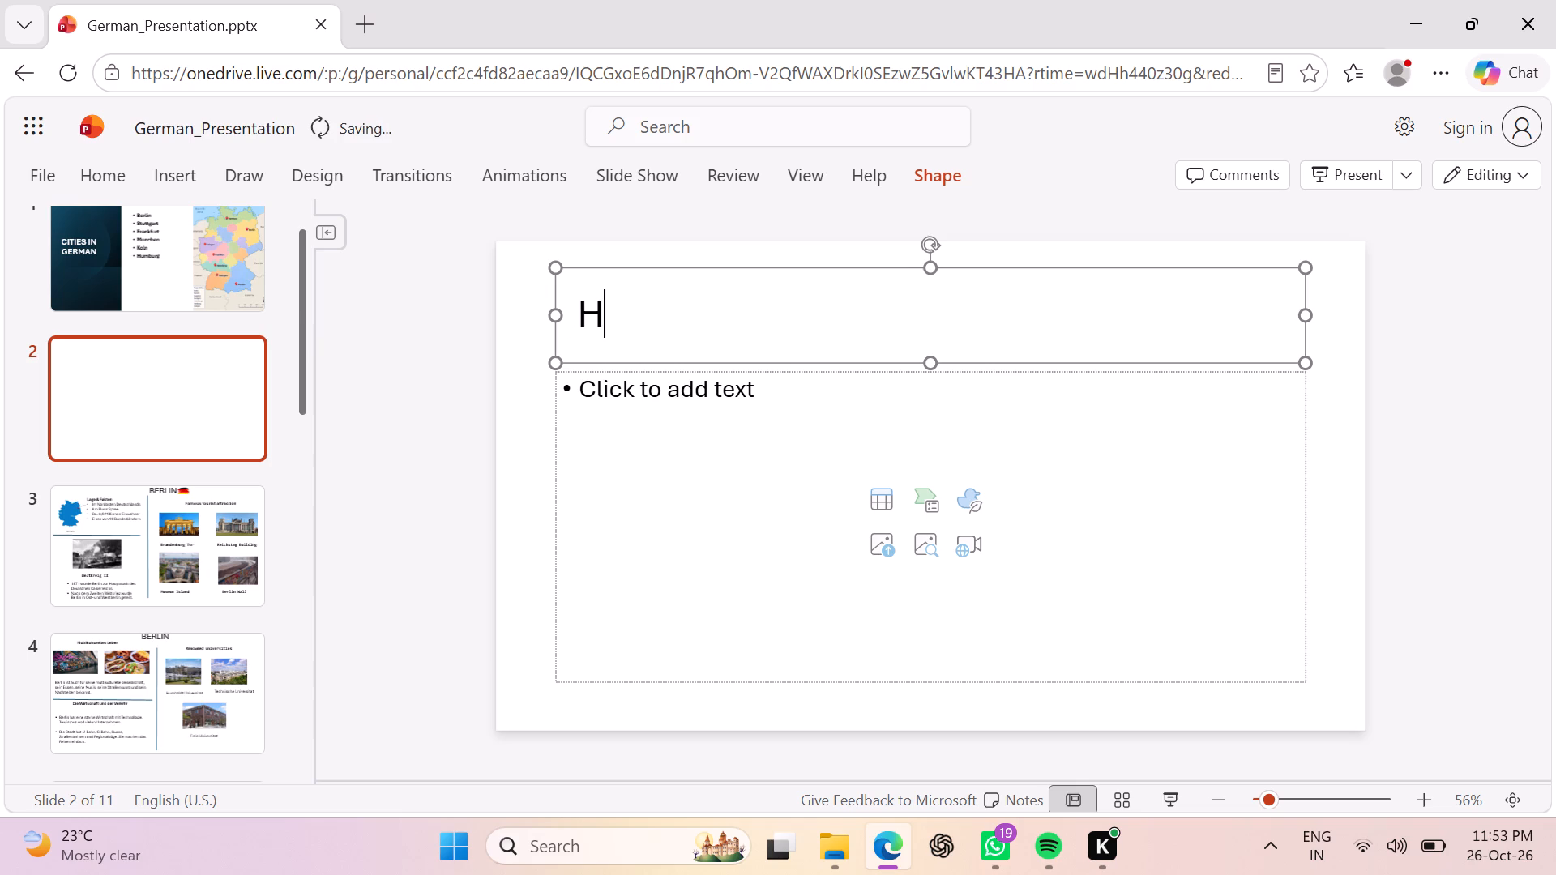
# Complete the second slide's title so that it reads "Hannover".
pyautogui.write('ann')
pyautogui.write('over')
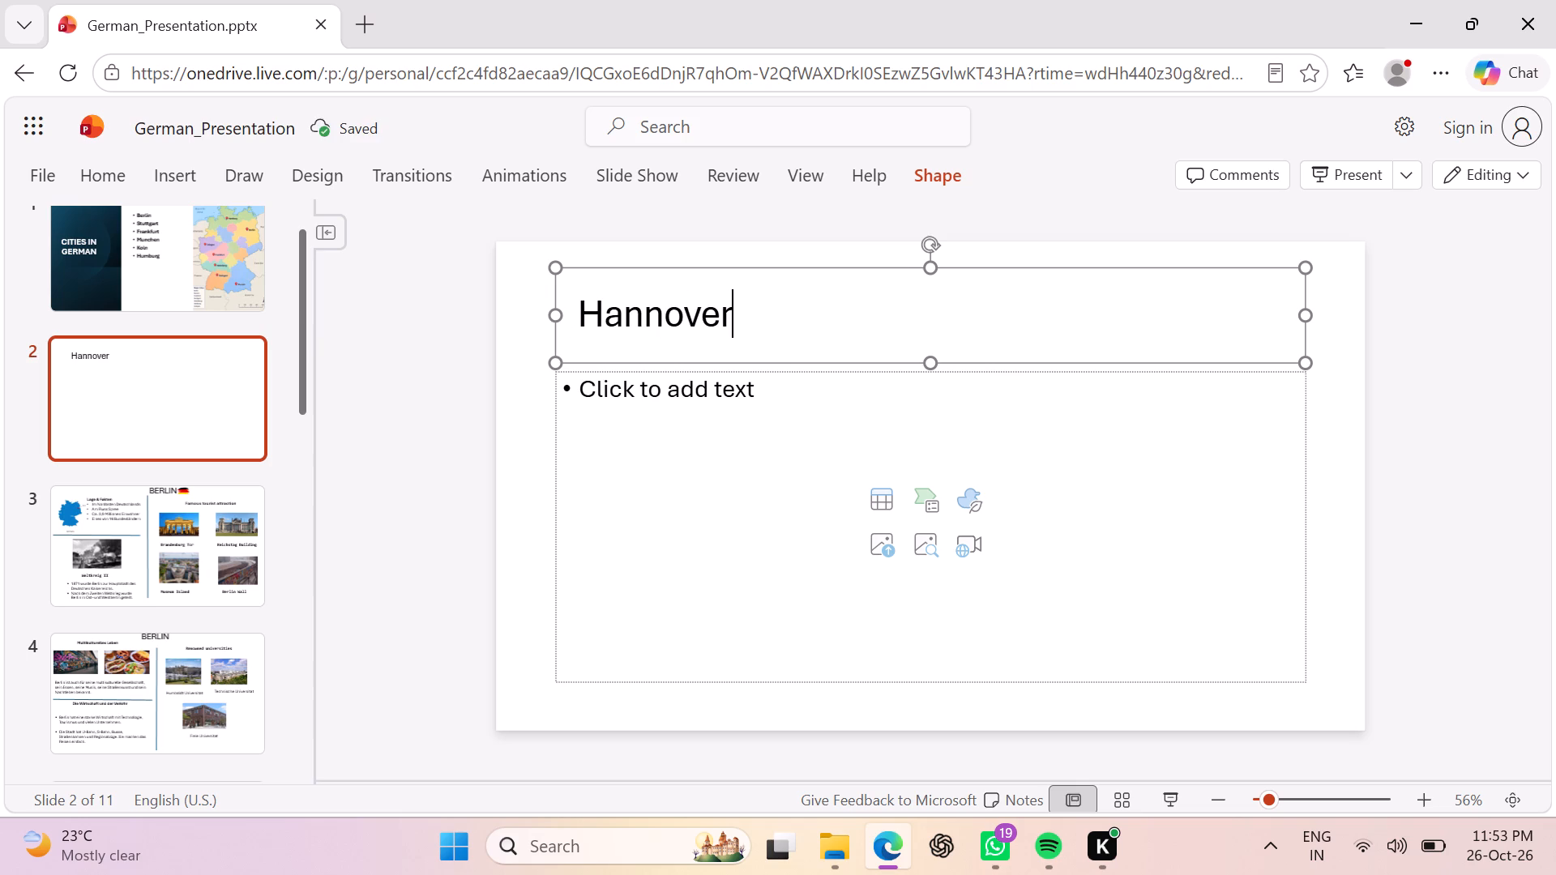
# Open the content placeholder below the Hannover title for text entry.
pyautogui.click(592, 408)
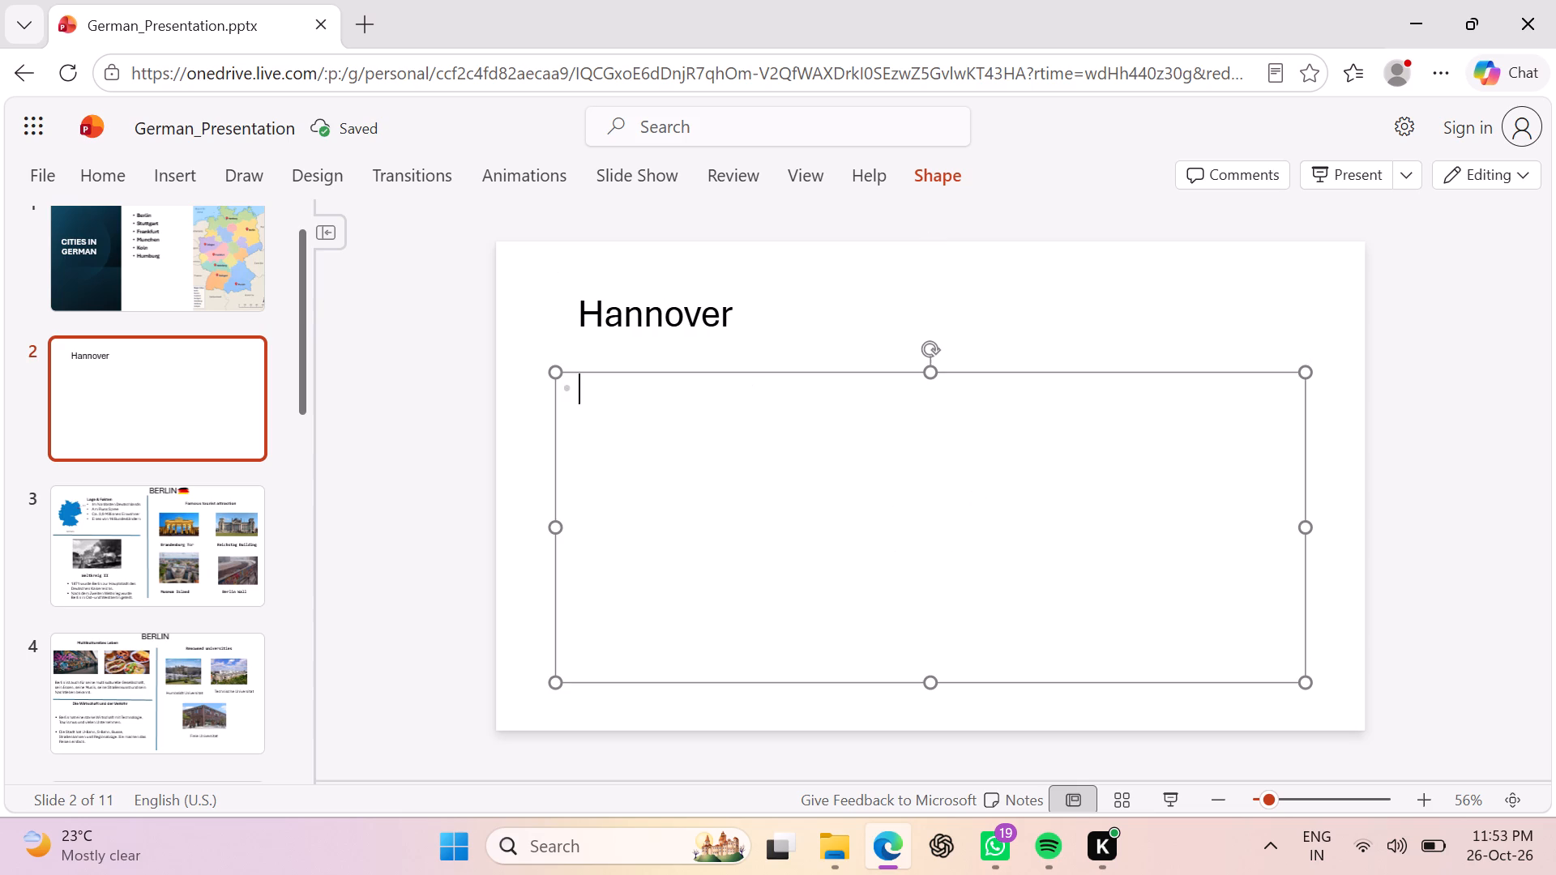
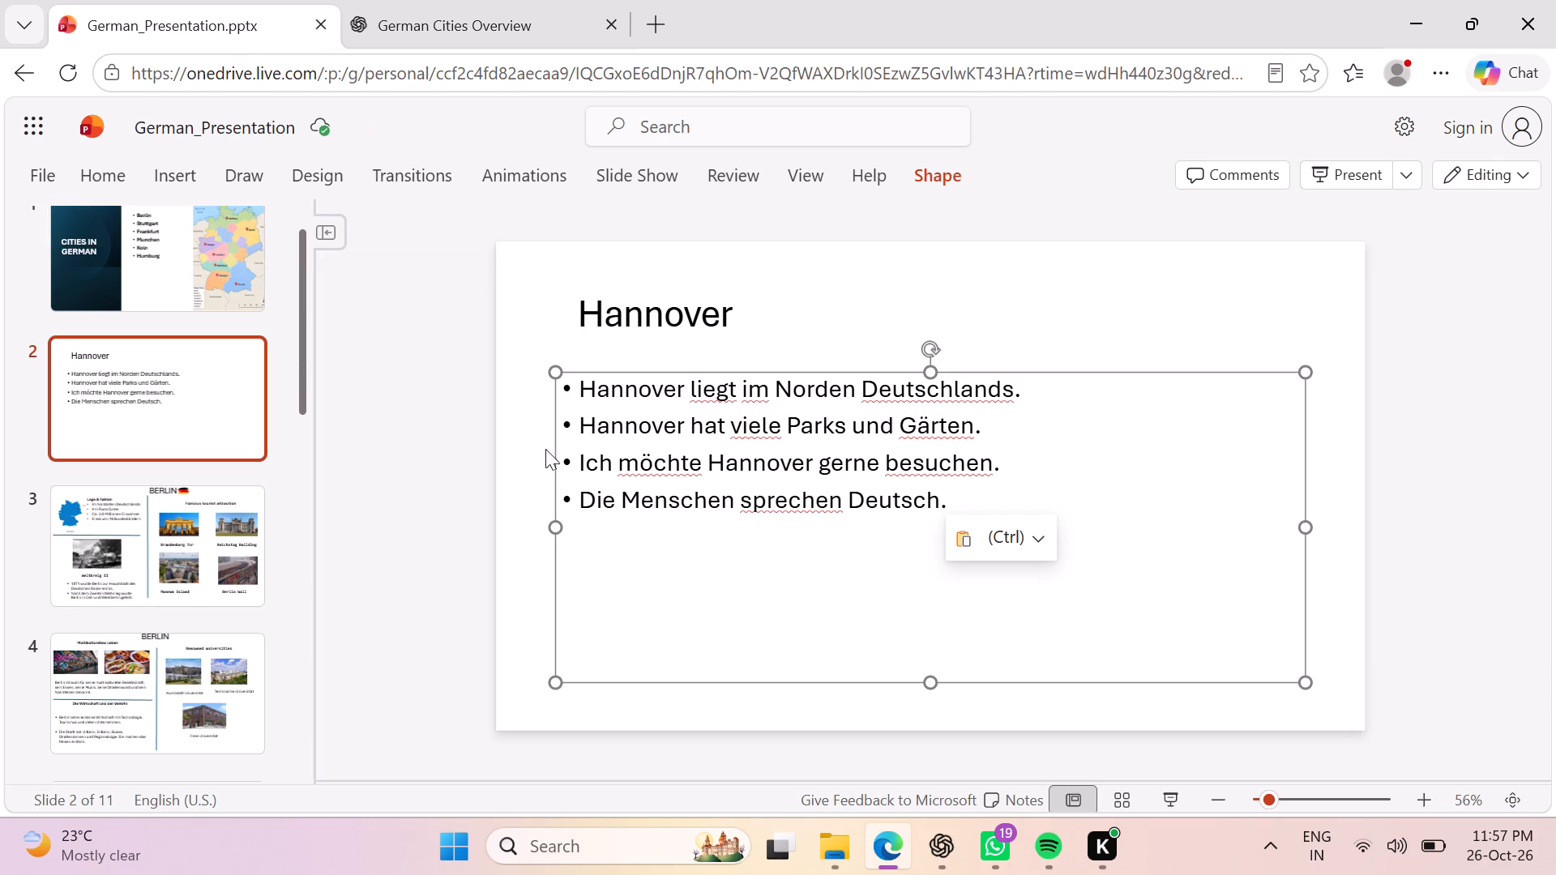
pyautogui.click(208, 530)
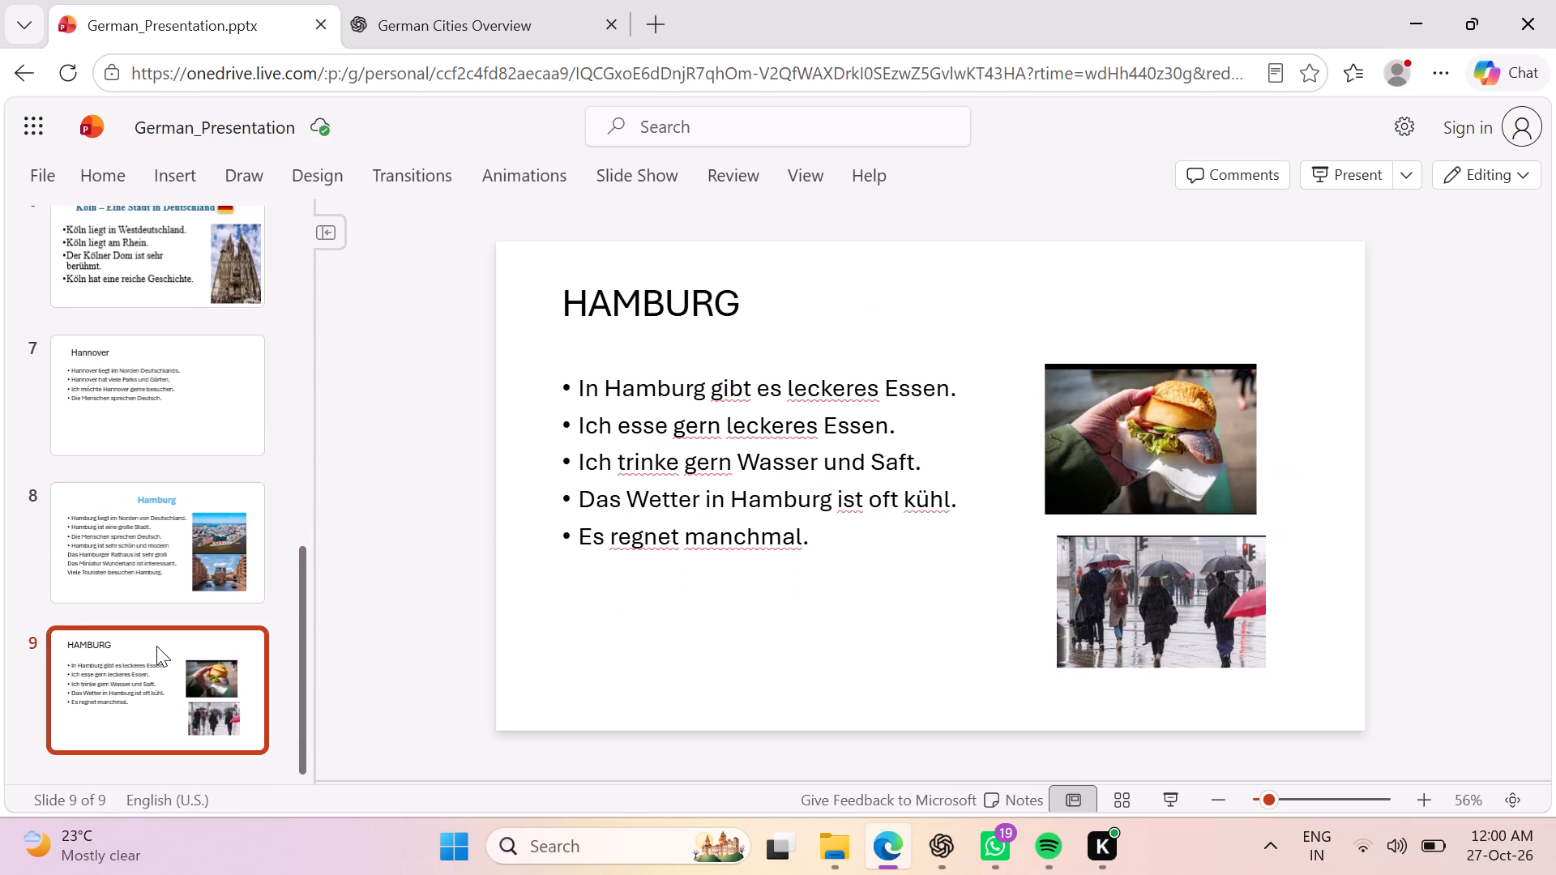
pyautogui.click(154, 560)
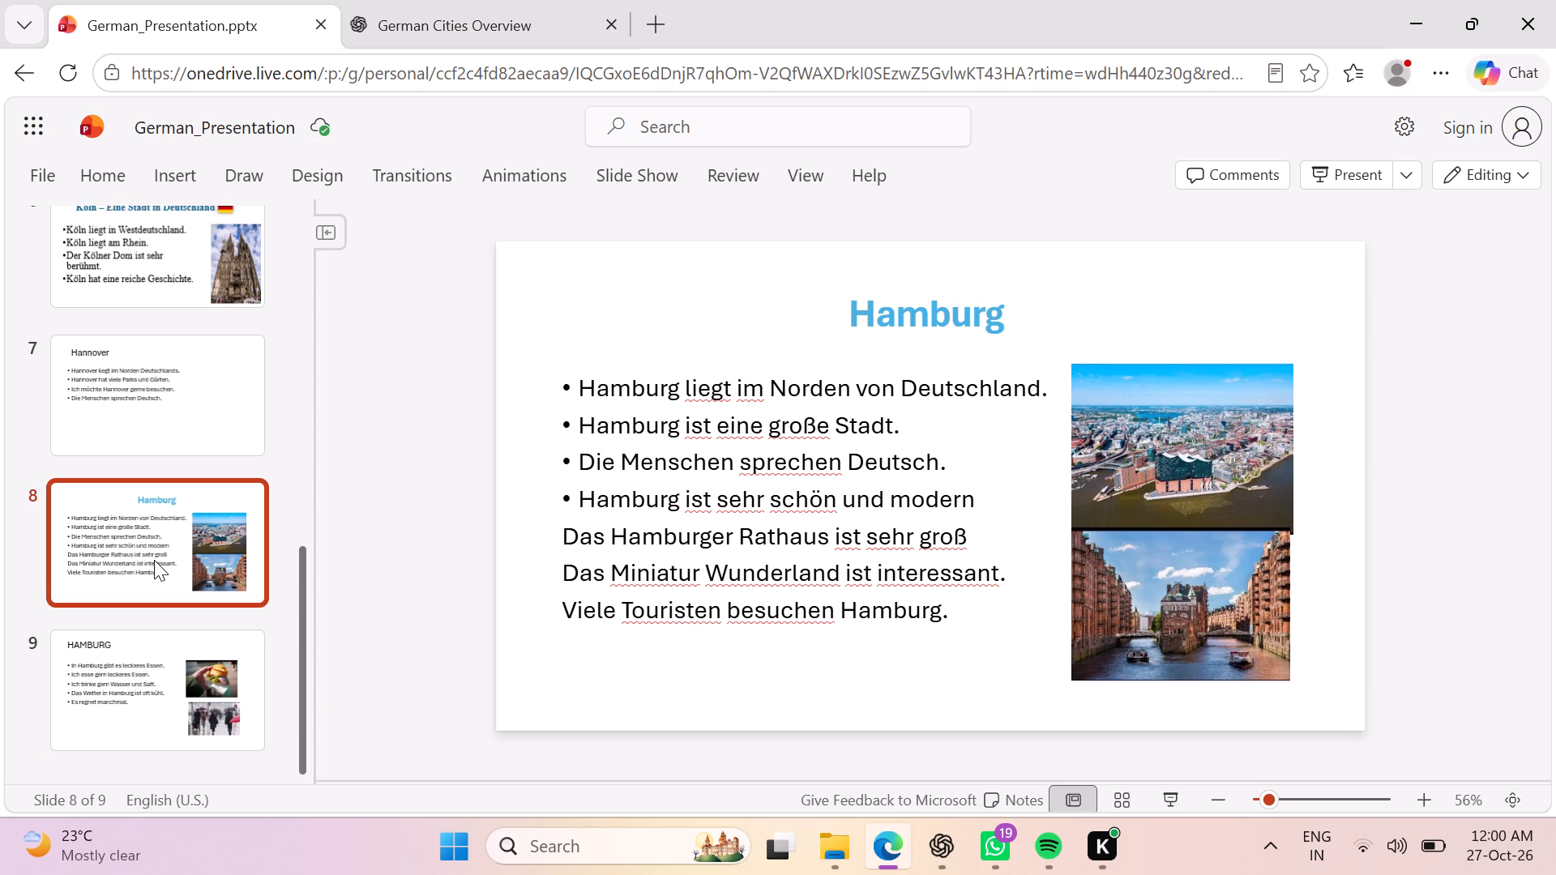
pyautogui.click(148, 638)
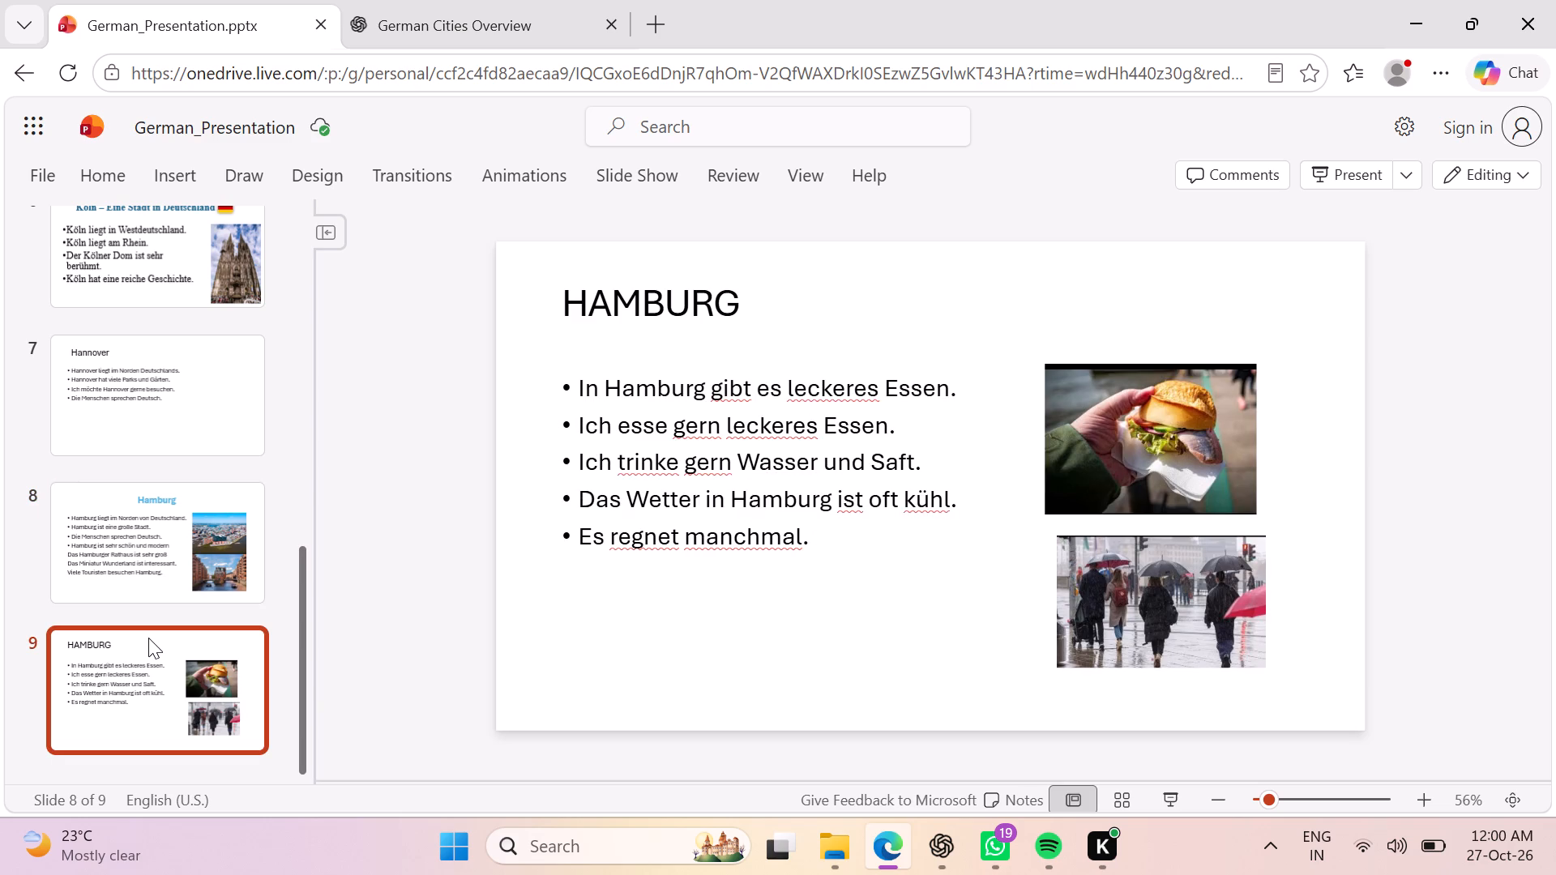
pyautogui.click(155, 540)
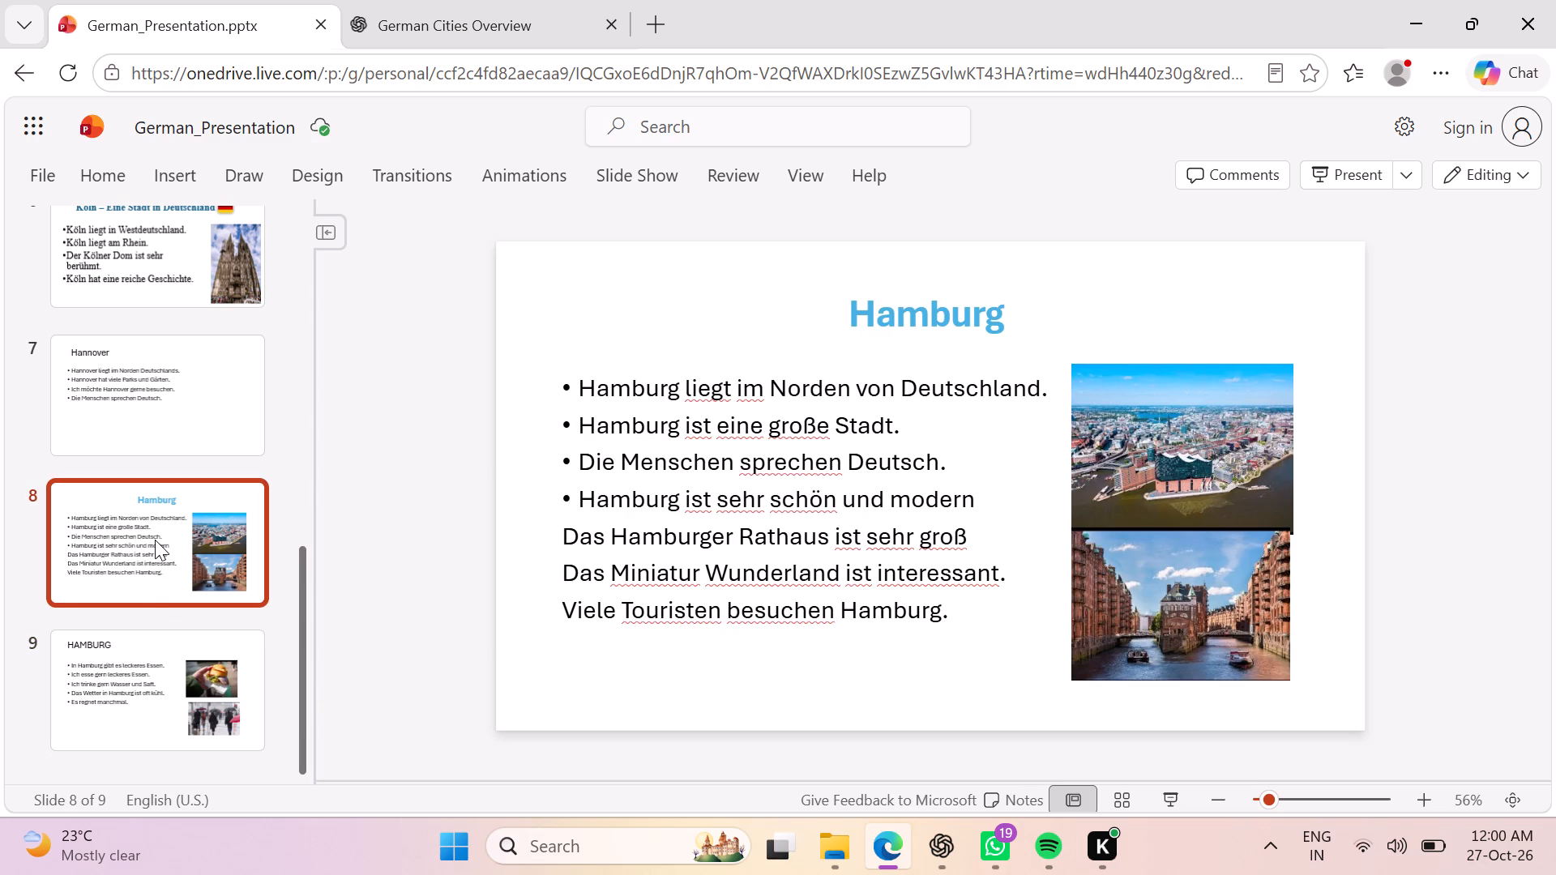
pyautogui.click(132, 661)
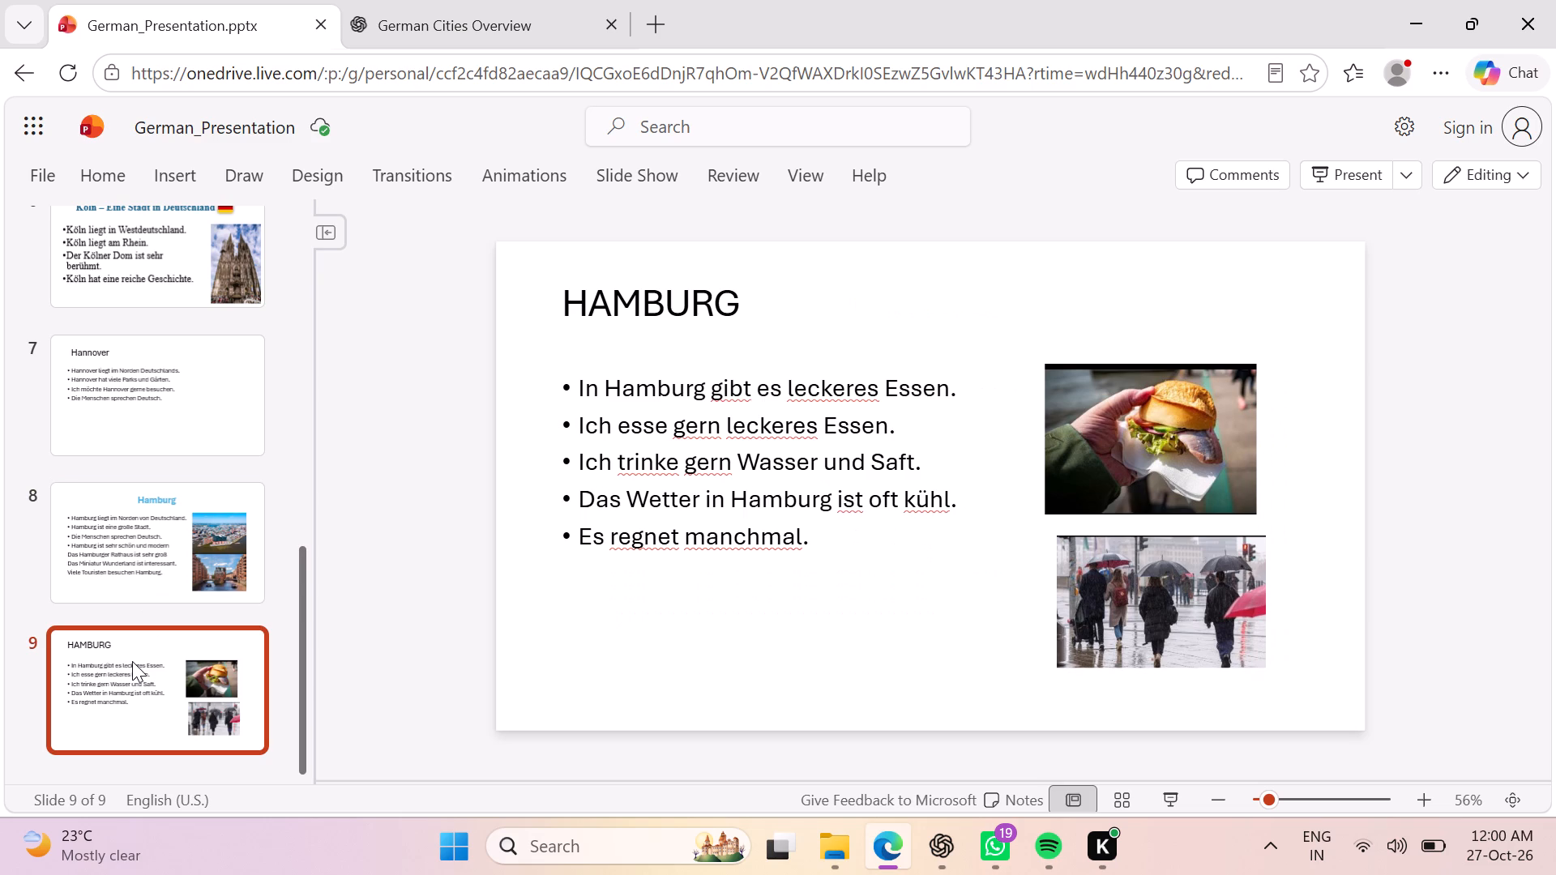
pyautogui.click(160, 579)
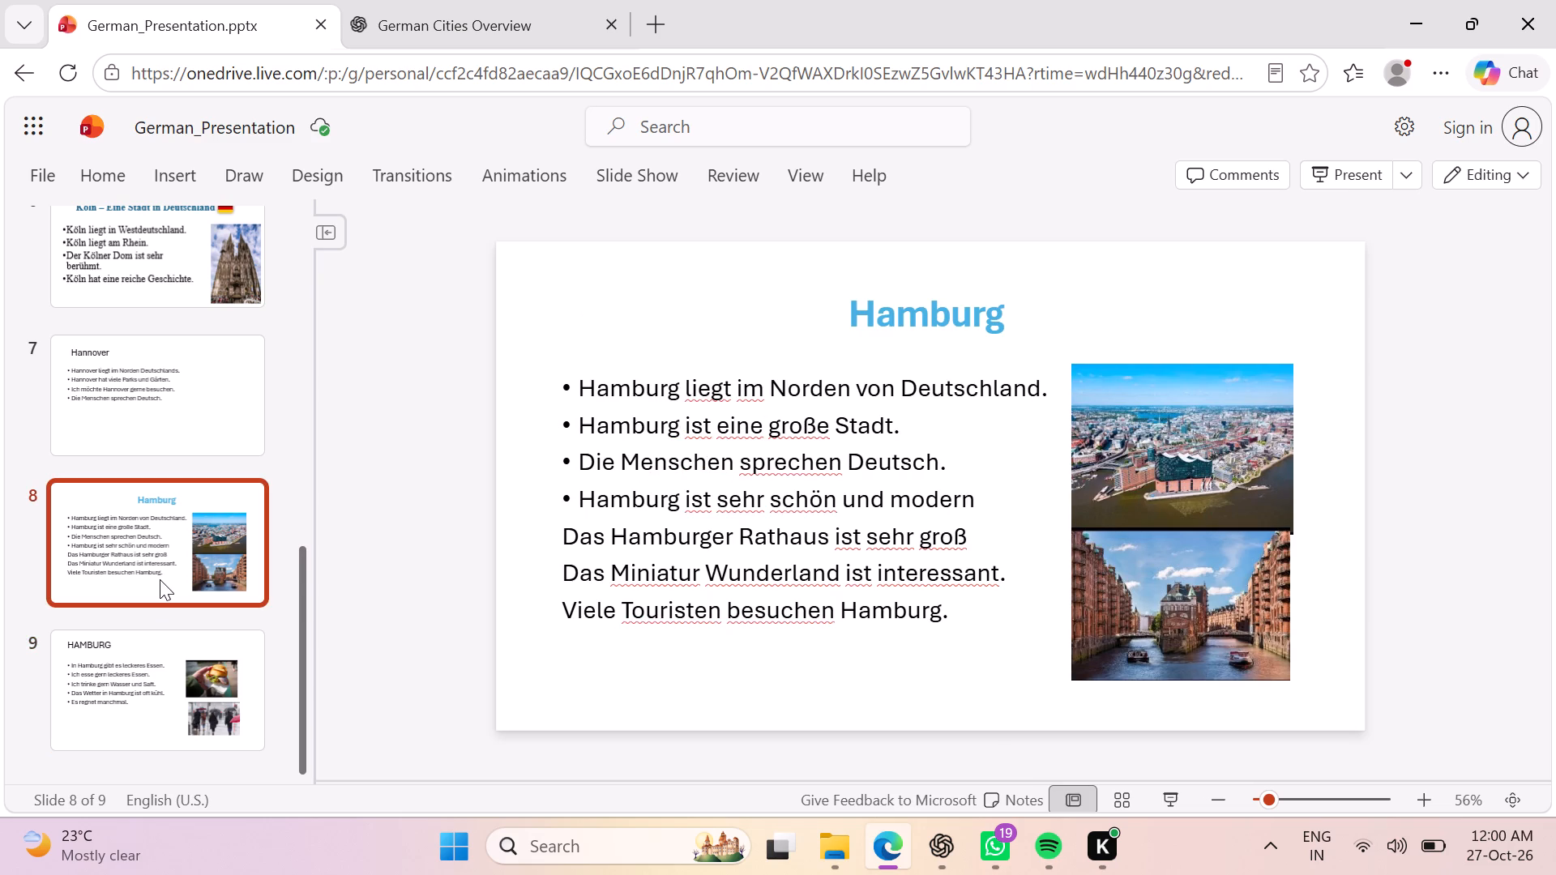
pyautogui.scroll(1, 160, 579)
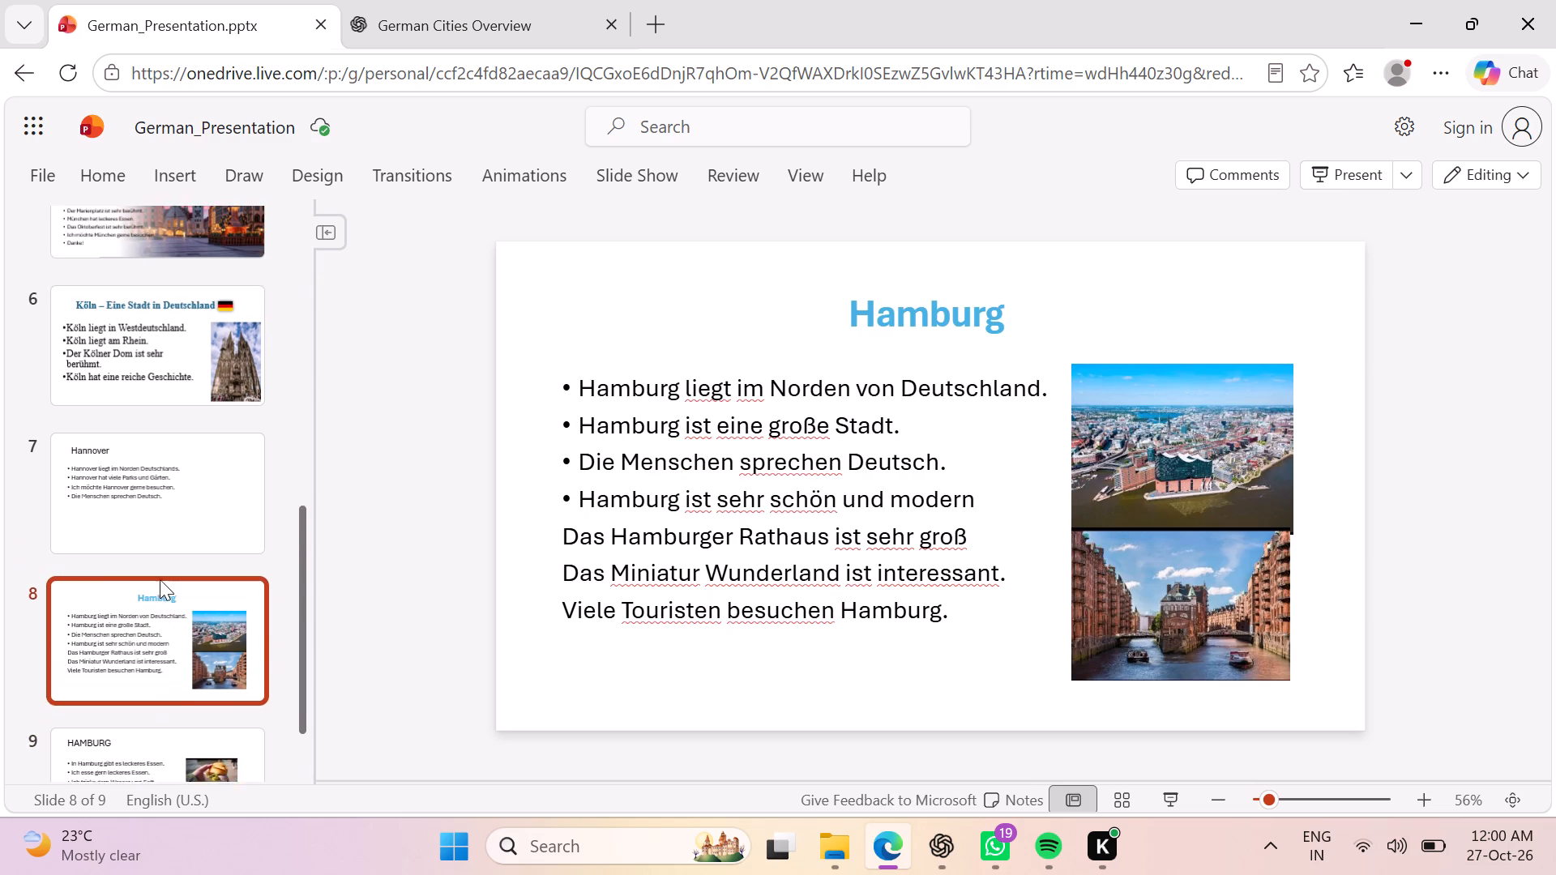
pyautogui.scroll(1, 160, 579)
pyautogui.click(160, 579)
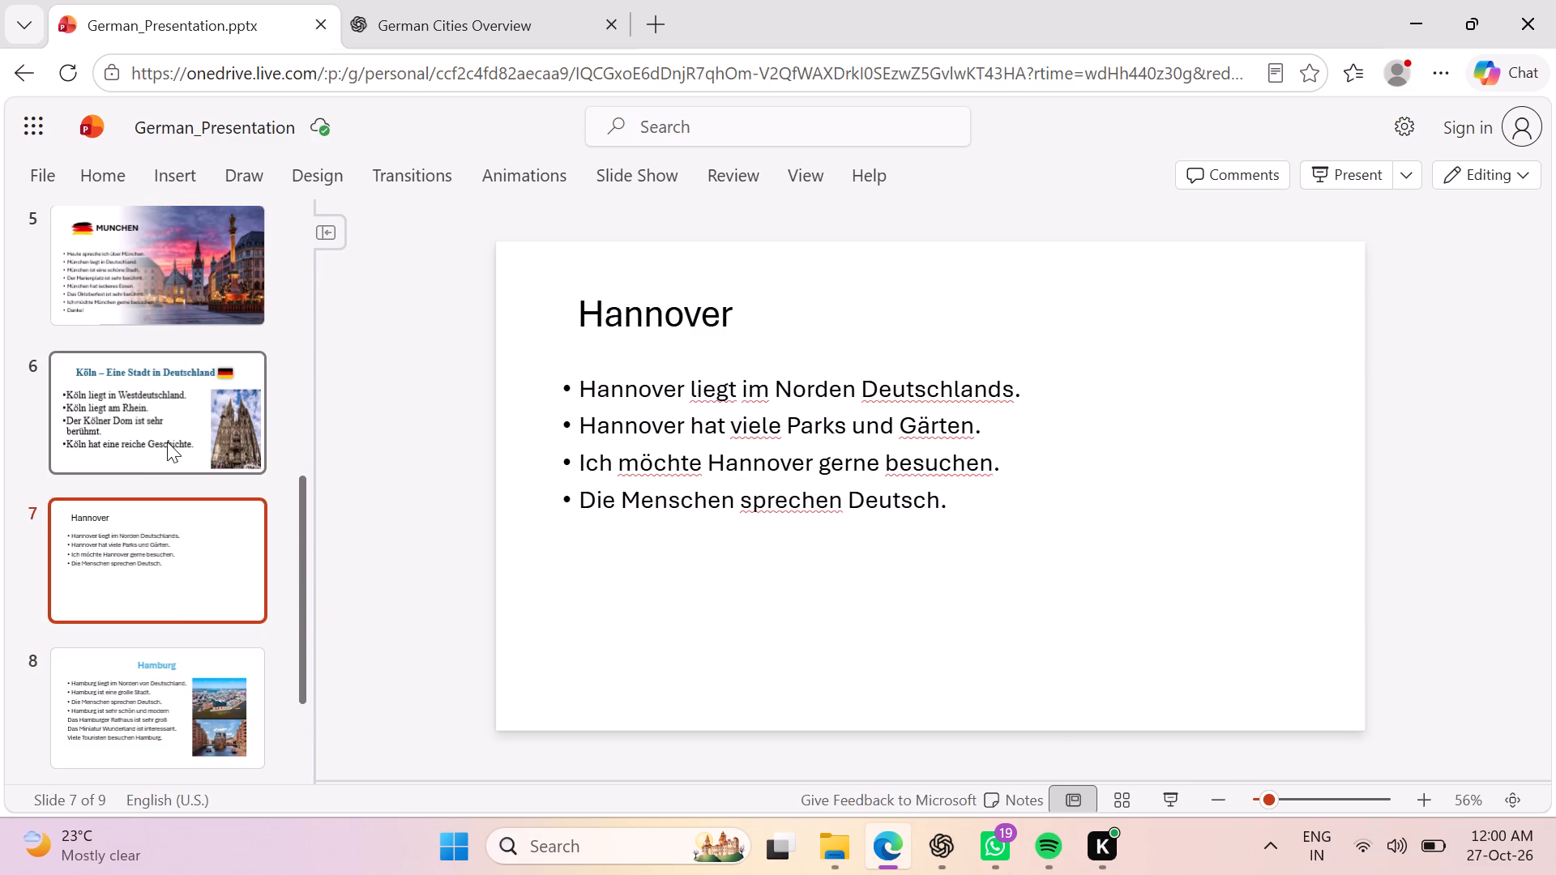
pyautogui.click(167, 442)
pyautogui.scroll(3, 167, 442)
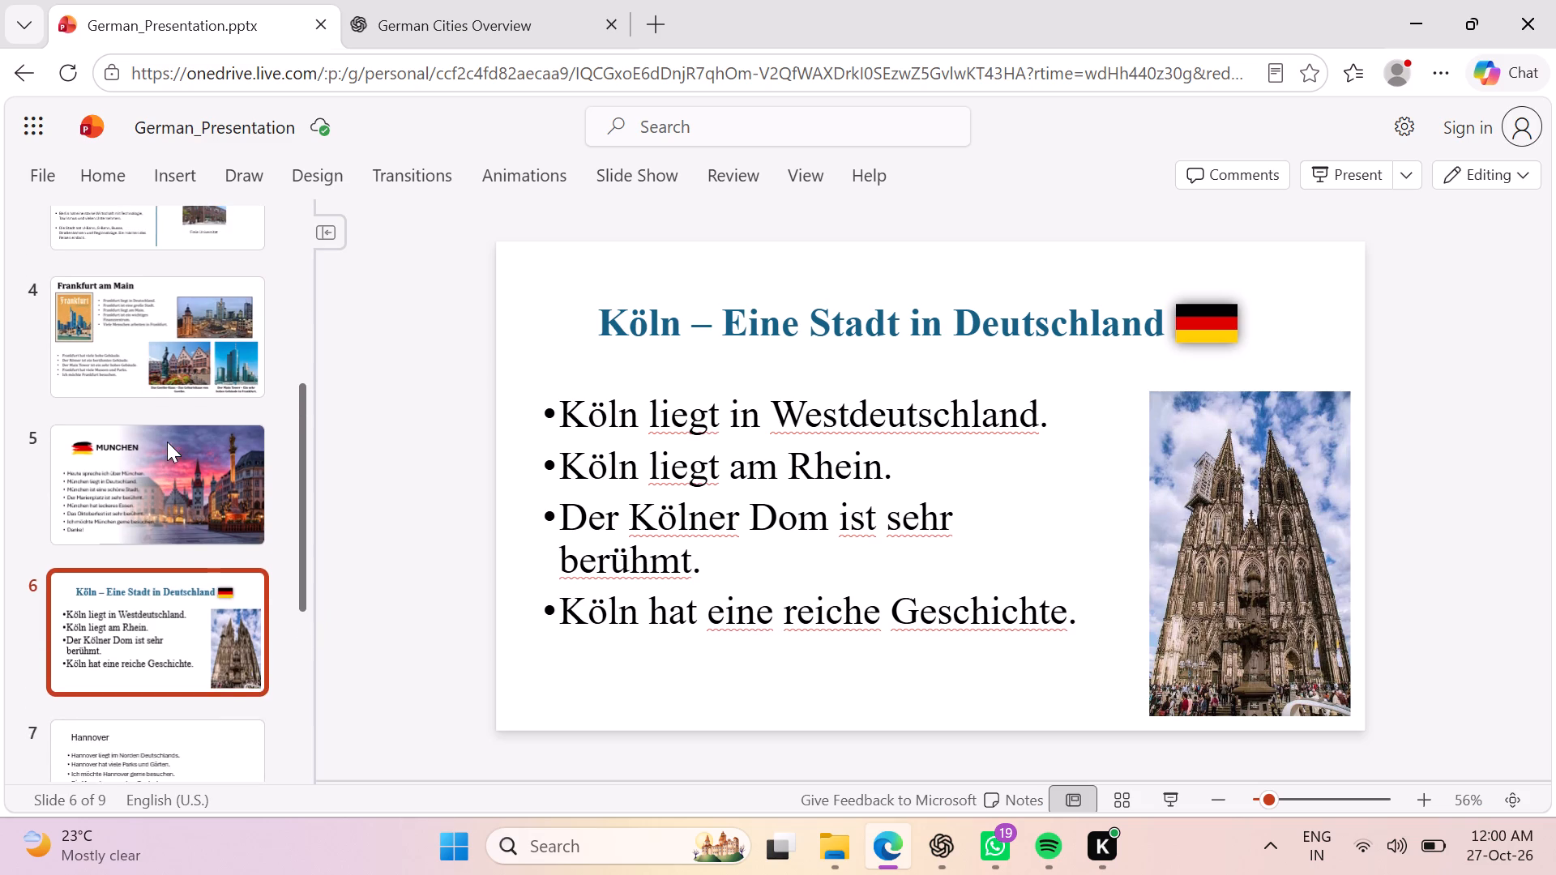
pyautogui.scroll(9, 167, 442)
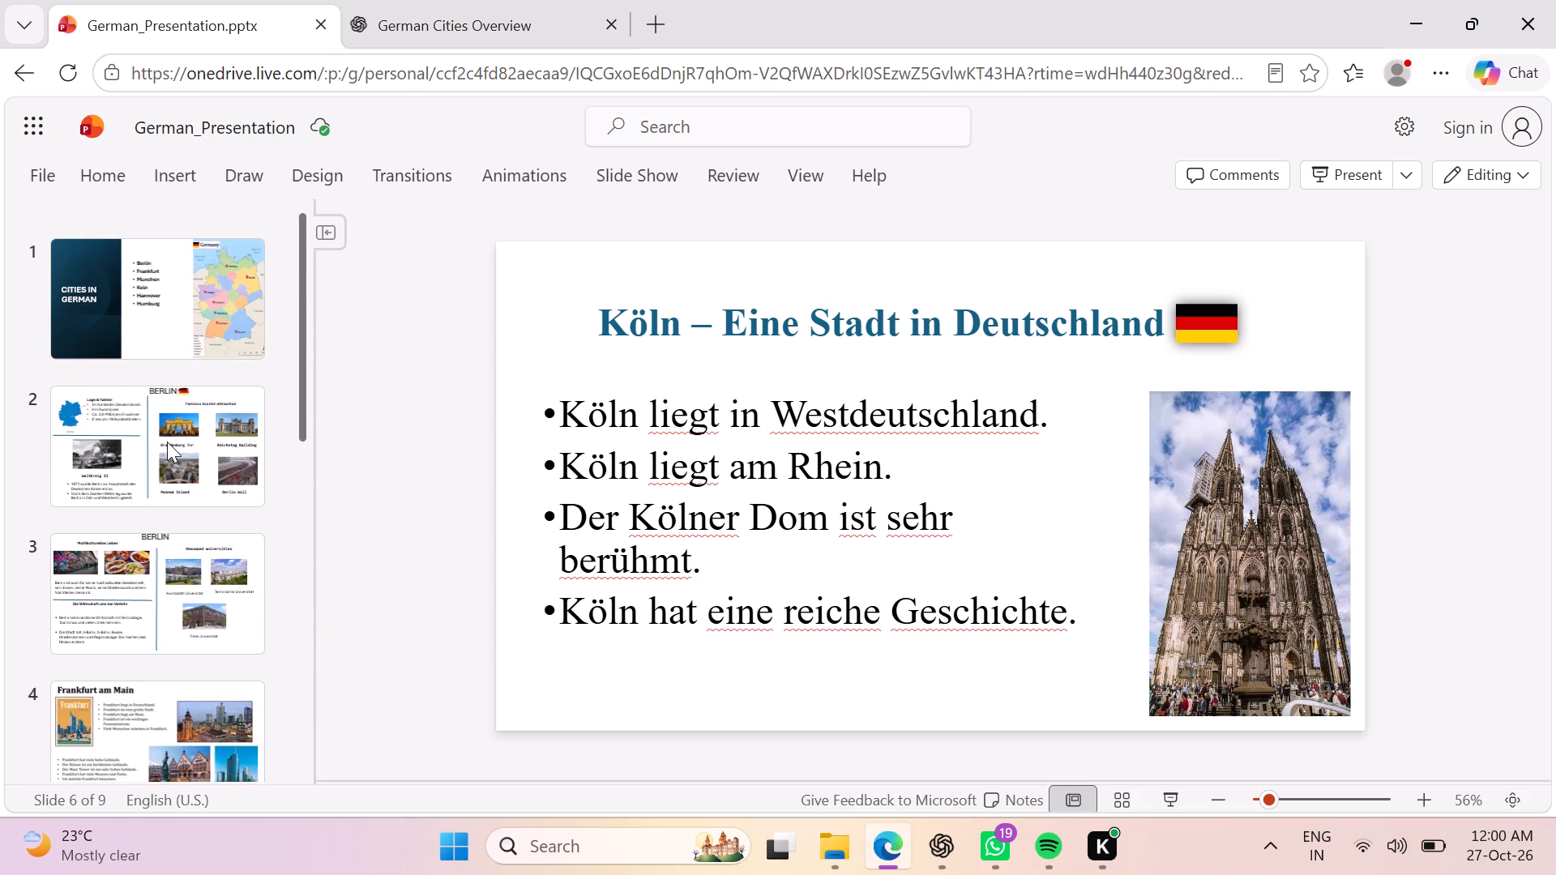
pyautogui.scroll(-4, 167, 442)
pyautogui.click(190, 404)
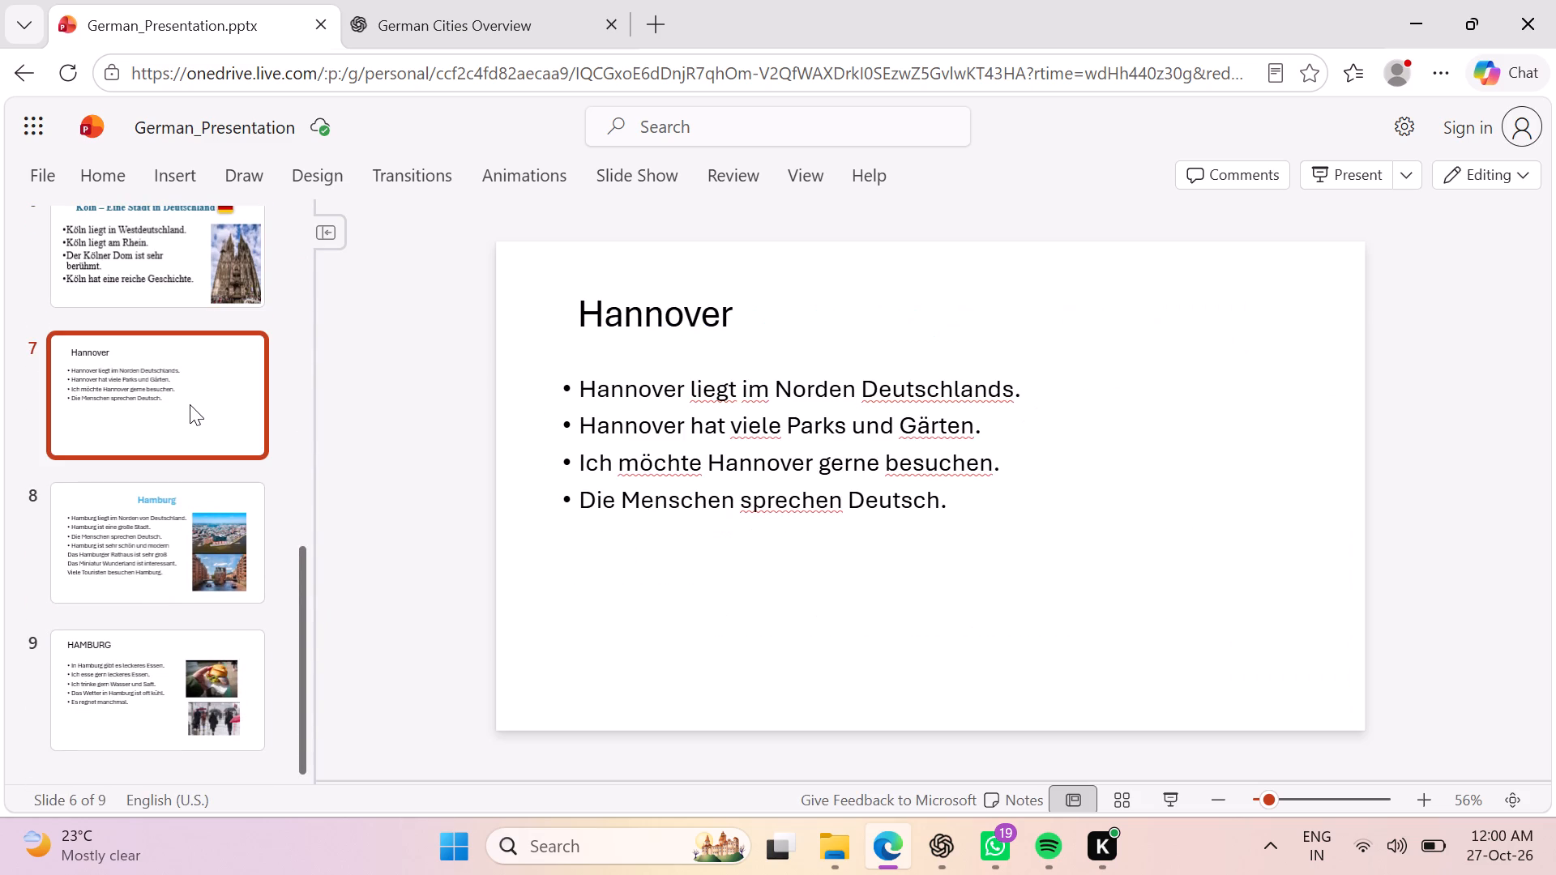
# Search the web in a new tab for "geman city hannover", switch to the "germany city Hannover" results and show the images.
pyautogui.click(670, 15)
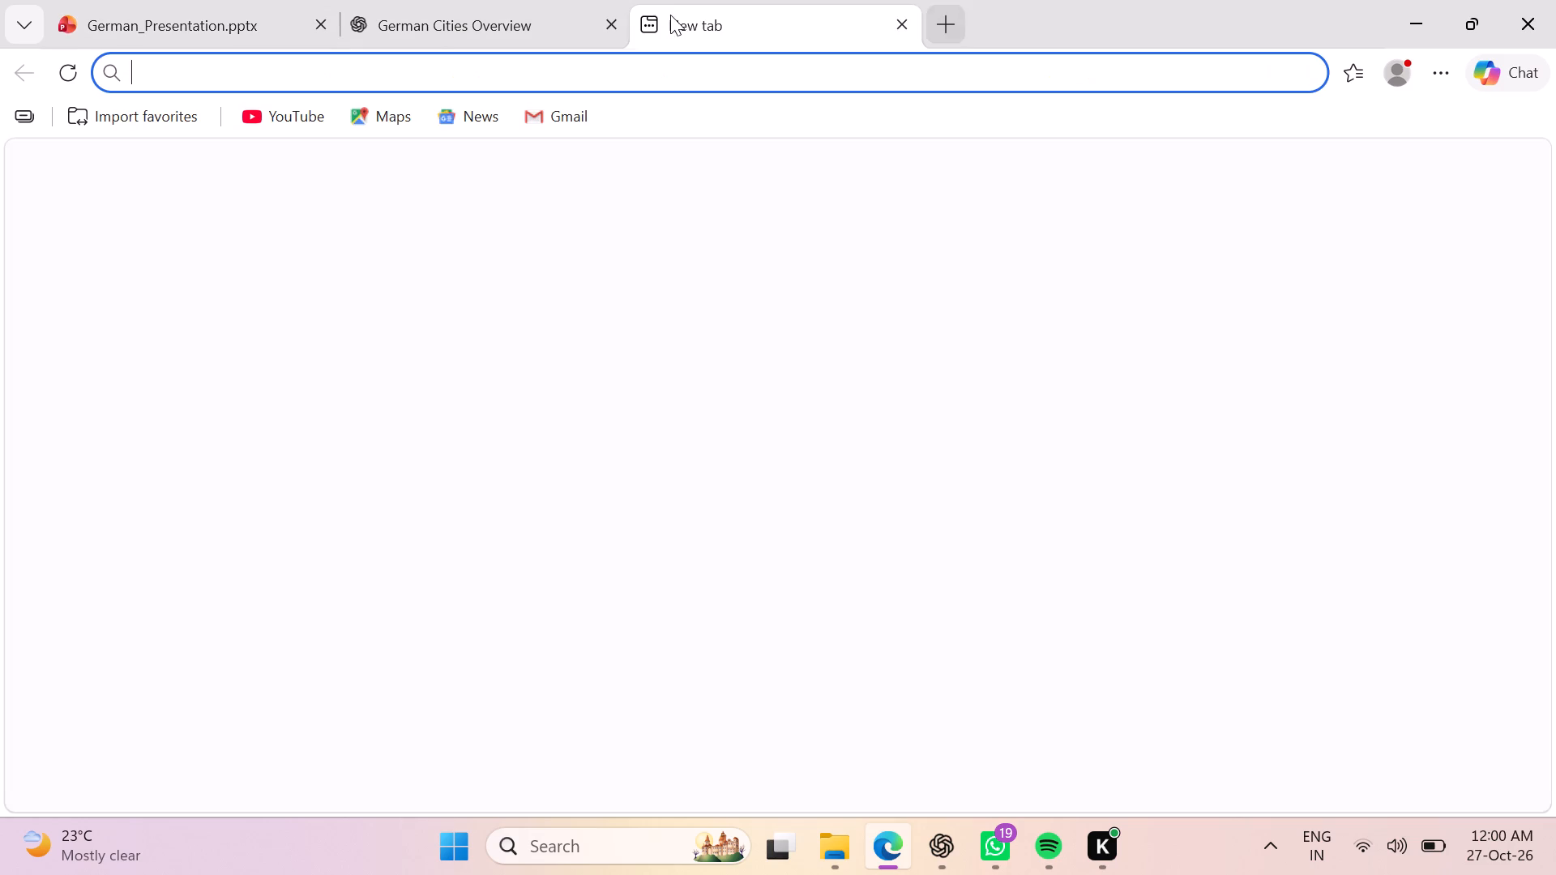
pyautogui.click(596, 243)
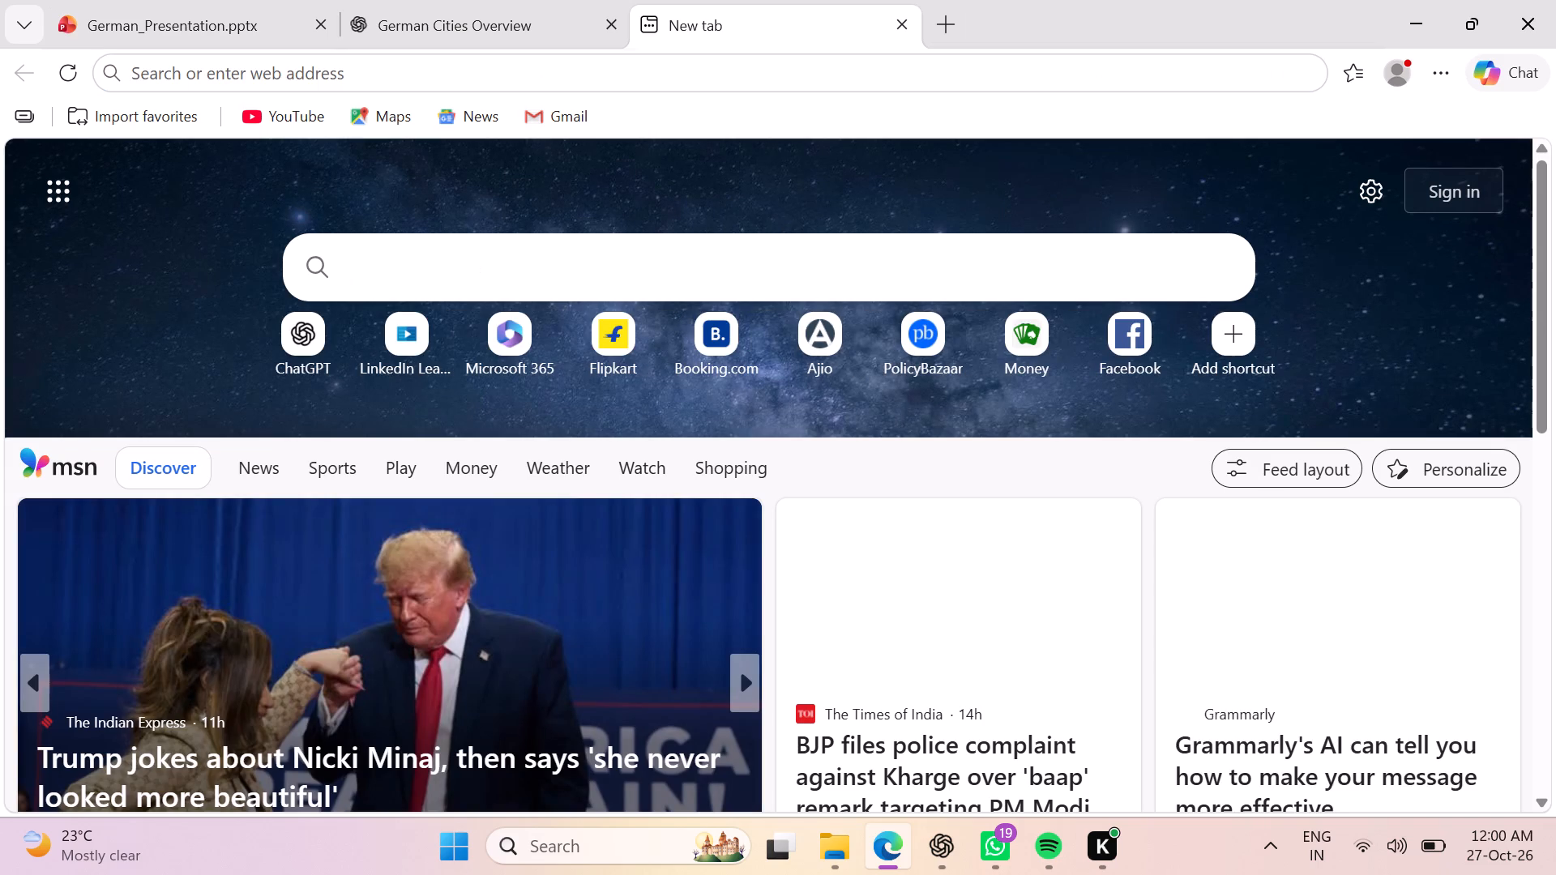
pyautogui.write('geman')
pyautogui.press('space')
pyautogui.write('city')
pyautogui.press('space')
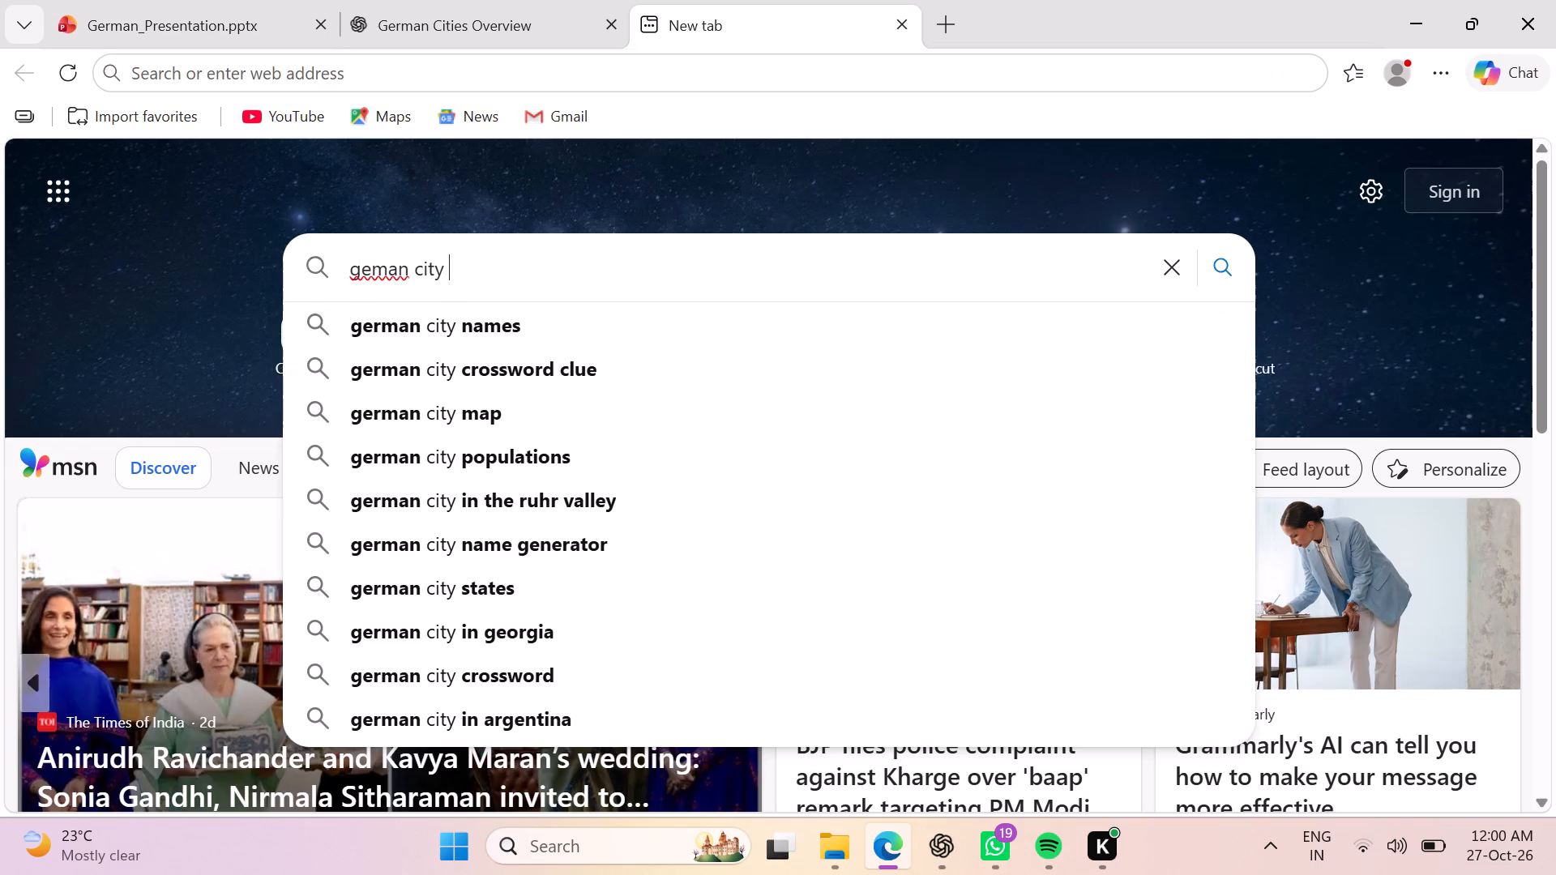
pyautogui.write('hann')
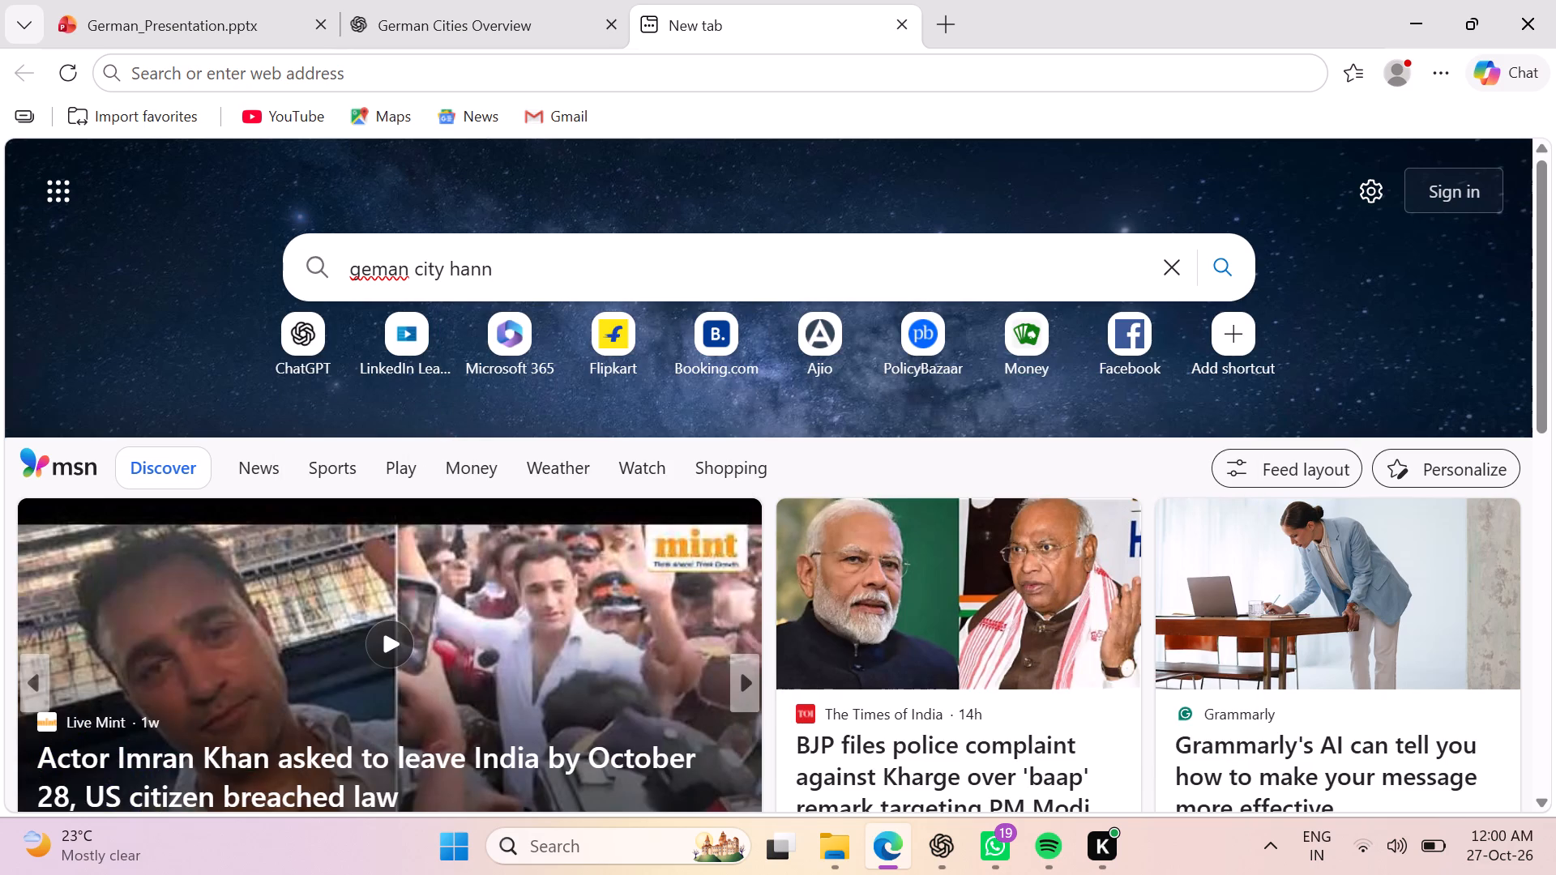
pyautogui.write('over')
pyautogui.press('Return')
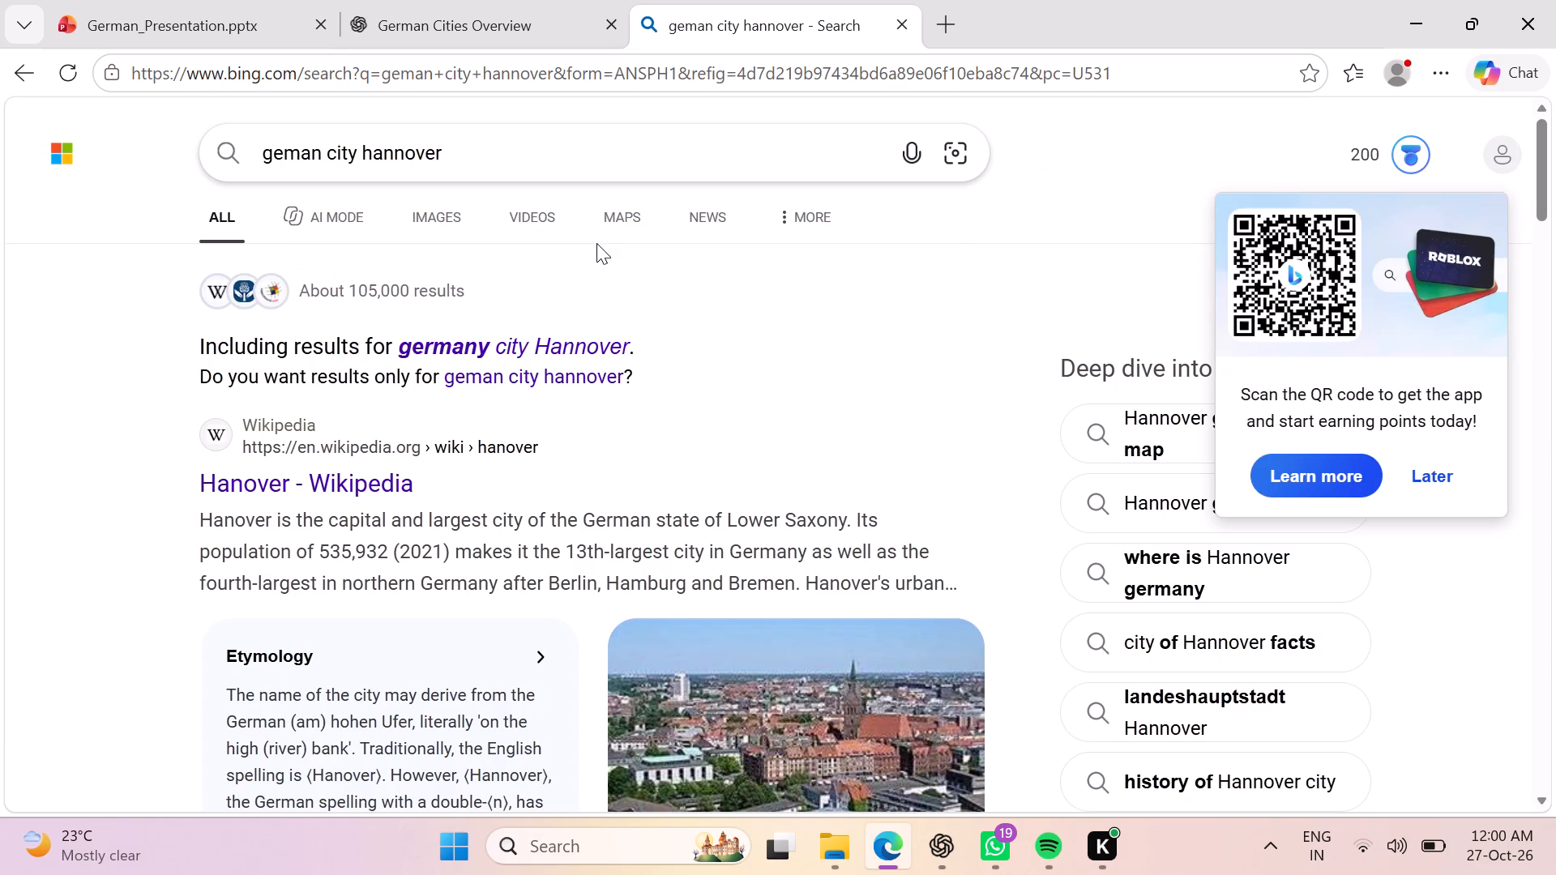
pyautogui.click(579, 338)
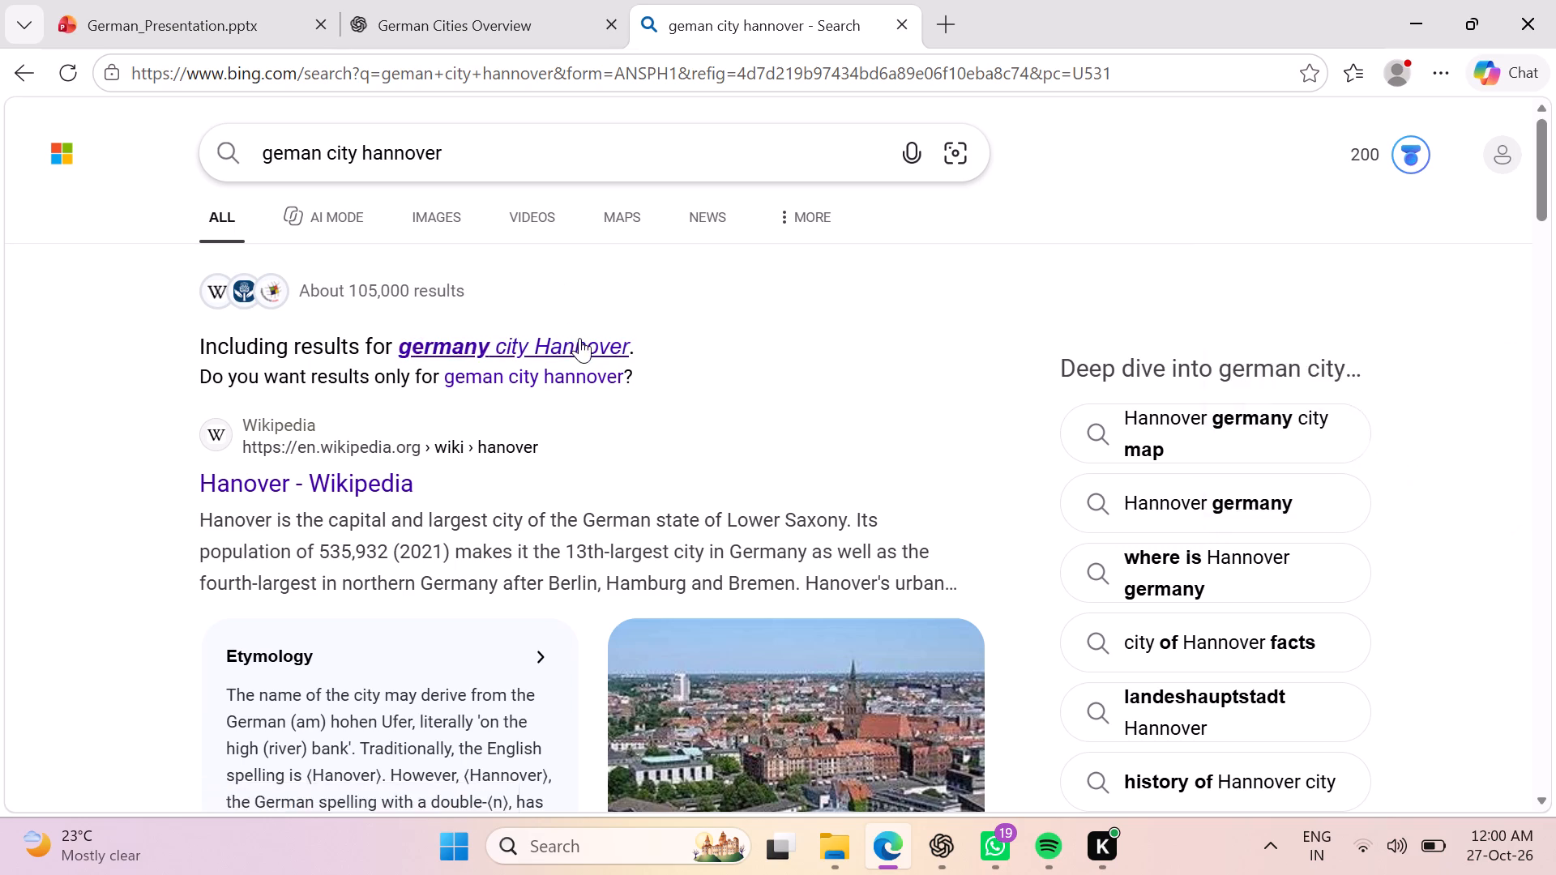
pyautogui.click(419, 214)
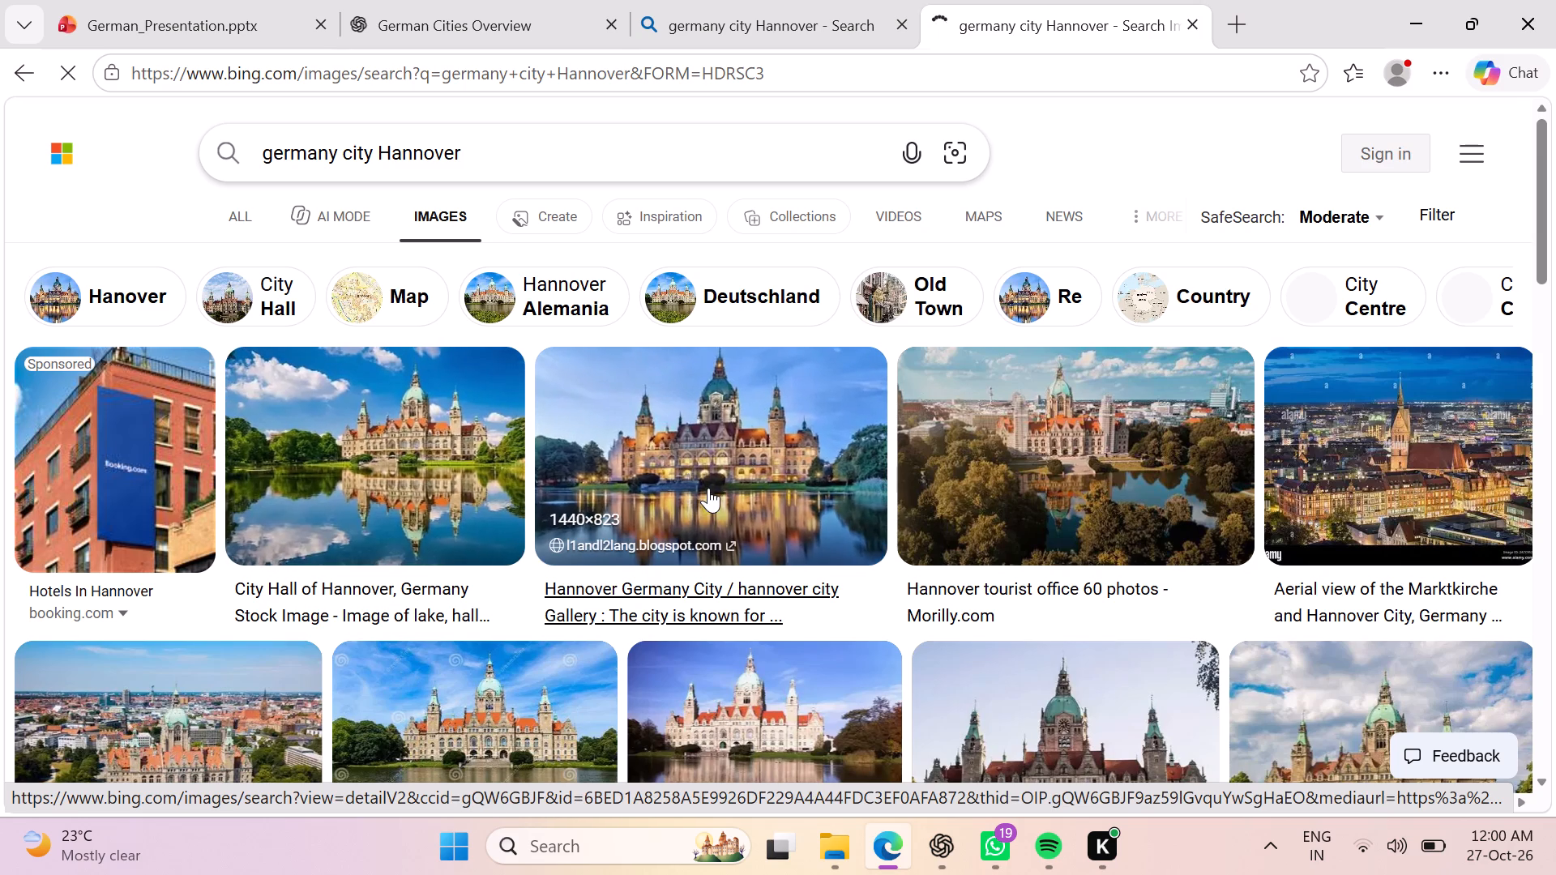
# Browse the Hannover image results for a photo that suits the Hannover slide.
pyautogui.scroll(-2, 708, 488)
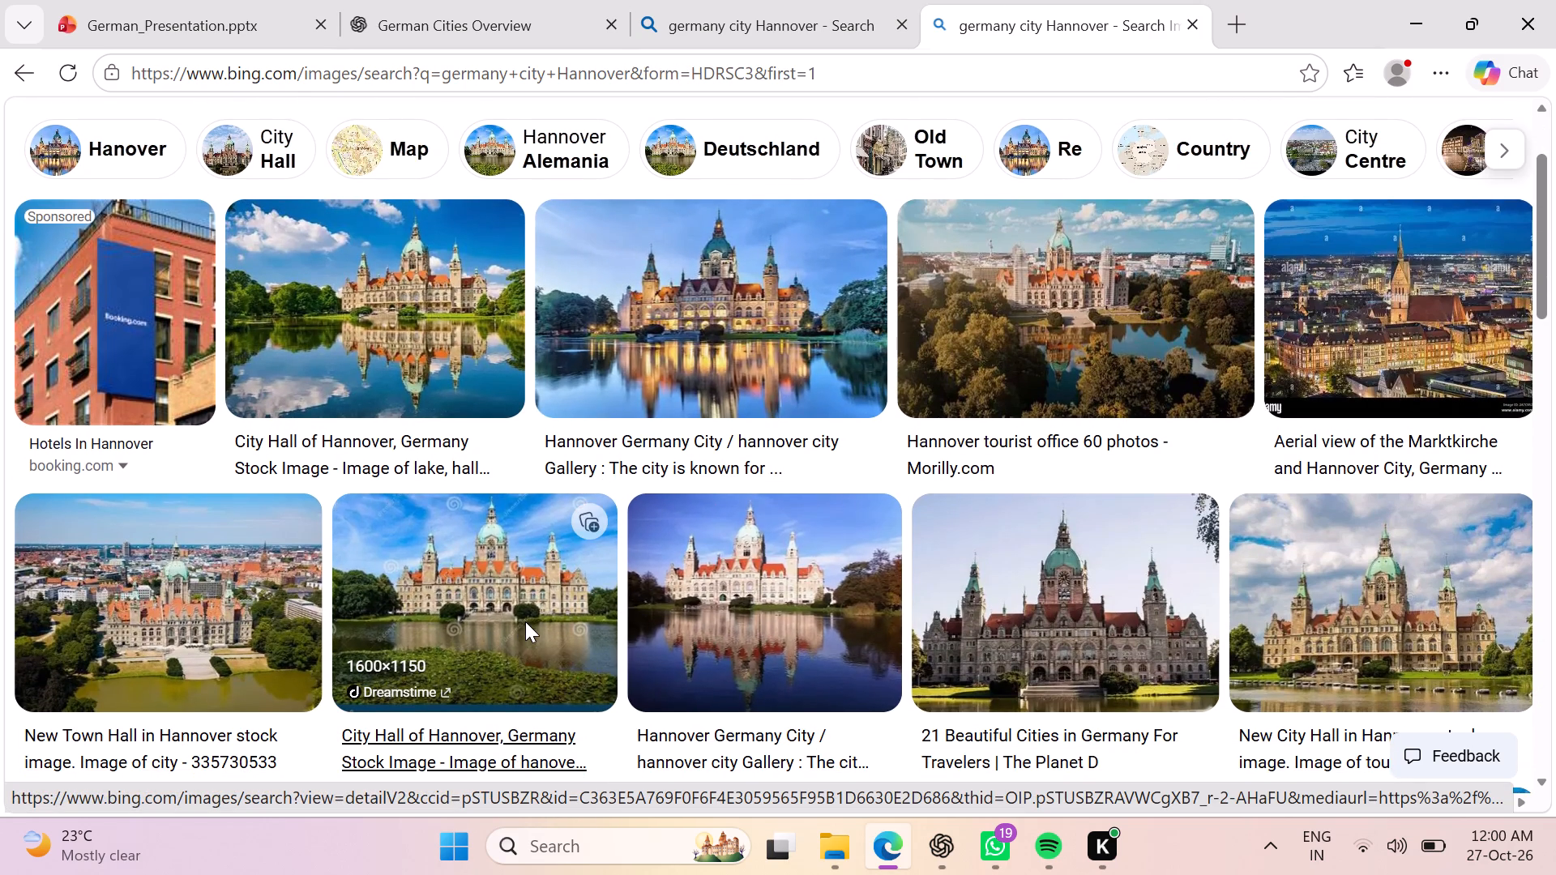
pyautogui.scroll(-2, 525, 621)
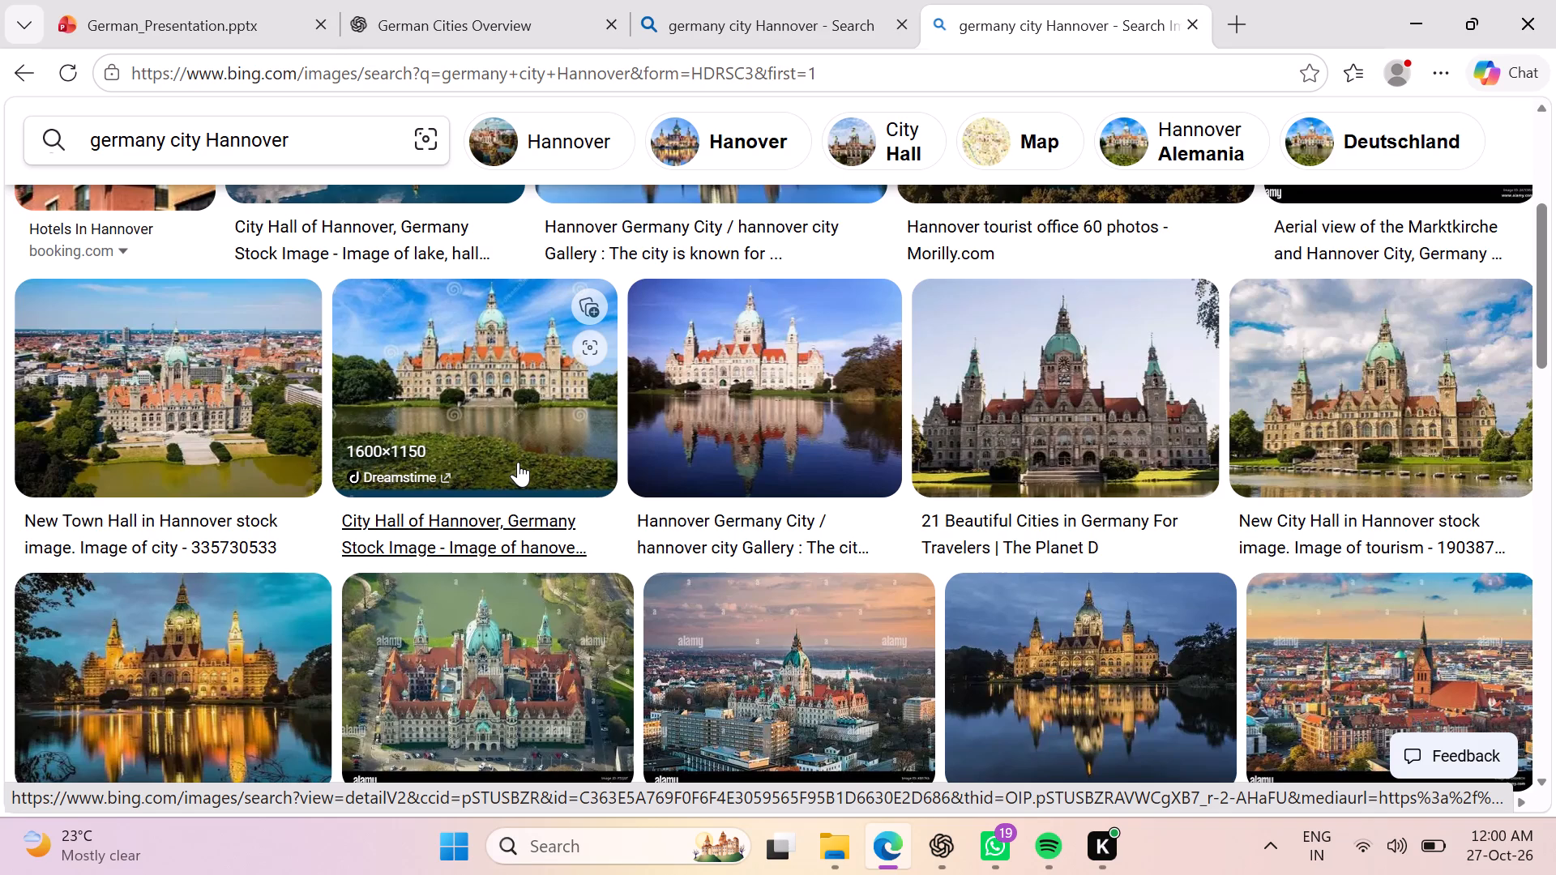
pyautogui.scroll(-1, 518, 462)
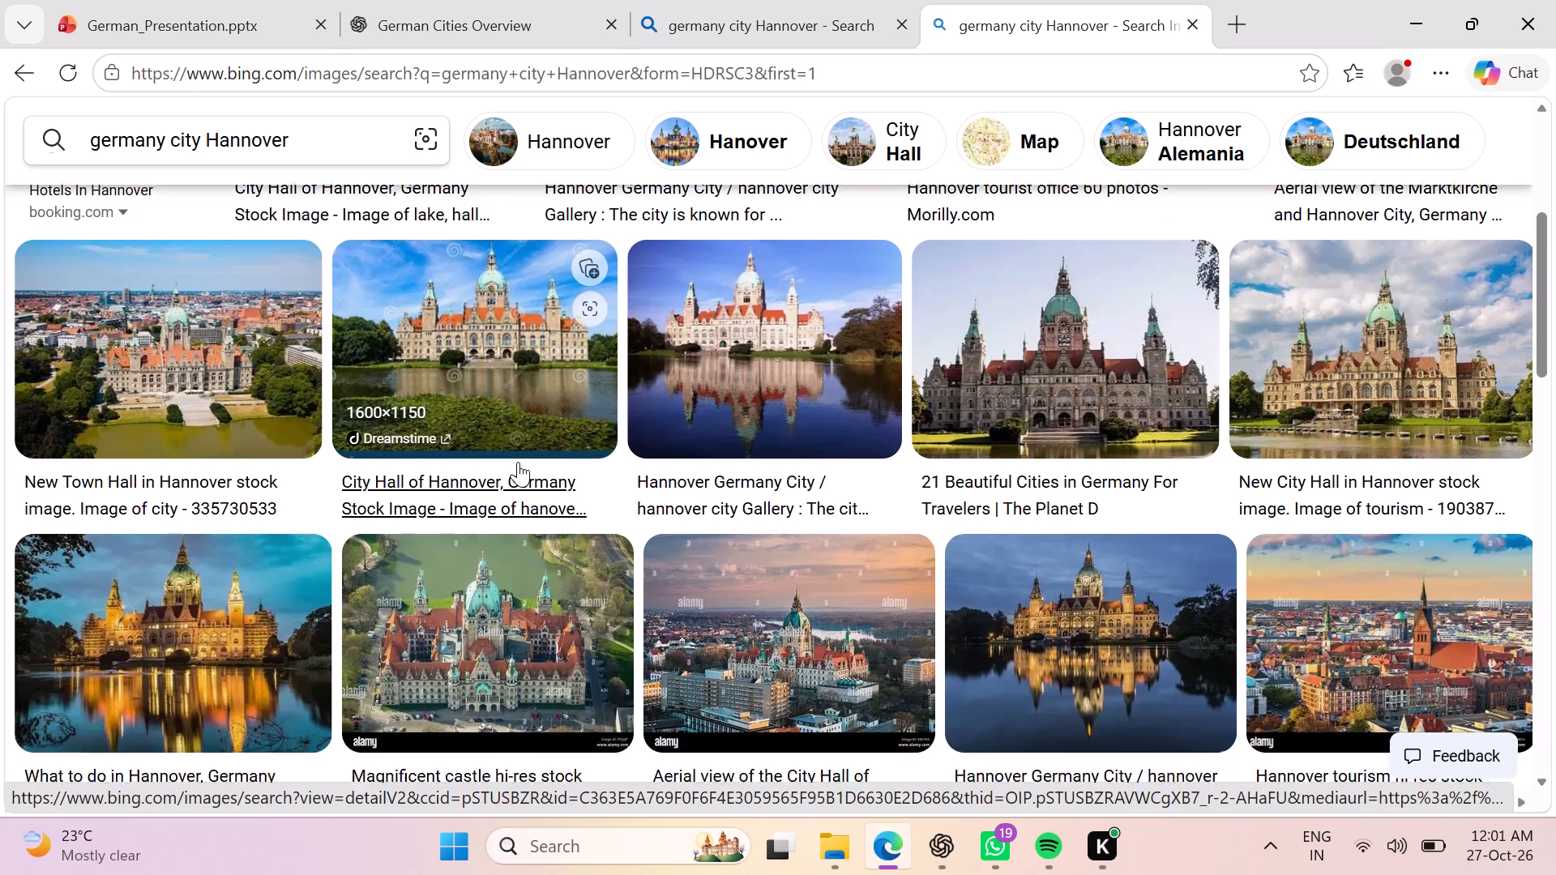
pyautogui.scroll(-1, 518, 462)
pyautogui.scroll(4, 518, 462)
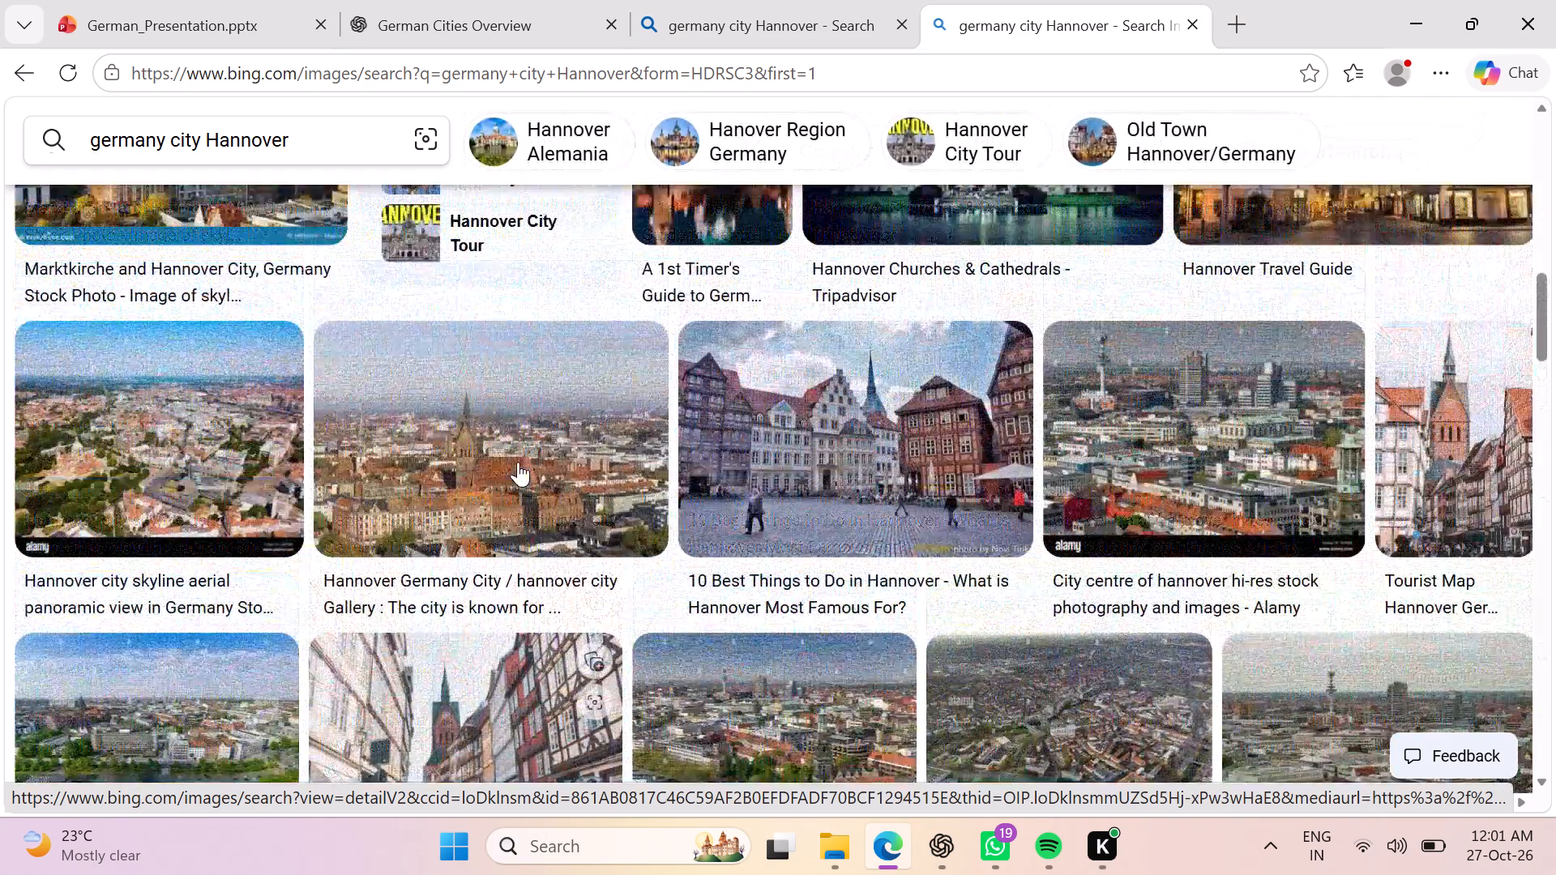
pyautogui.scroll(6, 518, 462)
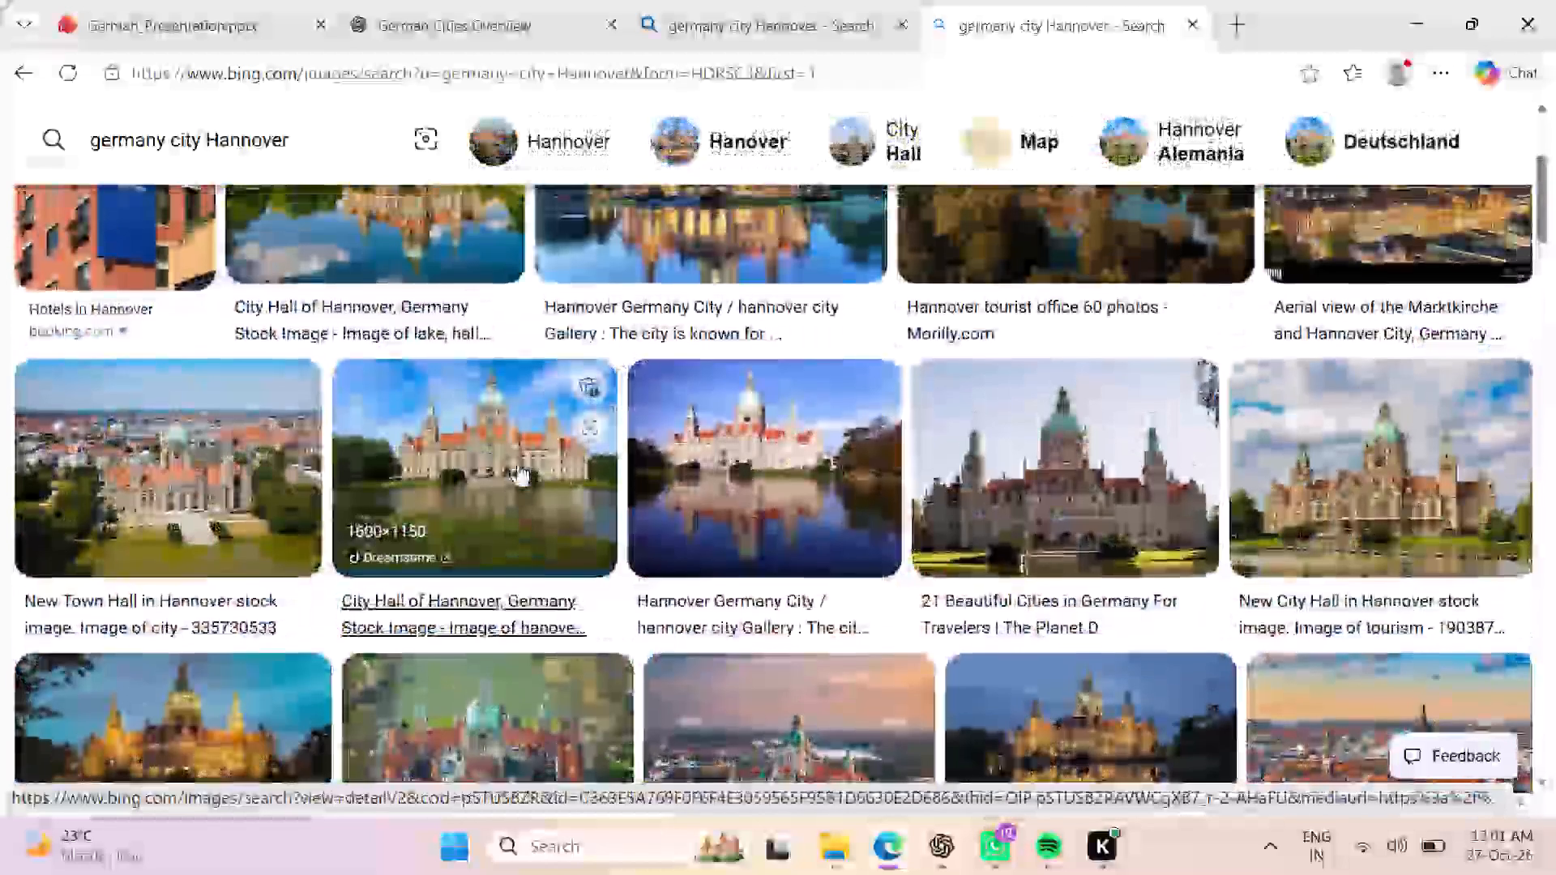
pyautogui.scroll(1, 518, 462)
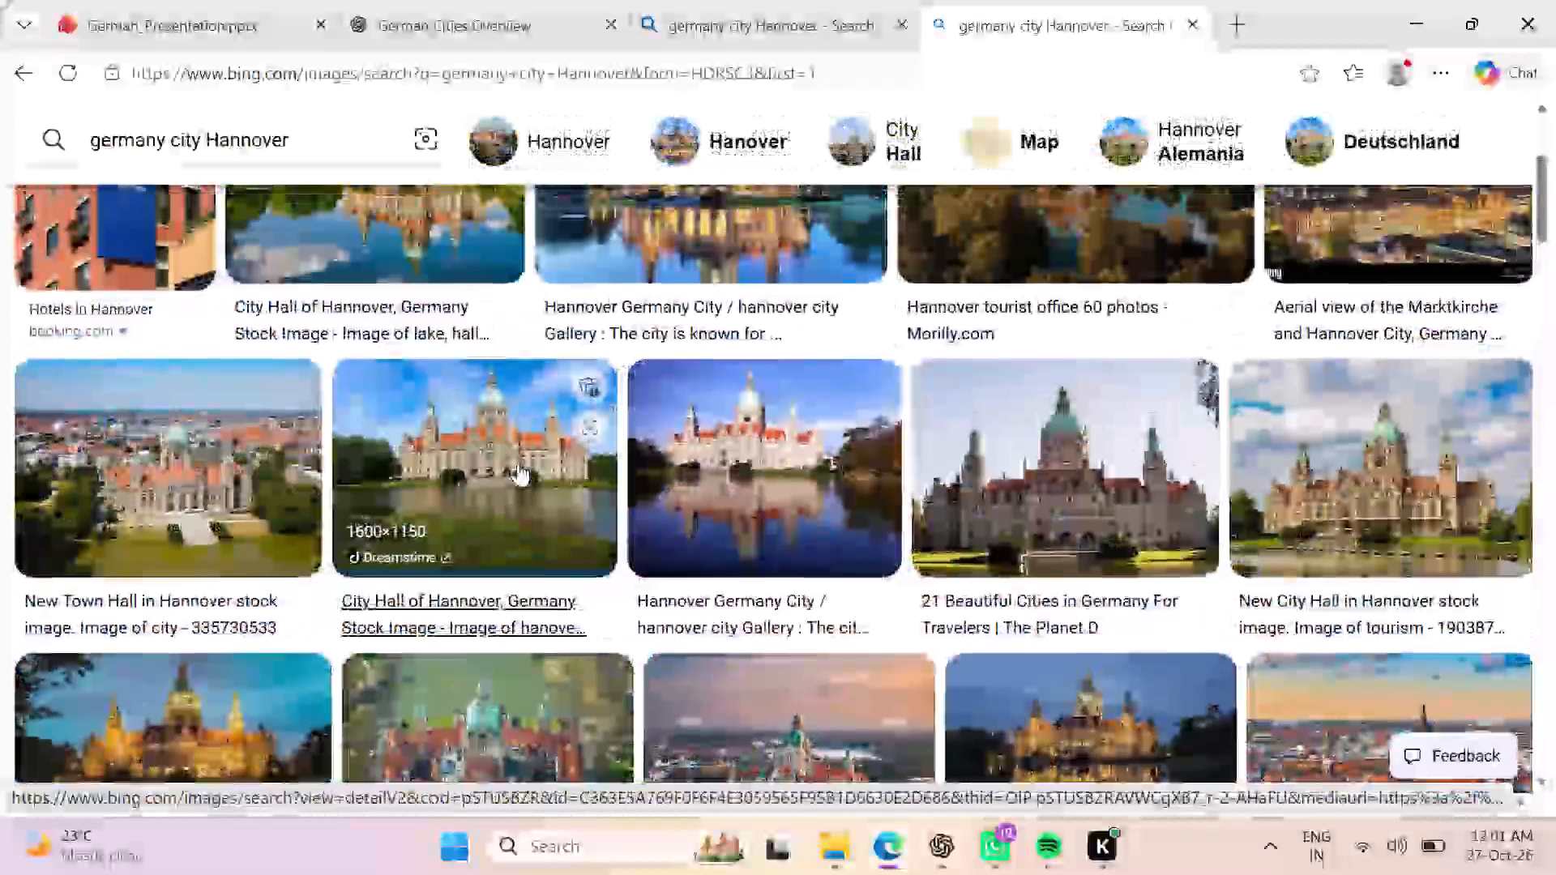
# Compare previews of the Hannover city hall photos and view The Planet D's photo at full size.
pyautogui.click(518, 462)
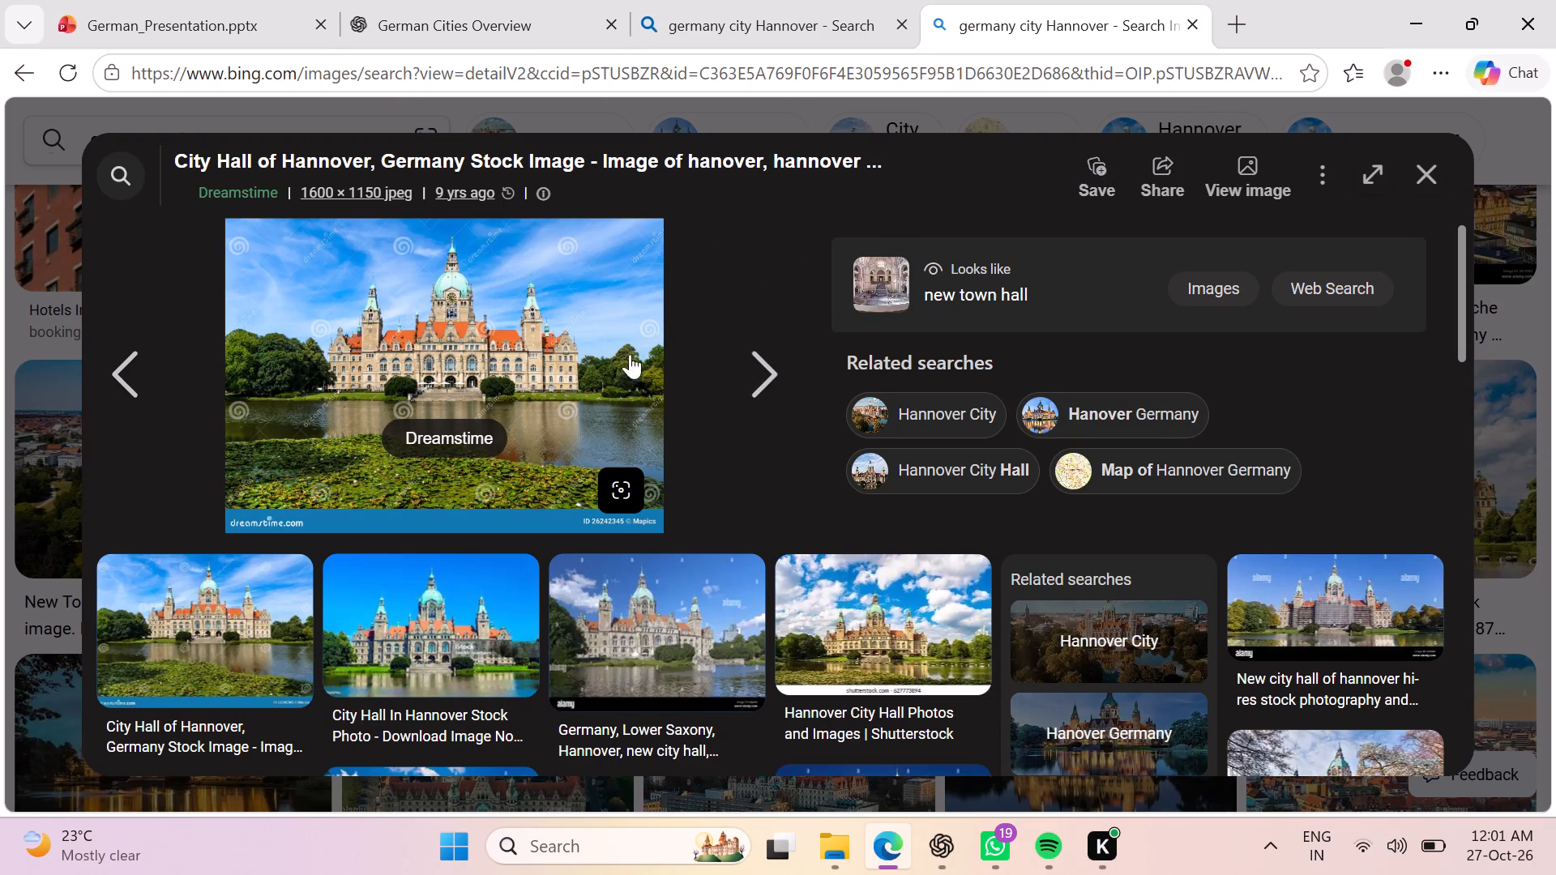
pyautogui.click(593, 401)
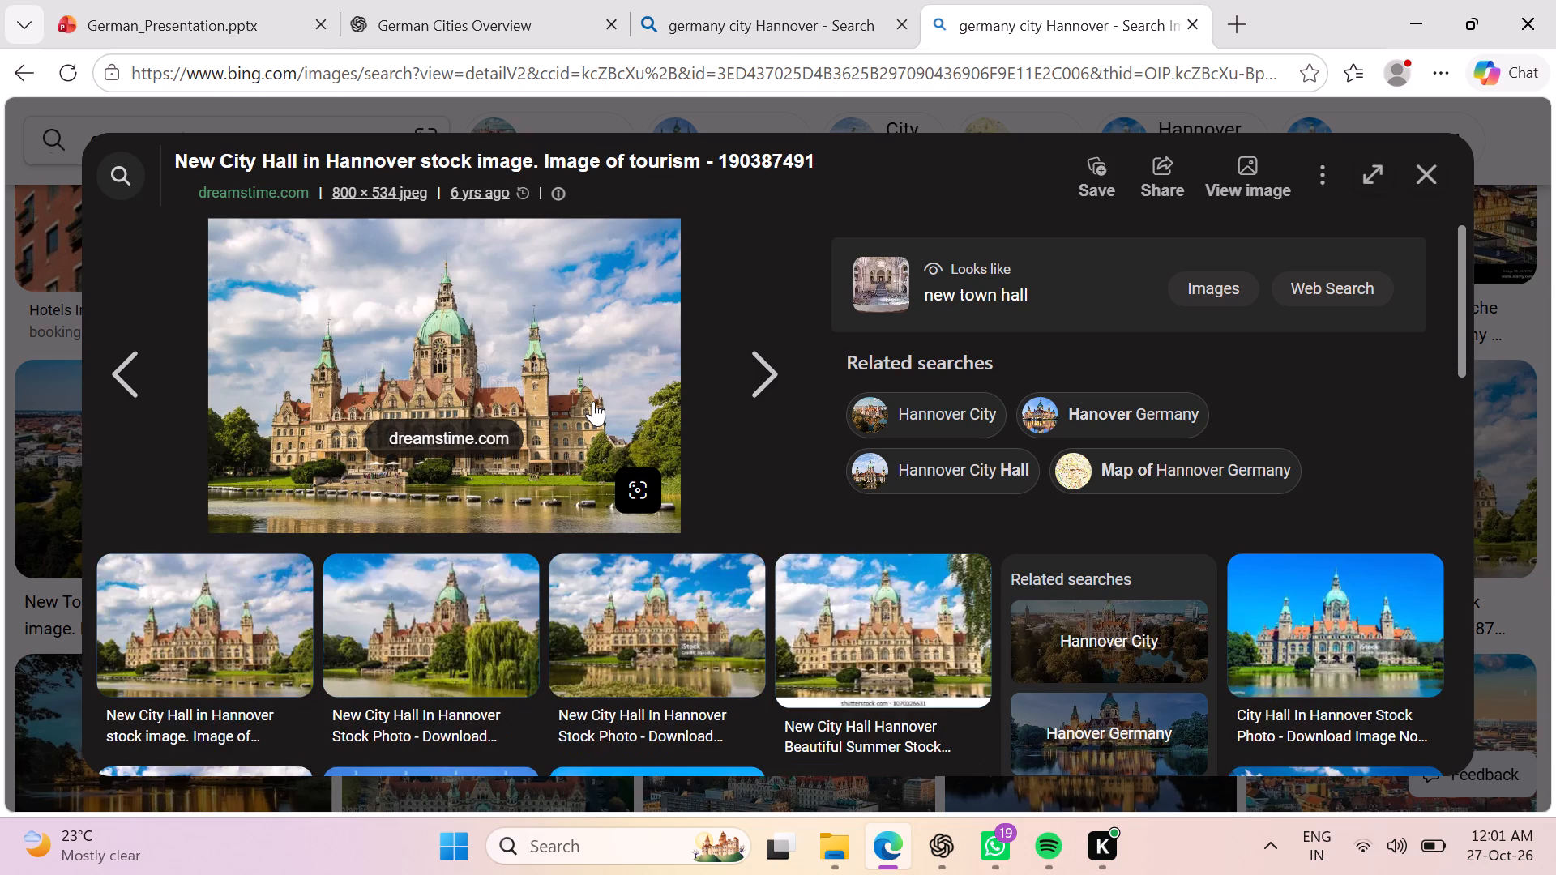
pyautogui.click(133, 367)
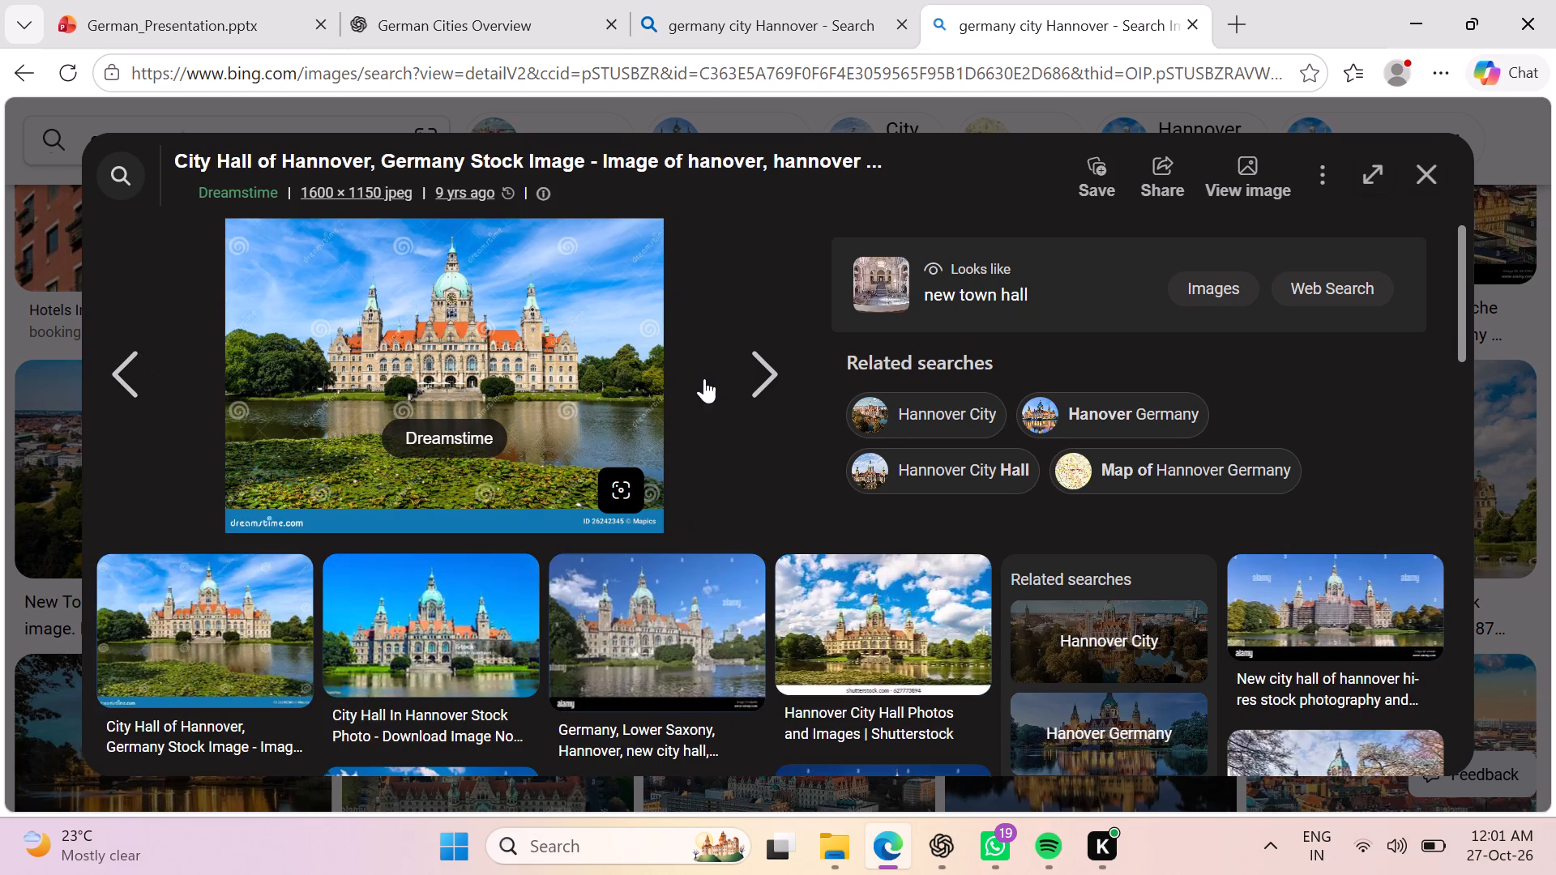
pyautogui.click(756, 376)
pyautogui.click(756, 376)
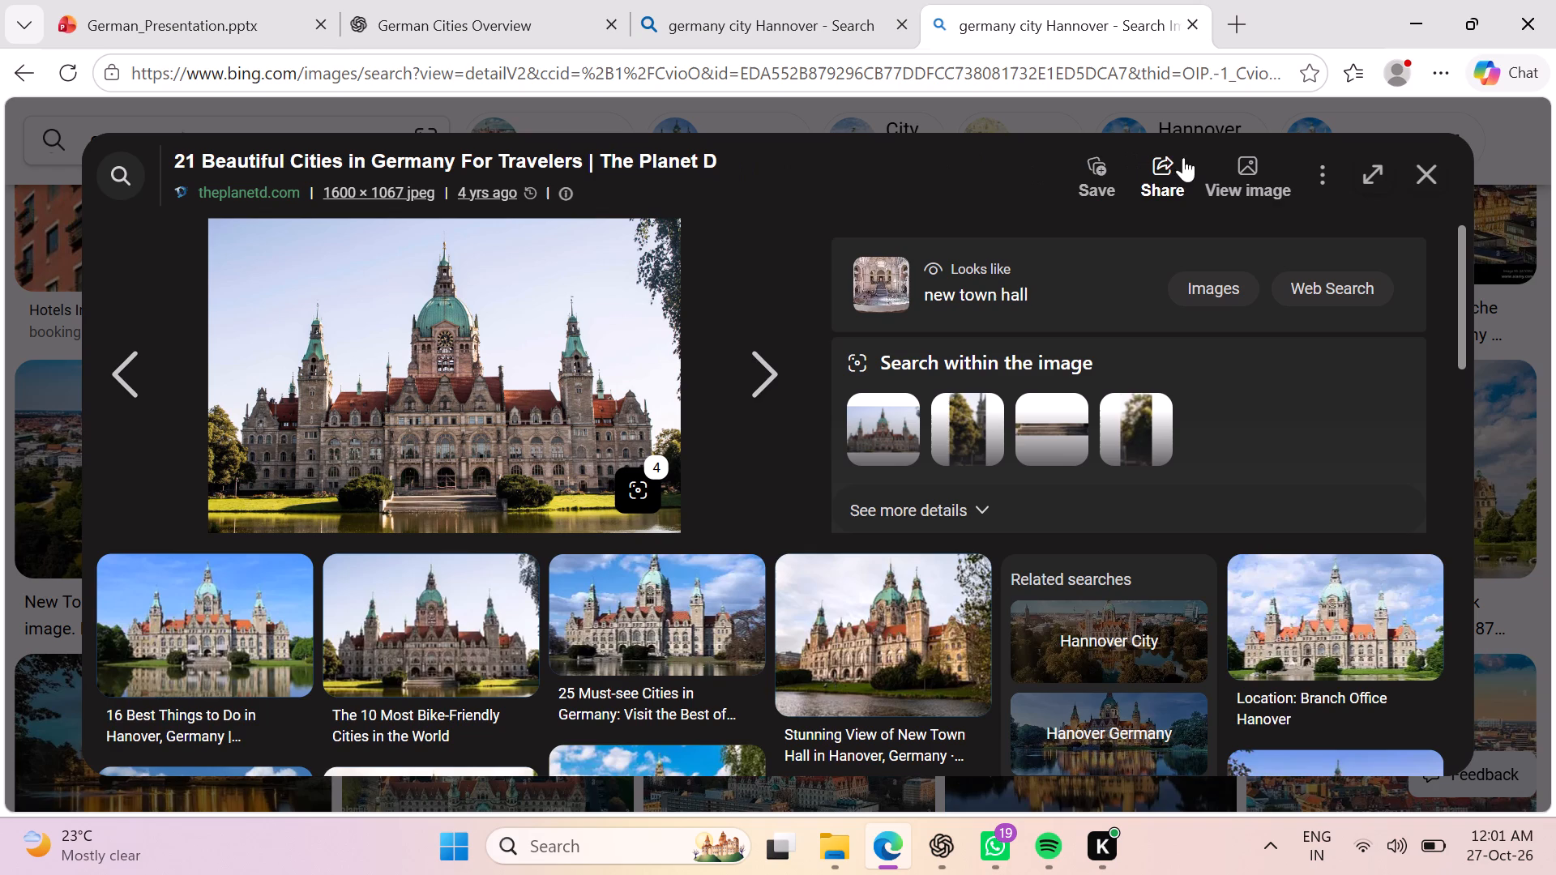
pyautogui.click(1255, 160)
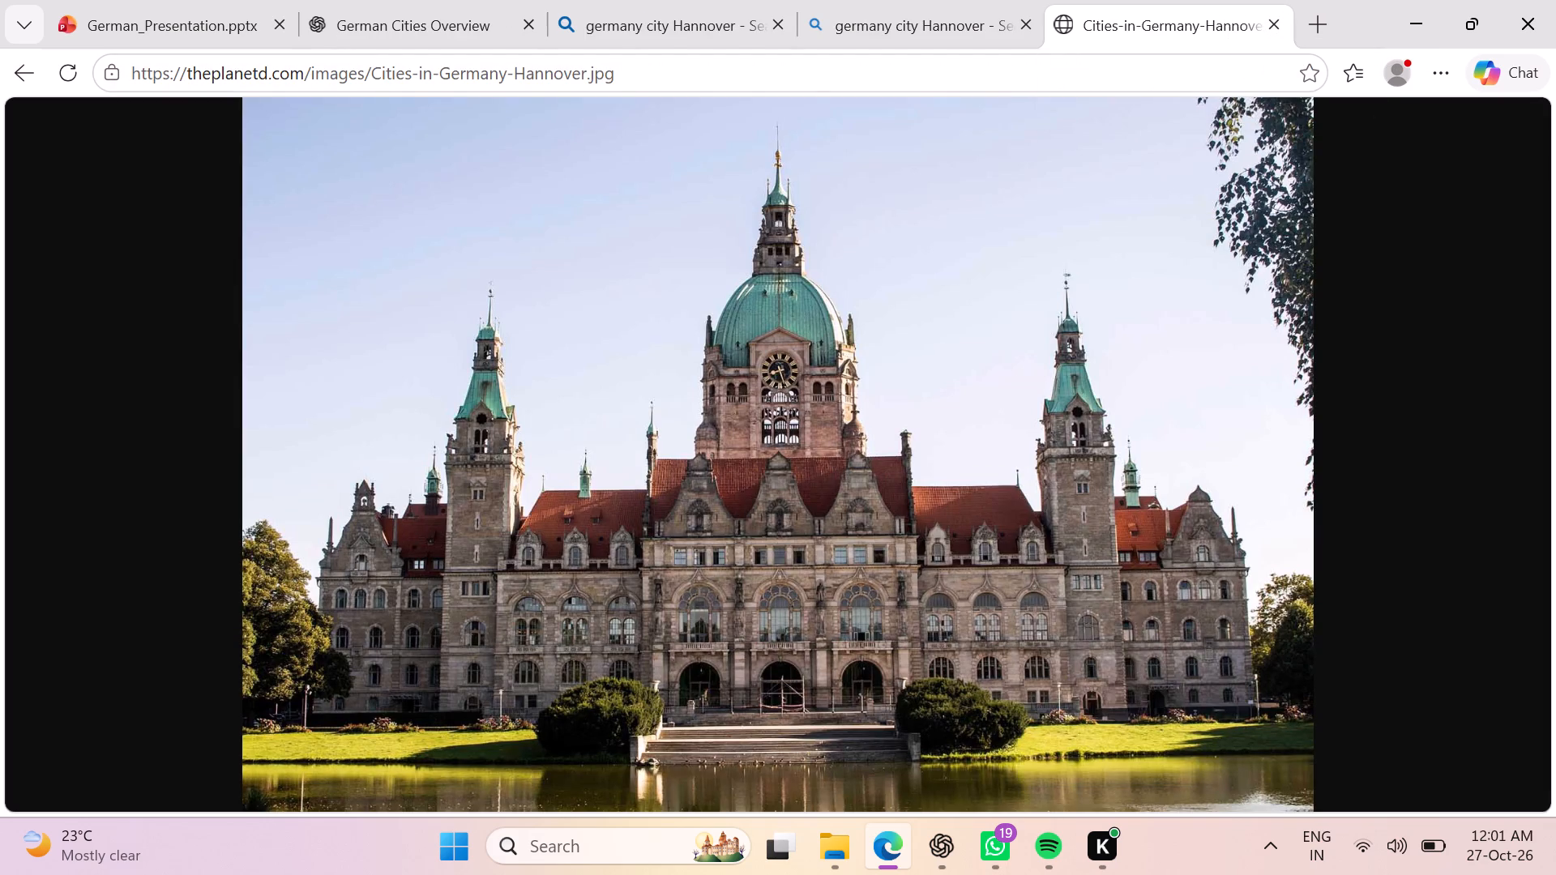
pyautogui.click(905, 0)
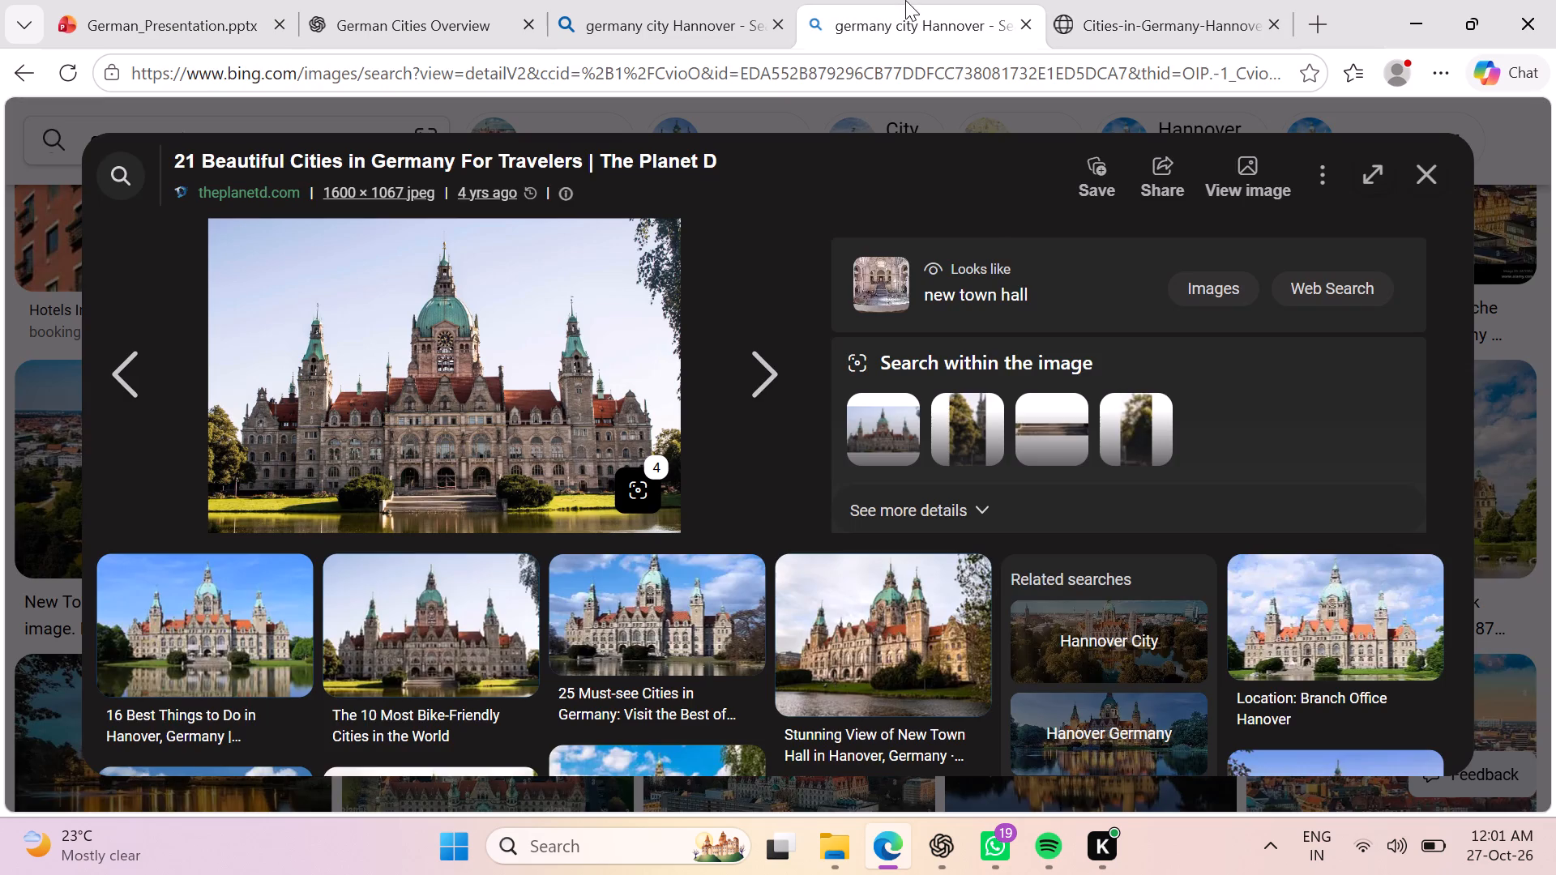
# Save The Planet D's Hannover city hall photo to Documents twice, as JPEGs "Cities-in-Germany-Hannover" and "Cities-in-Germany-Hannover (1)".
pyautogui.click(1320, 167)
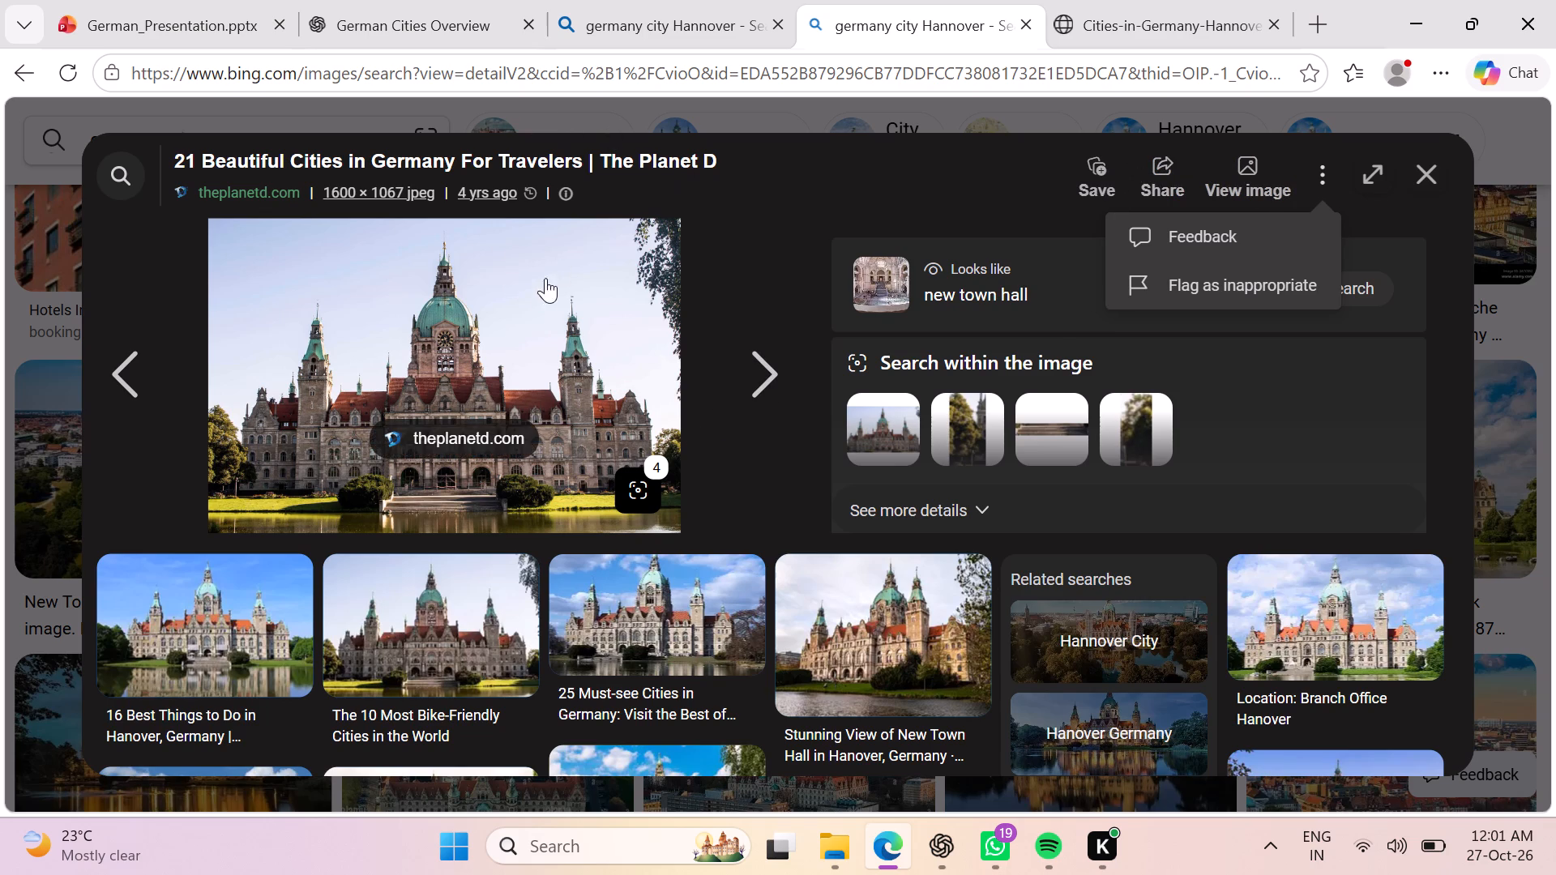
pyautogui.rightClick(409, 271)
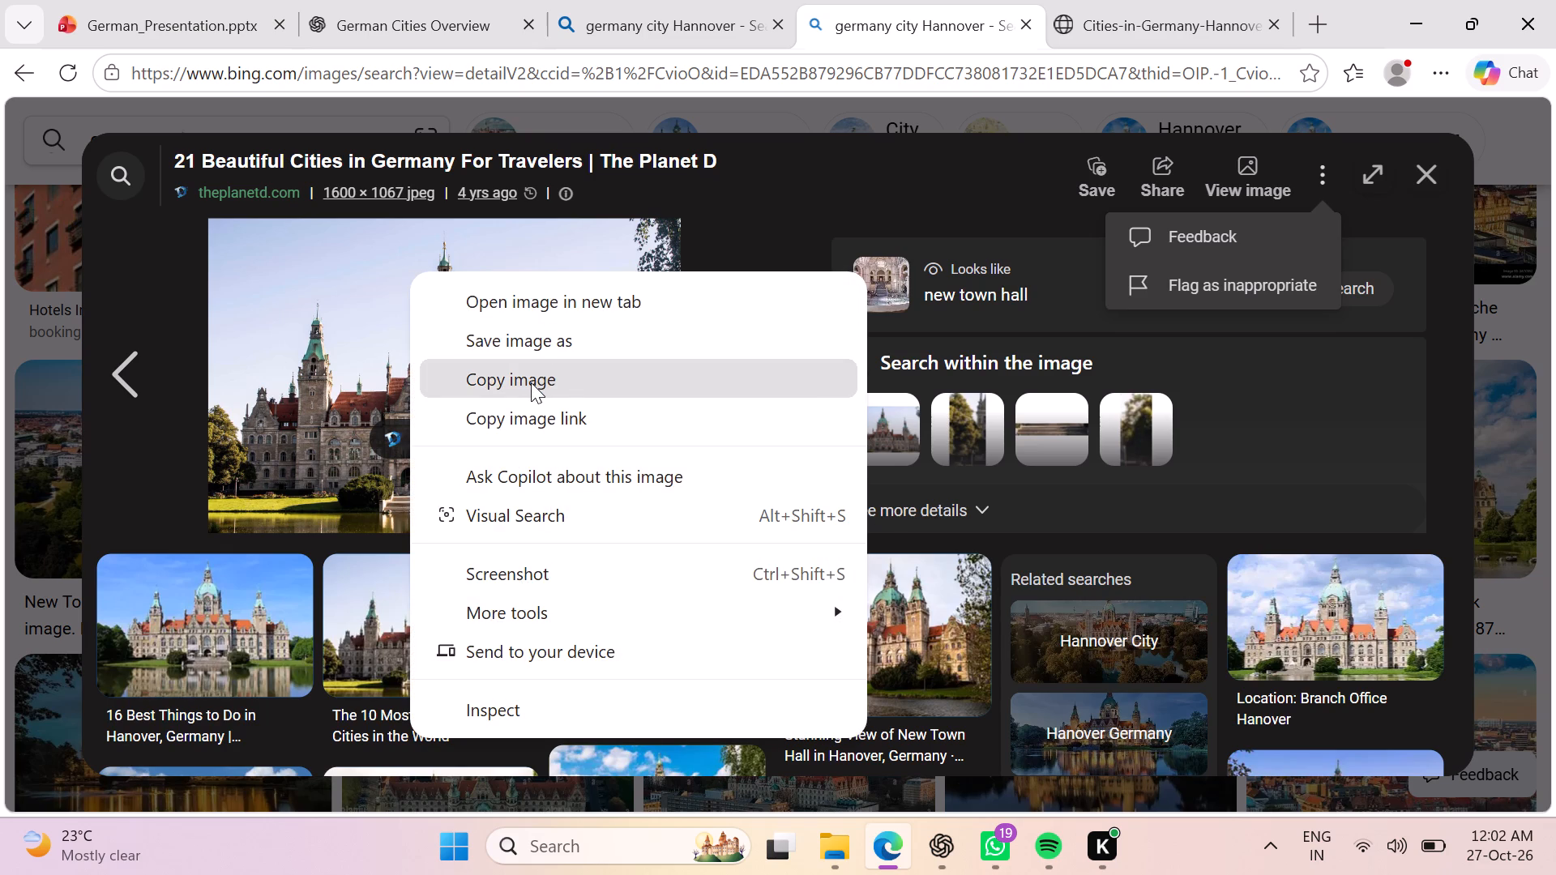
pyautogui.click(561, 344)
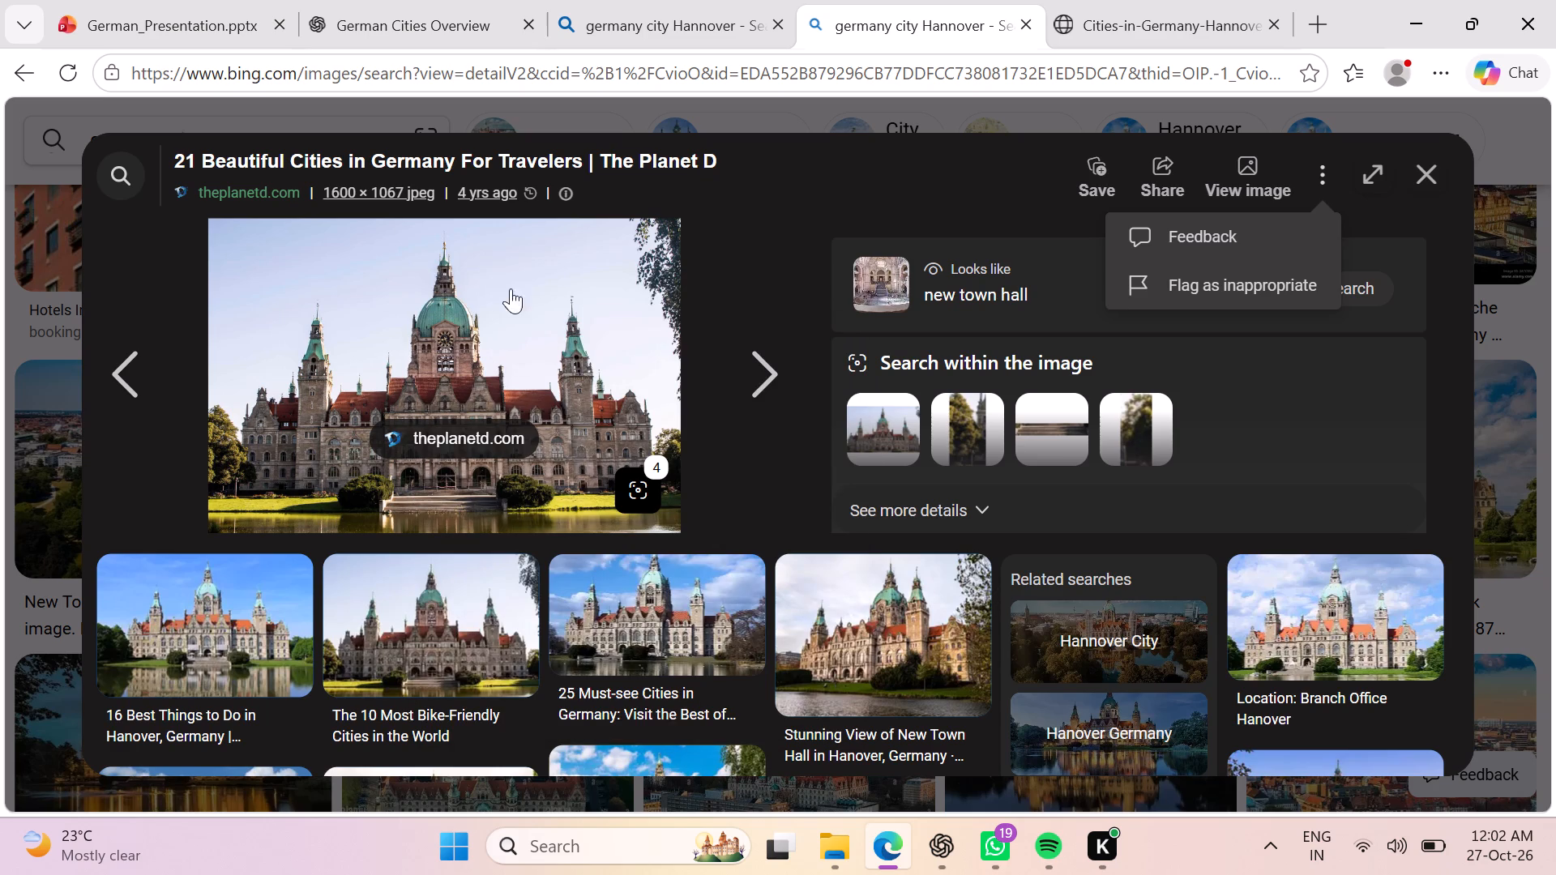
pyautogui.rightClick(536, 322)
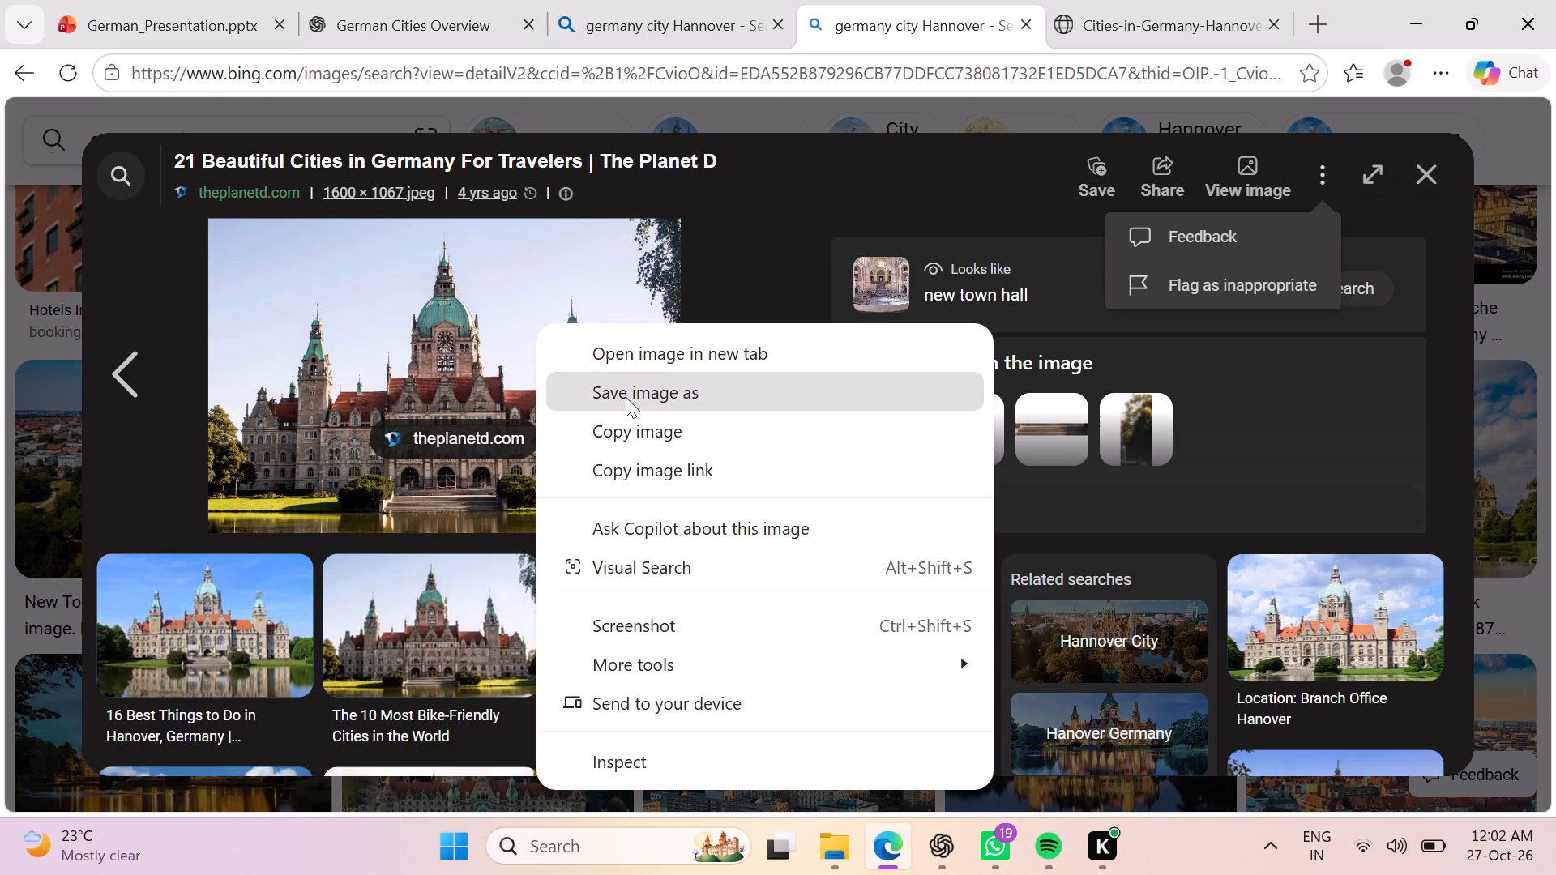
pyautogui.click(626, 397)
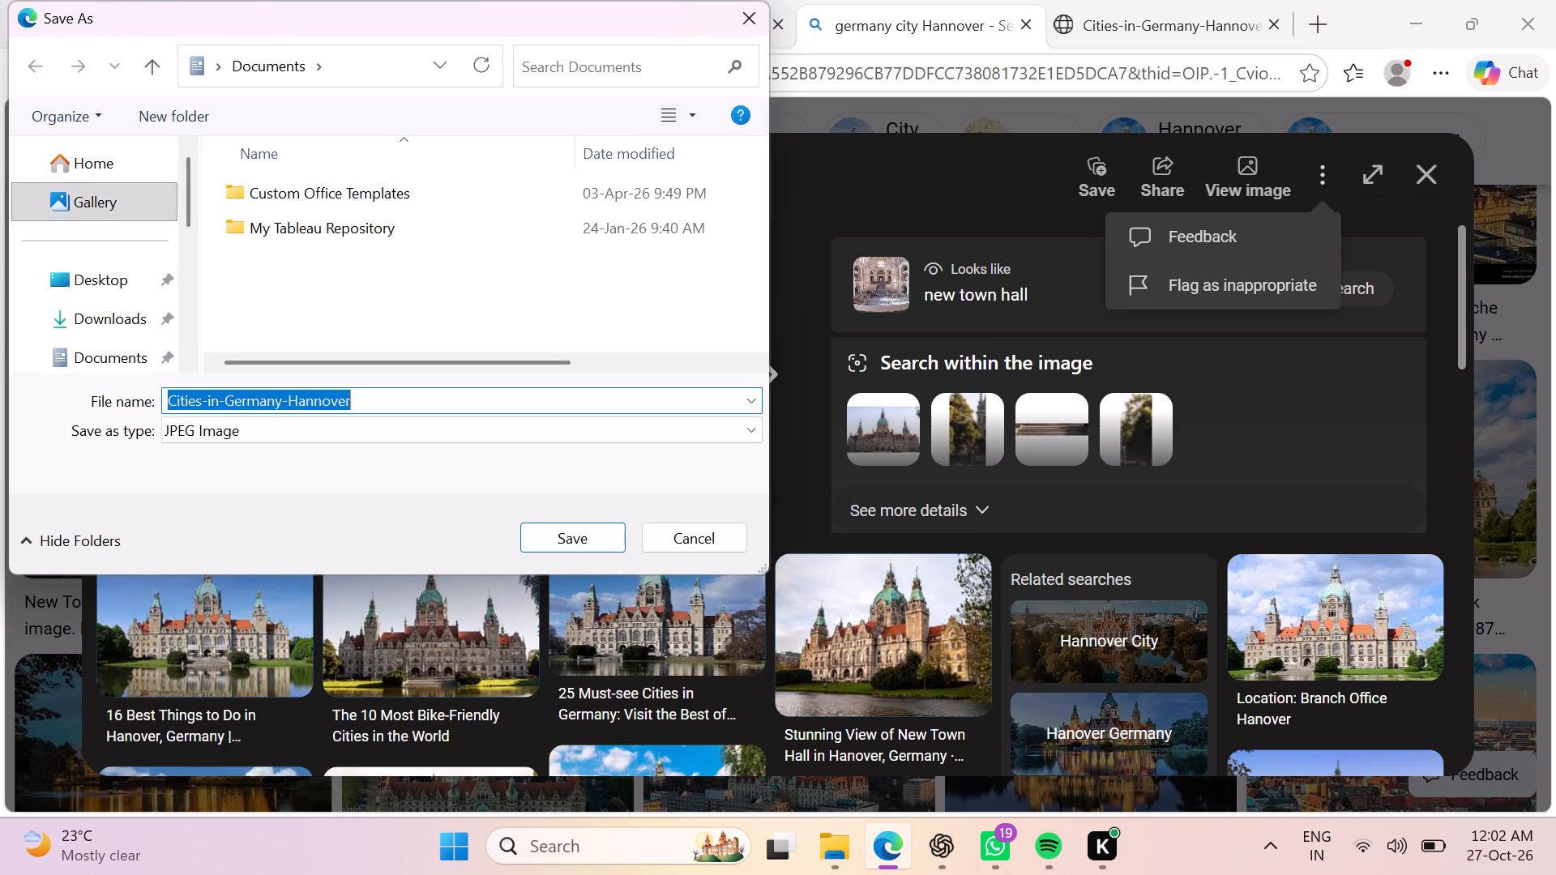
pyautogui.click(562, 534)
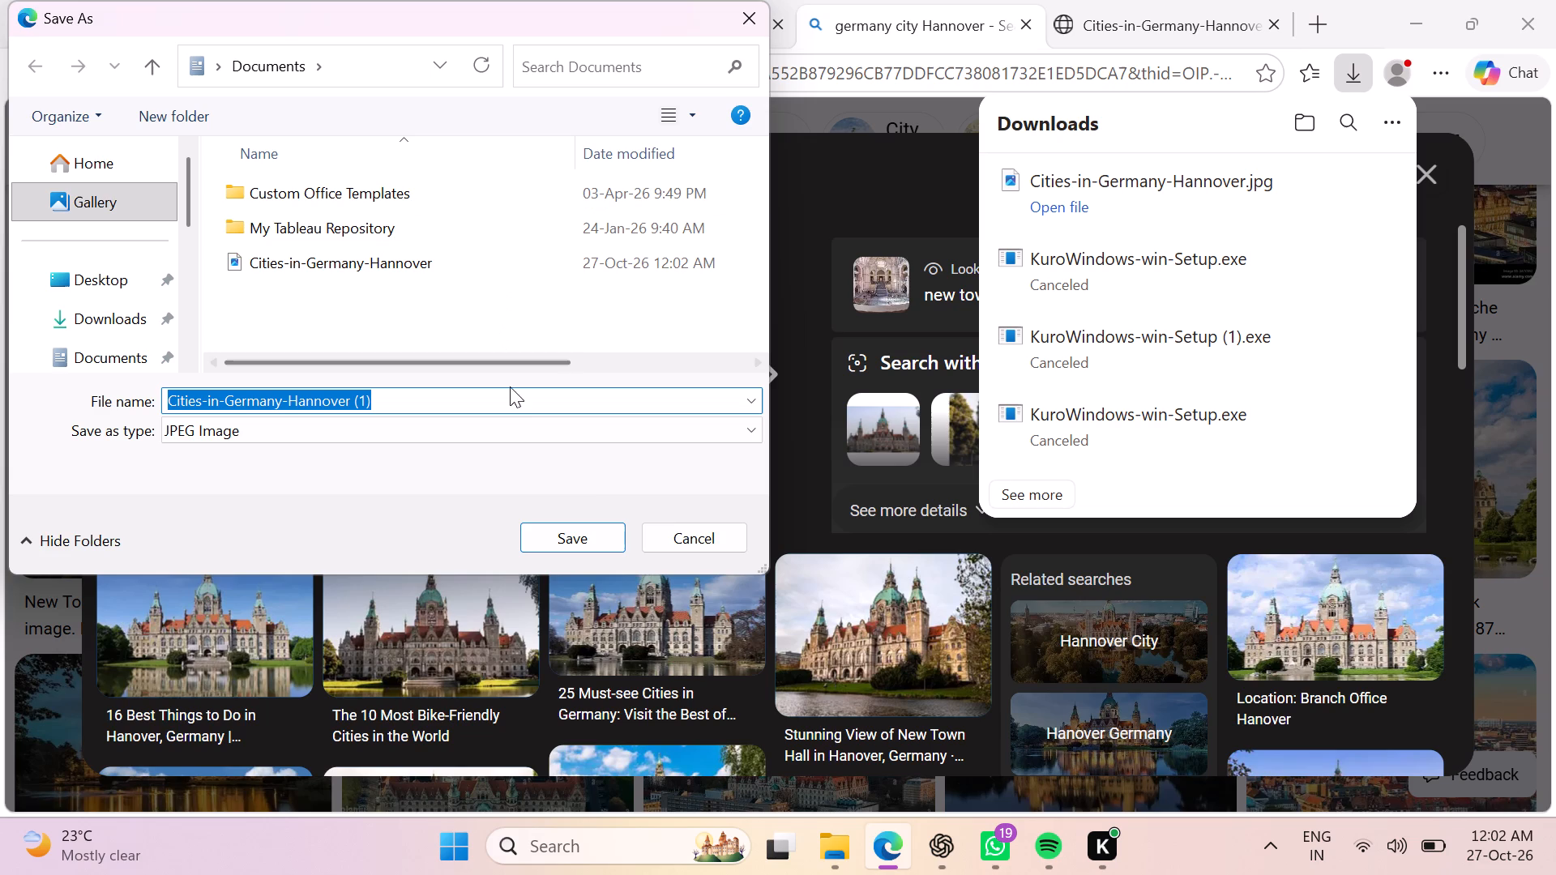
pyautogui.click(575, 540)
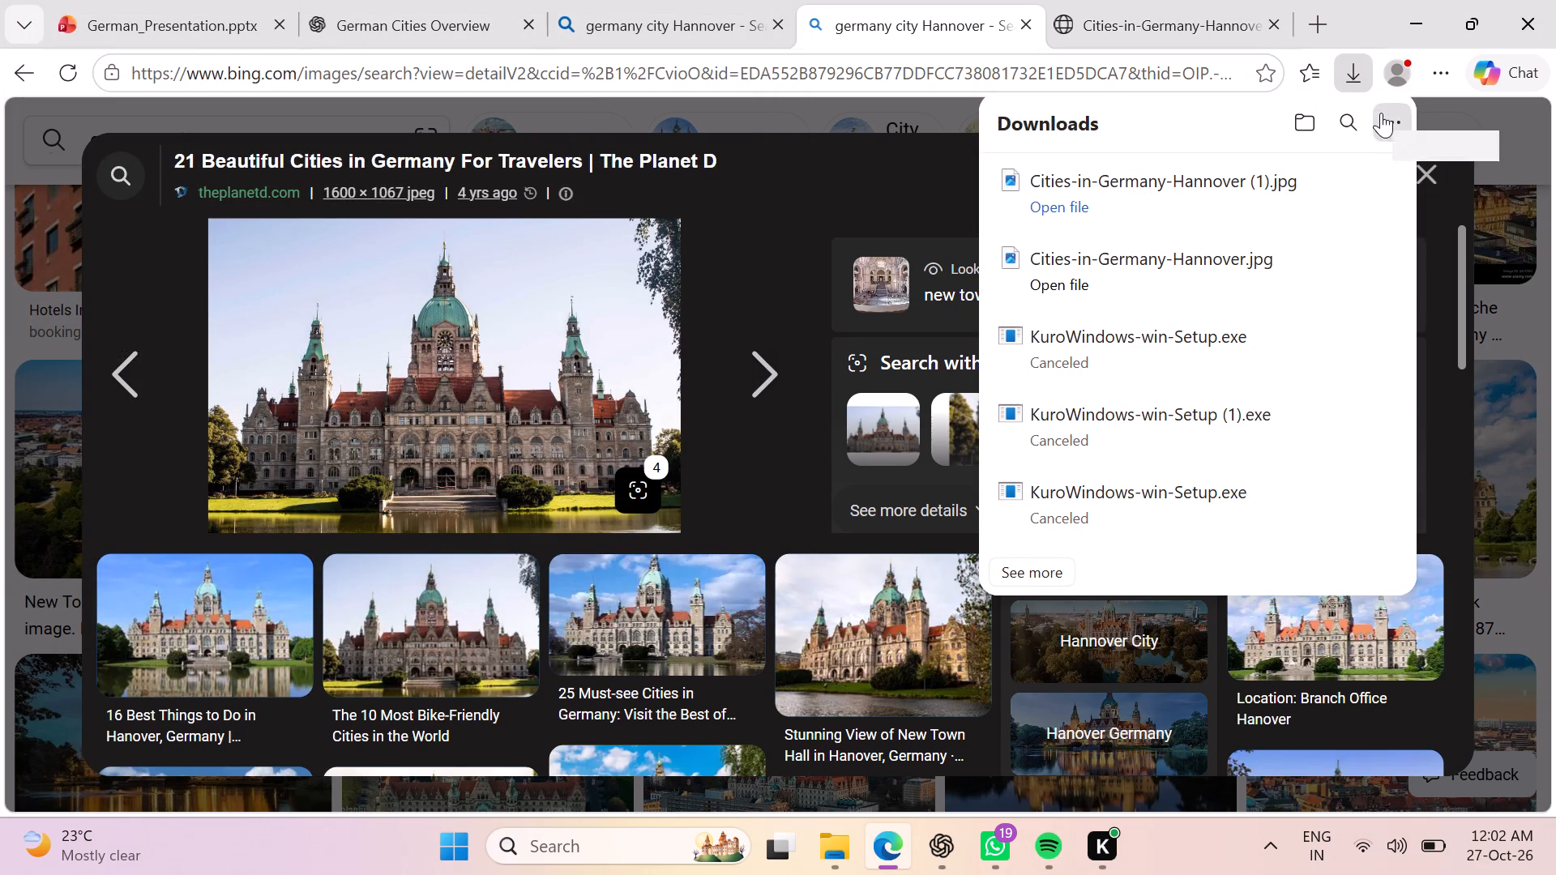
# Leave the preview, look through more Hannover image results, and close the full-size photo and the image results pages.
pyautogui.click(1555, 232)
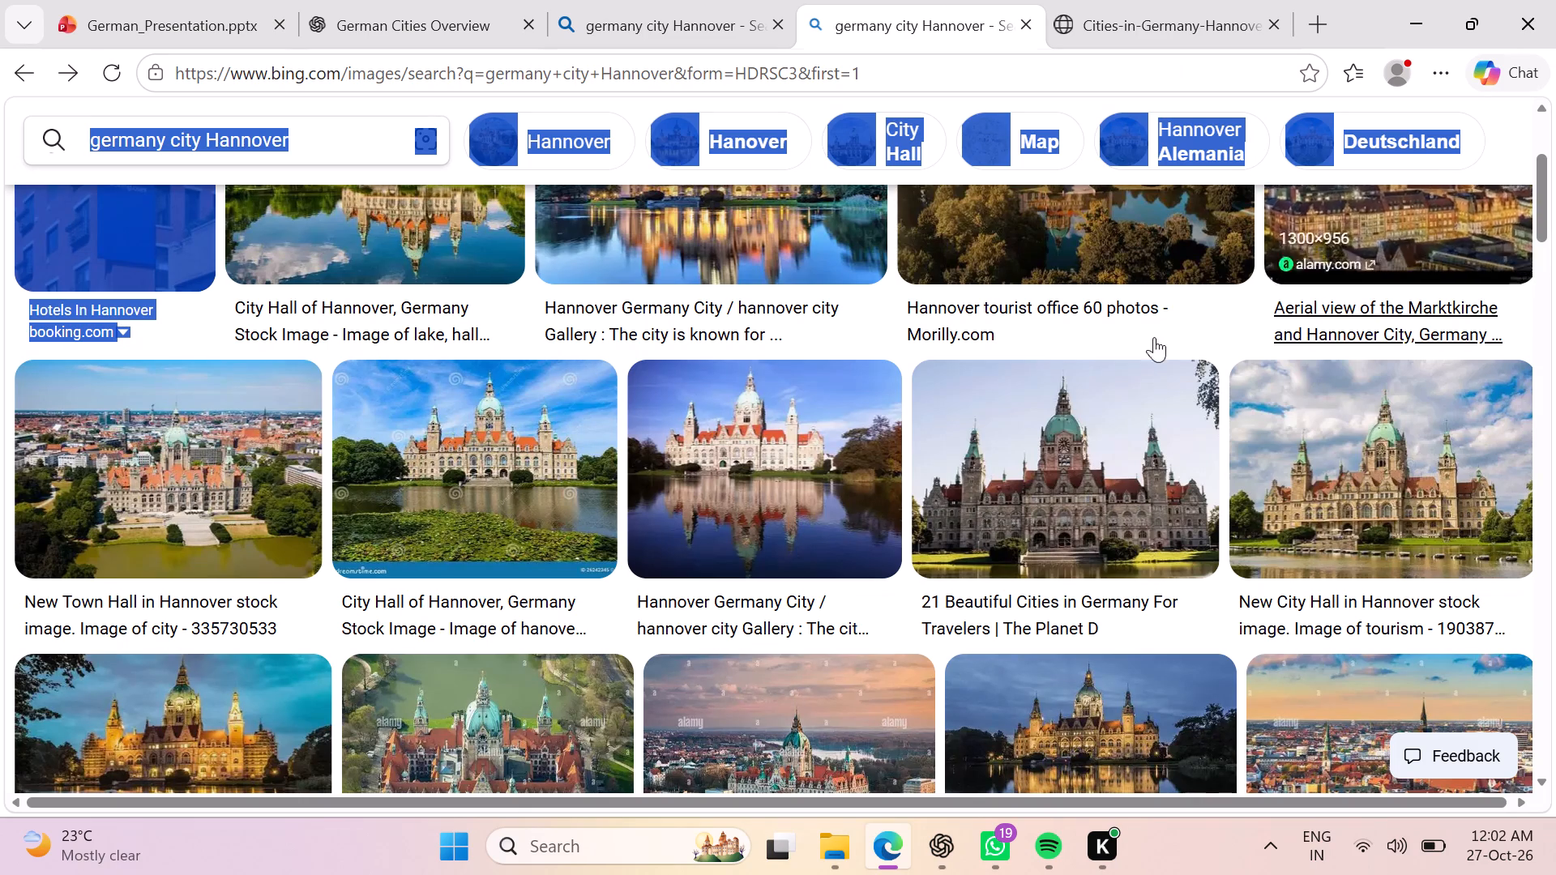
pyautogui.scroll(-8, 1098, 378)
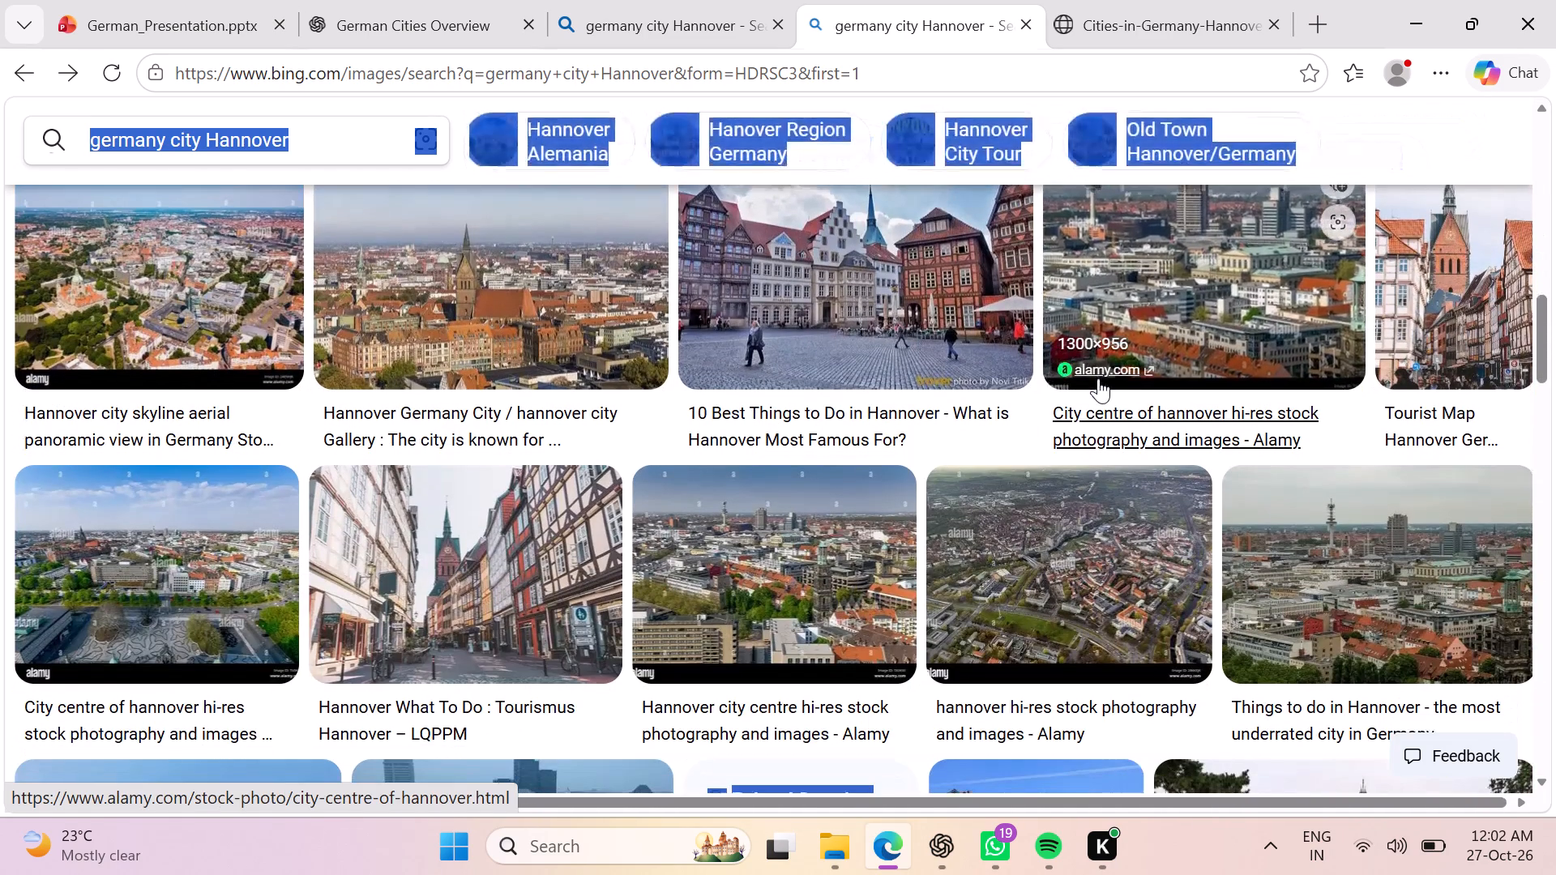
pyautogui.scroll(-6, 1098, 378)
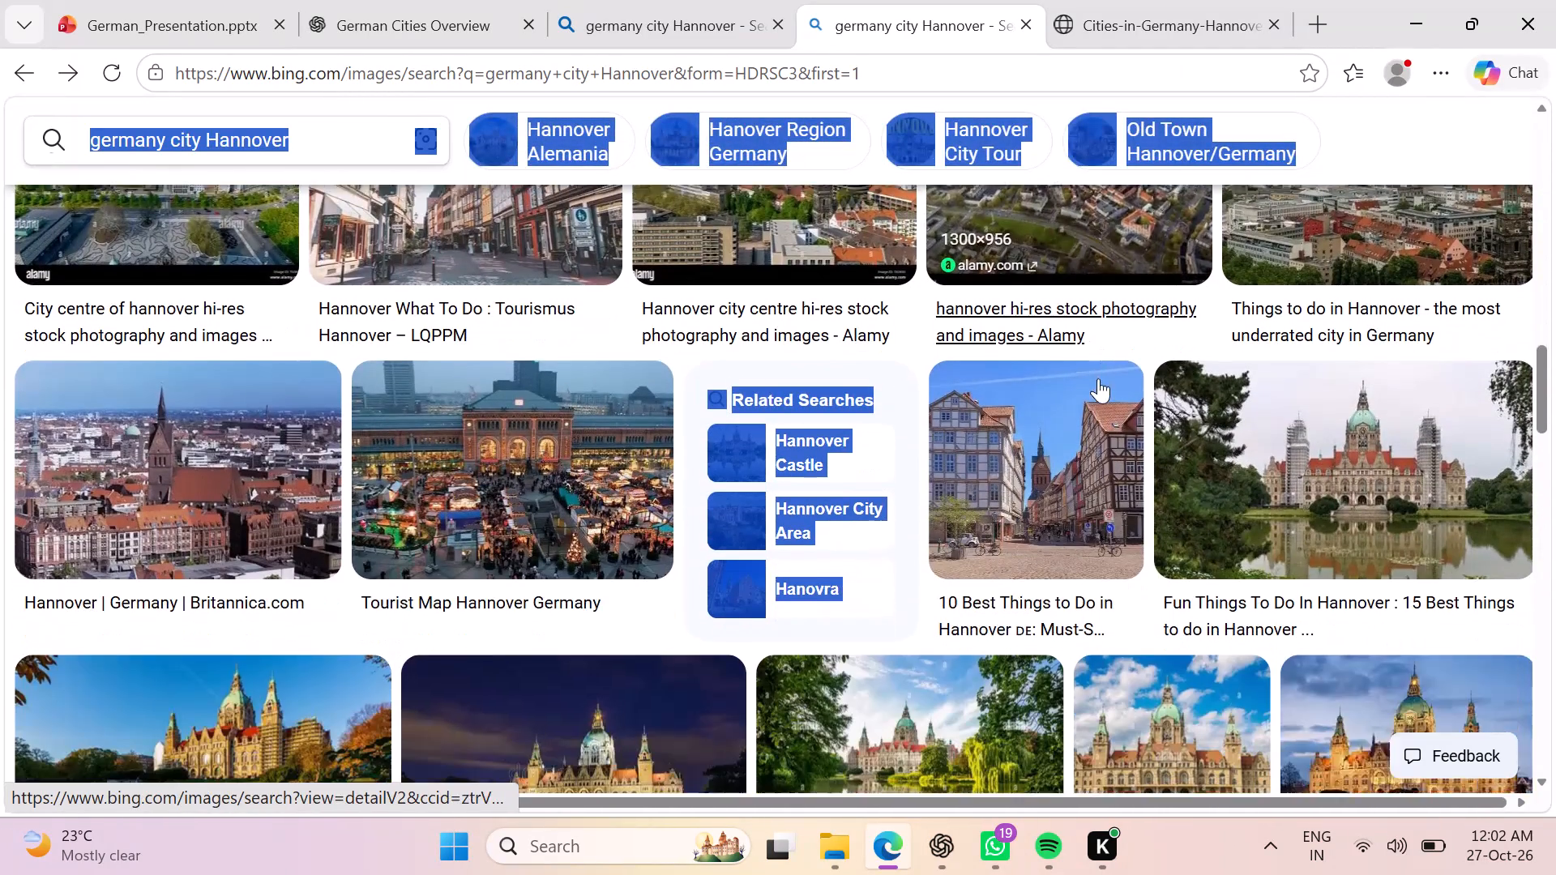
pyautogui.scroll(-5, 1098, 378)
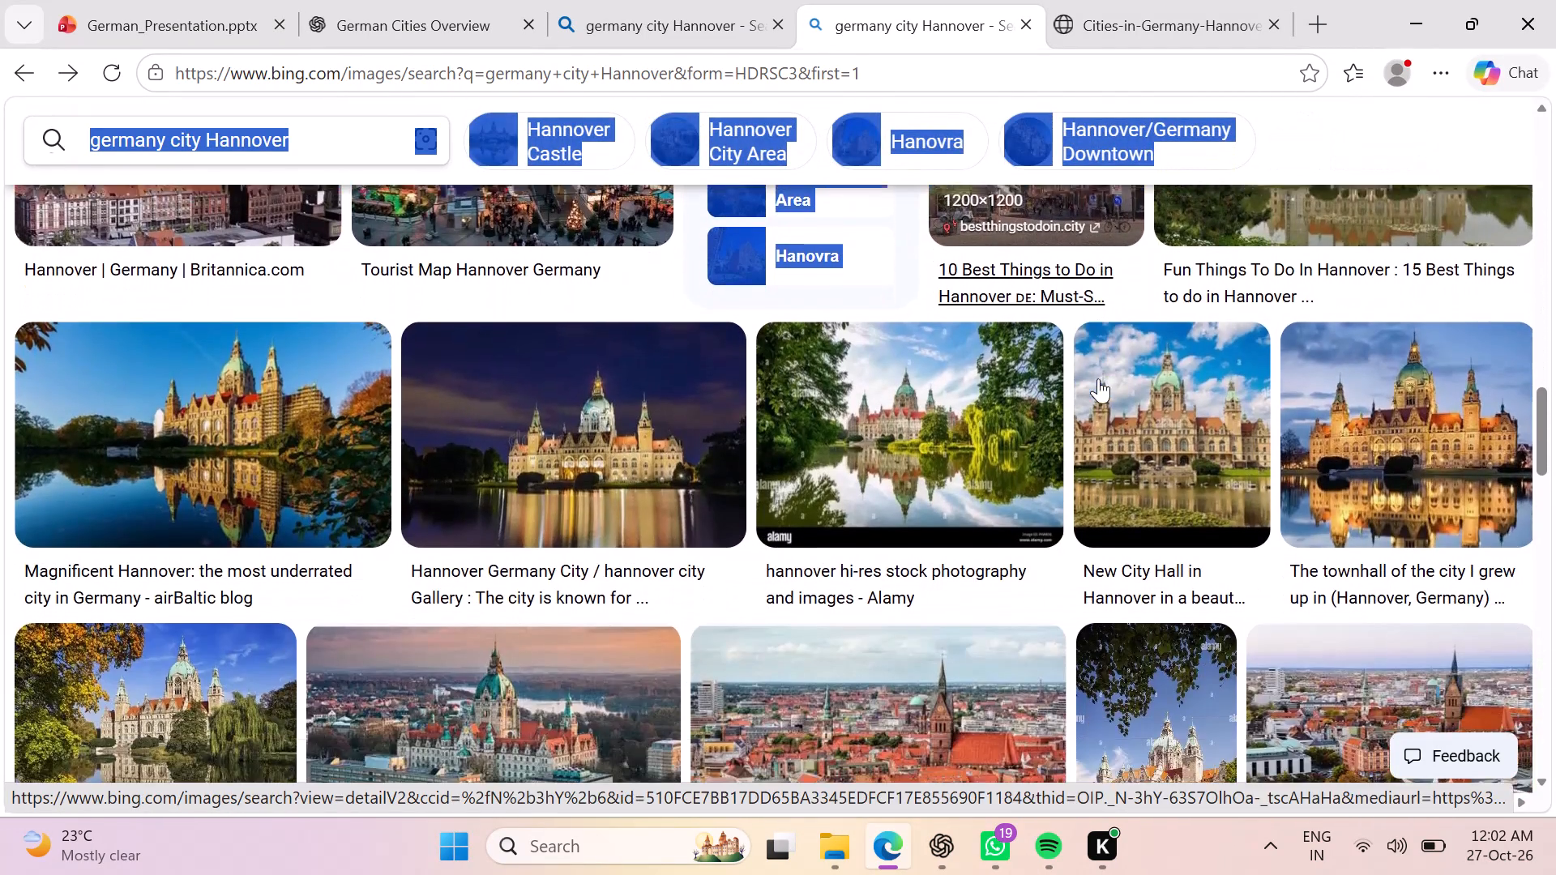
pyautogui.scroll(-7, 1098, 378)
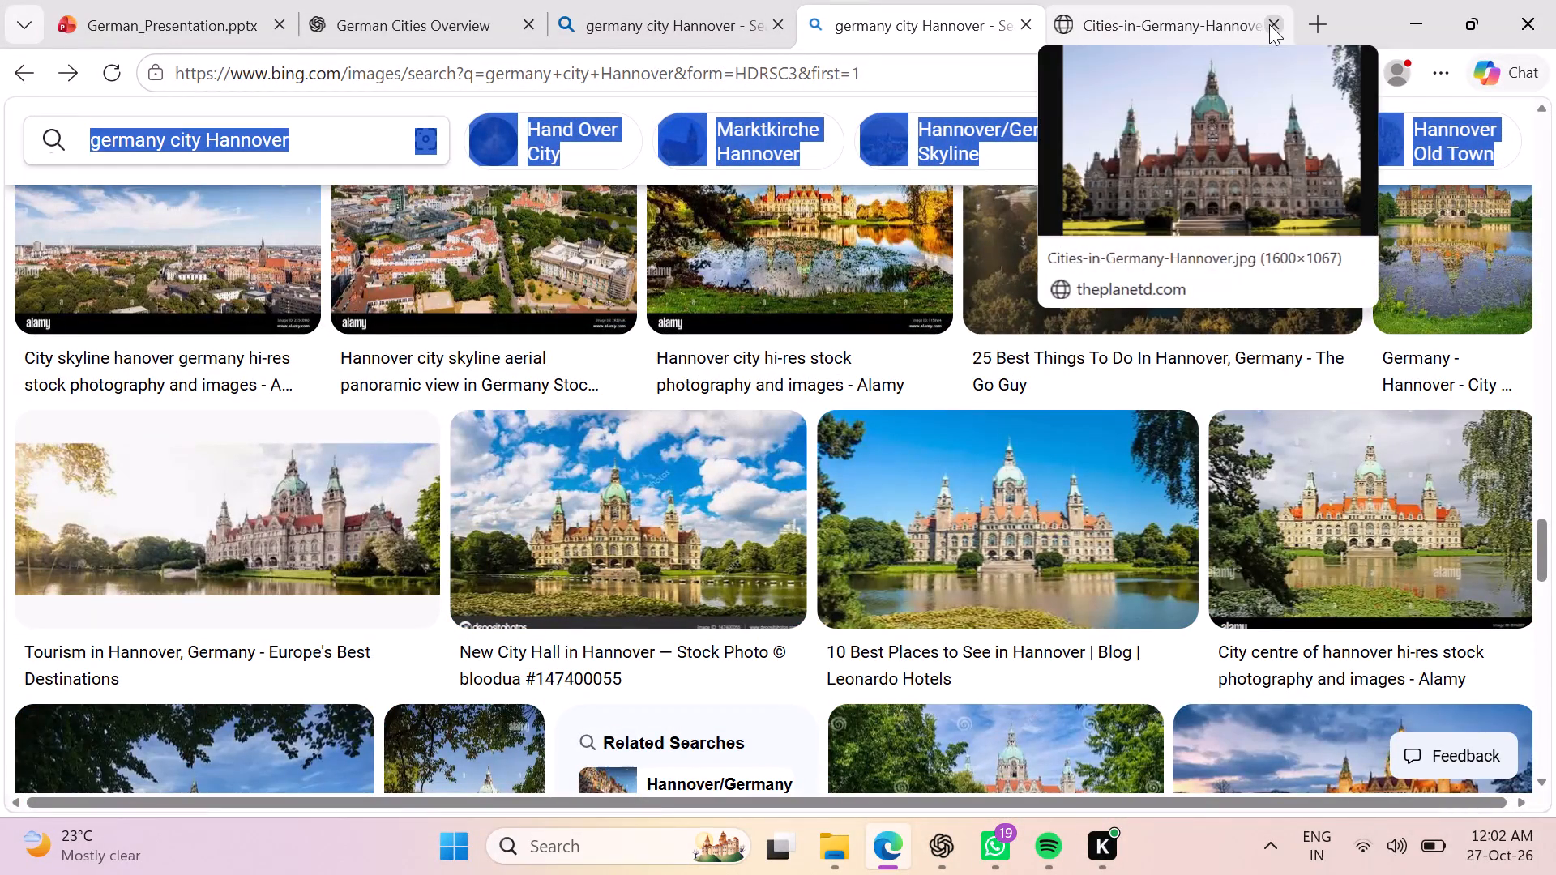
pyautogui.click(1269, 24)
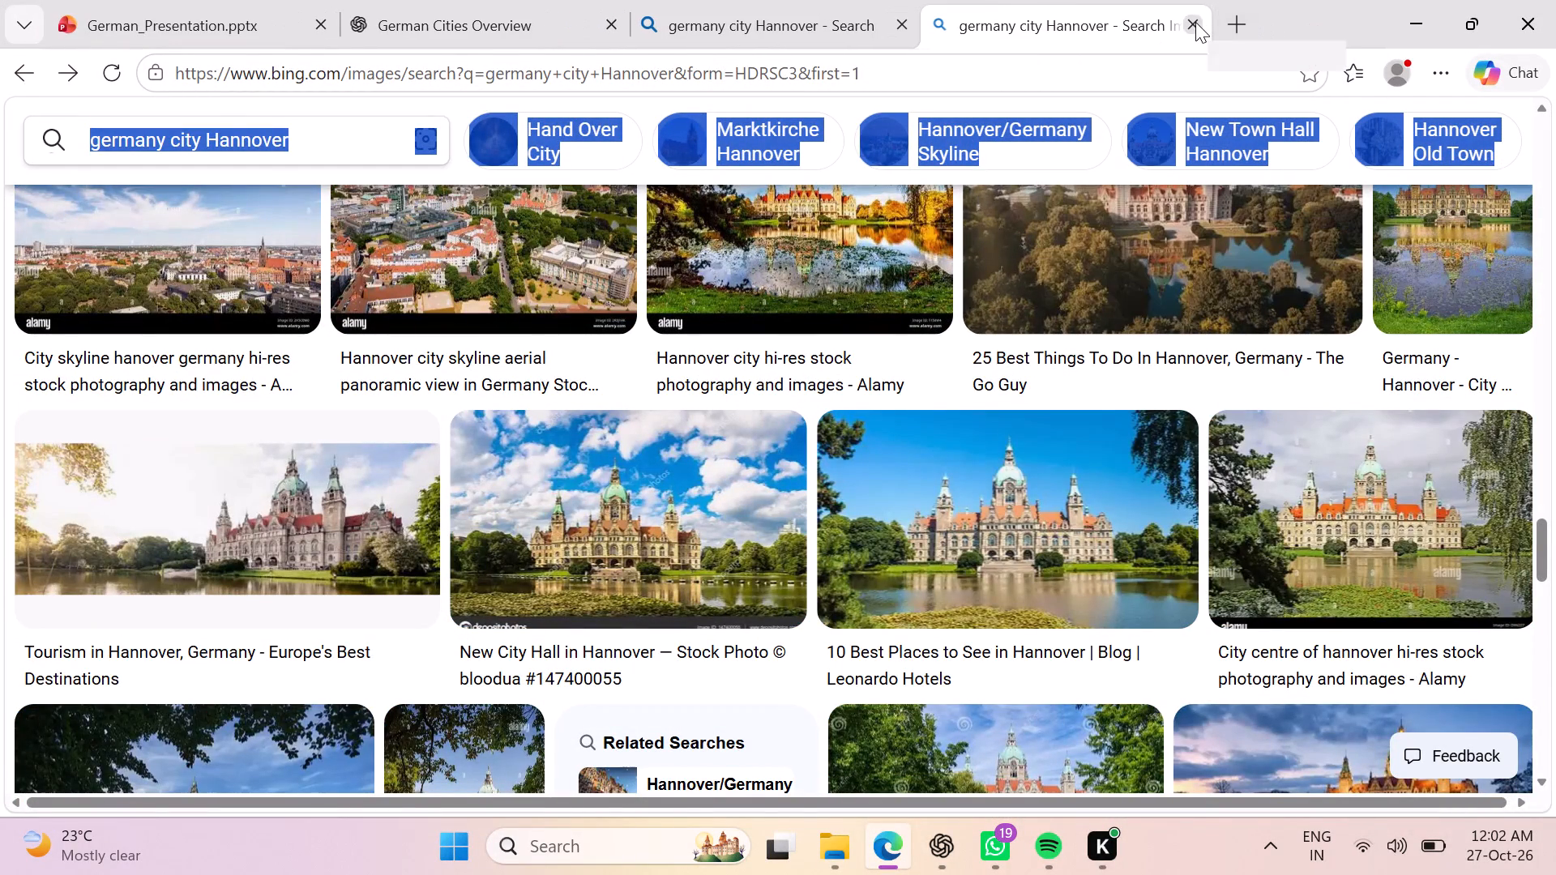
pyautogui.click(1195, 22)
# Extend the Hannover web search to the suggested query "germany city hanover gardens".
pyautogui.click(528, 150)
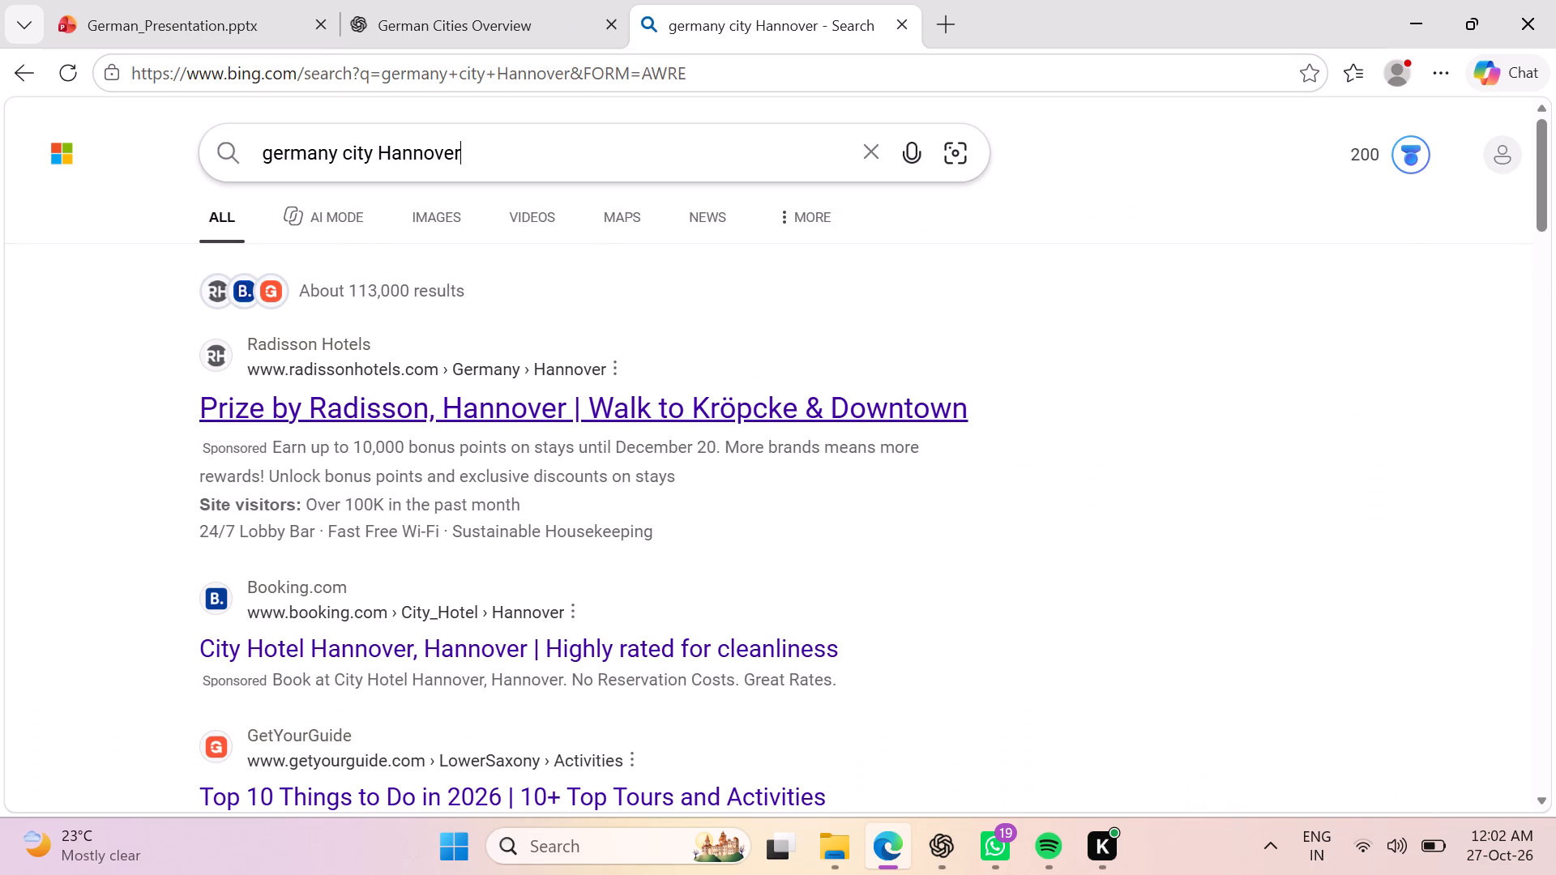
pyautogui.press('space')
pyautogui.write('gardw')
pyautogui.press('BackSpace')
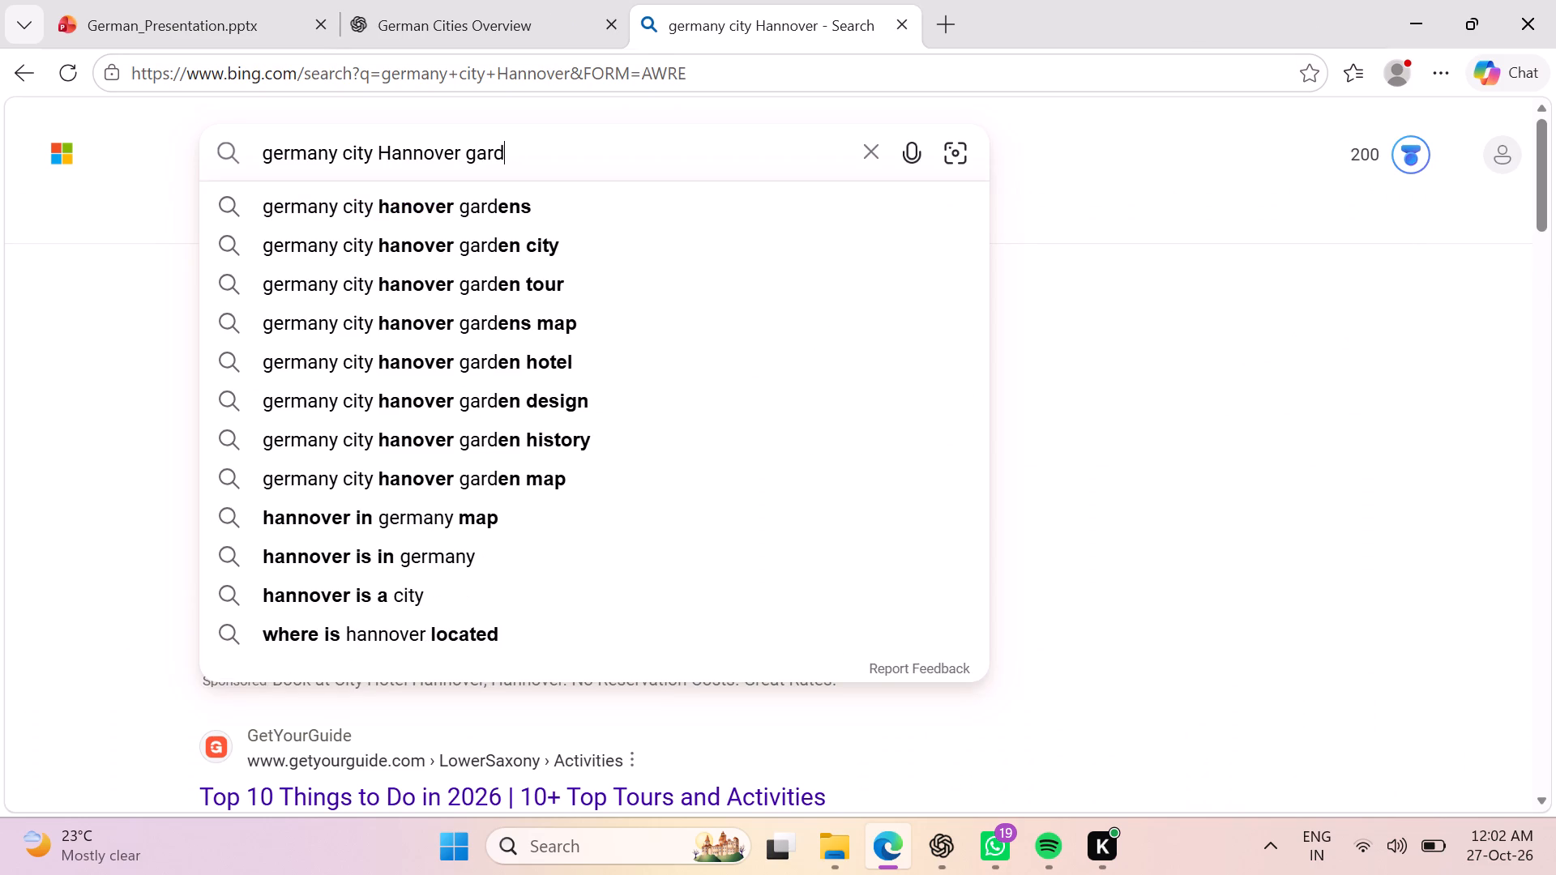
pyautogui.click(482, 221)
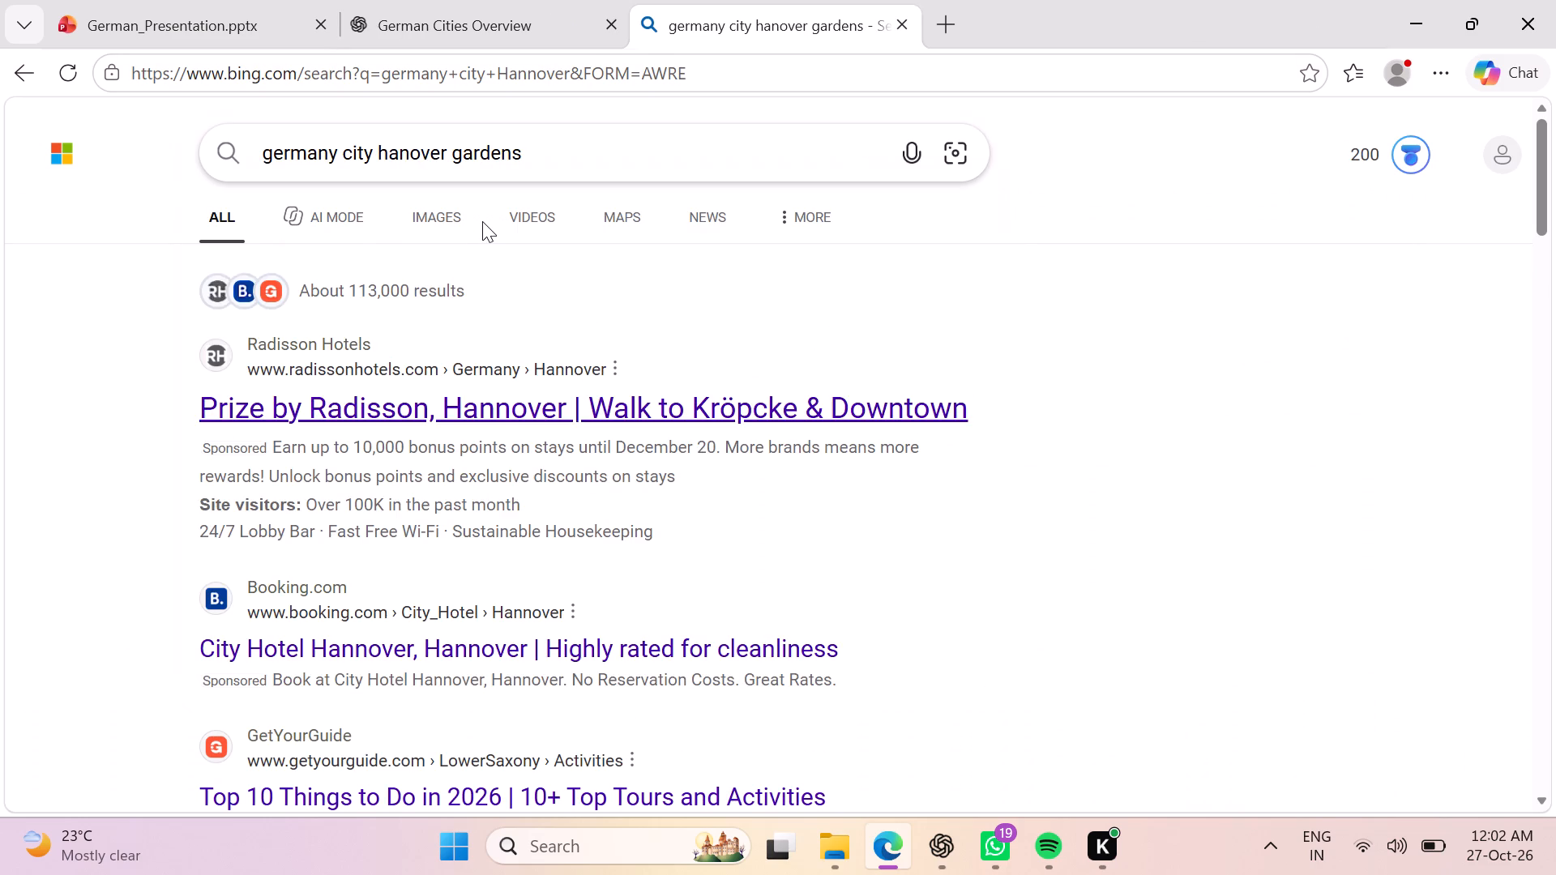
# Show the image results for "germany city hanover gardens" and look through the garden photos for a suitable one.
pyautogui.click(451, 223)
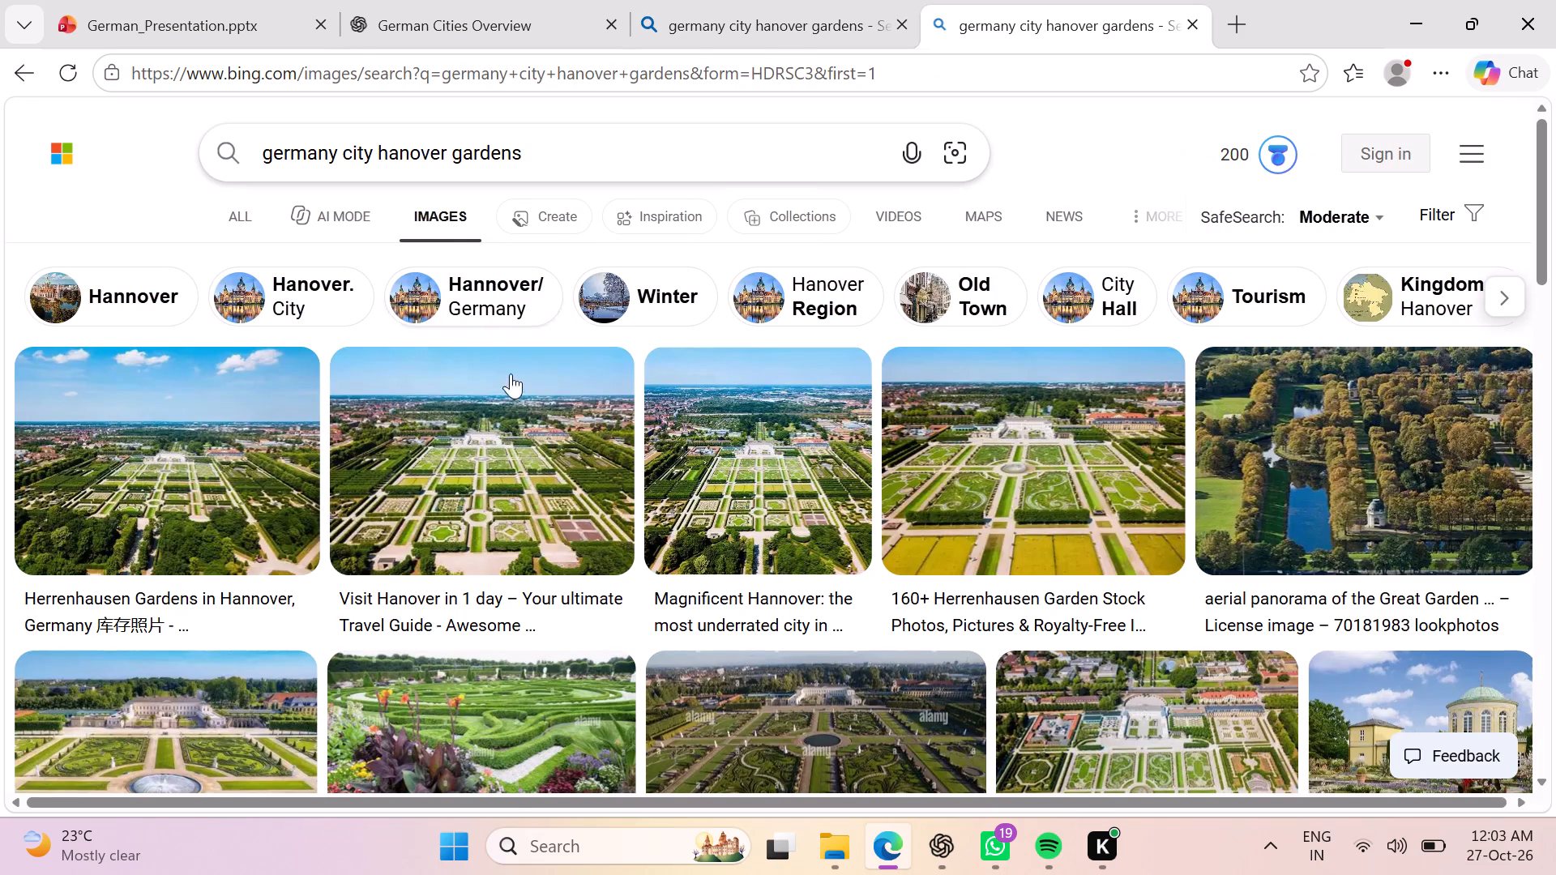
pyautogui.scroll(-4, 577, 433)
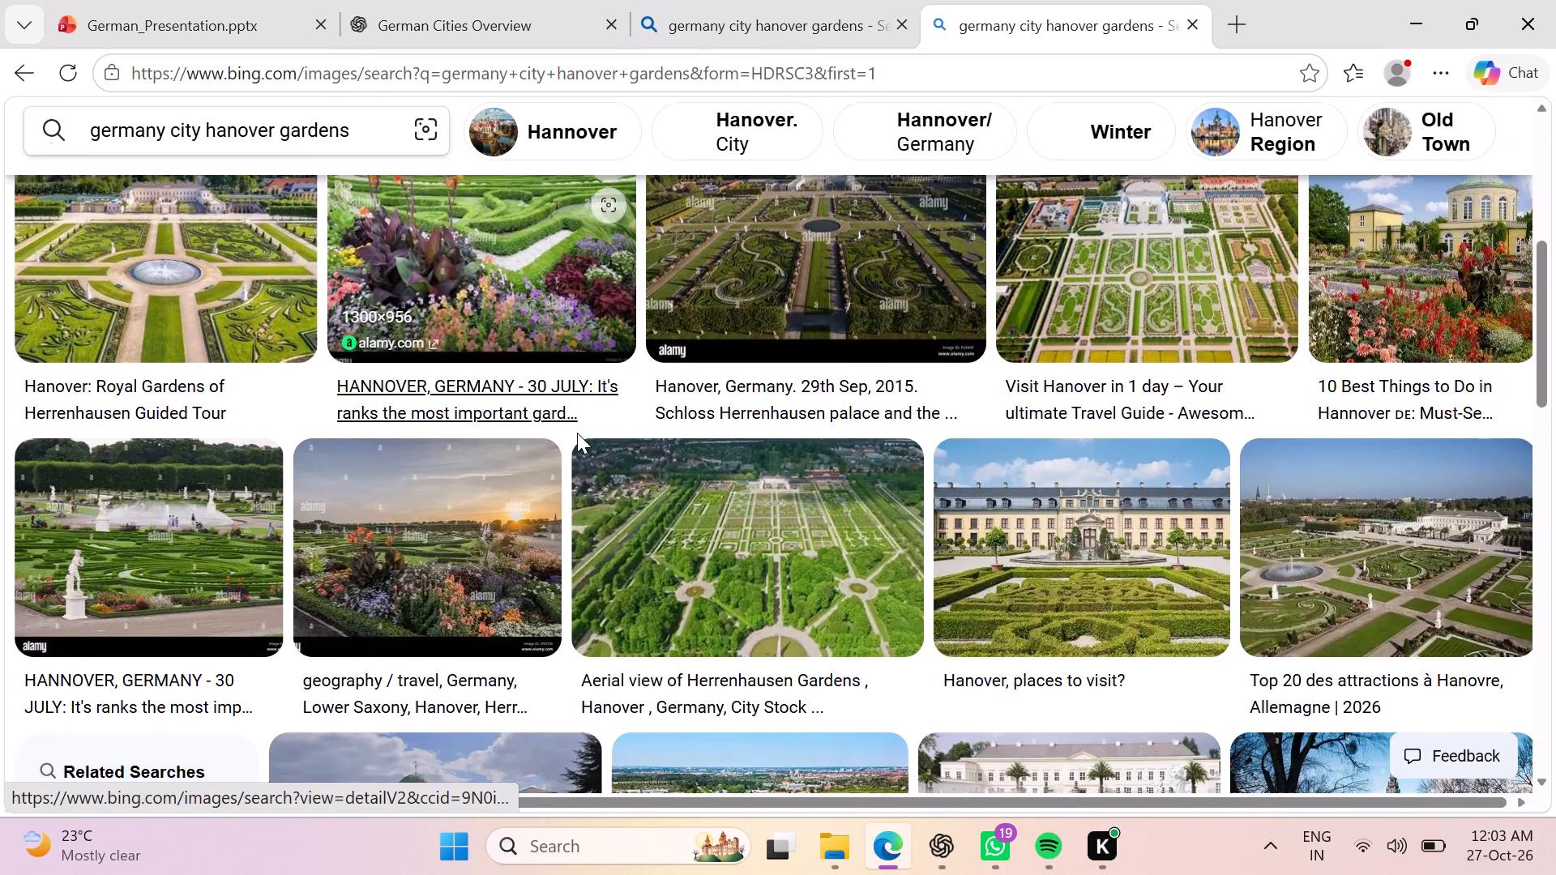
pyautogui.scroll(-4, 577, 433)
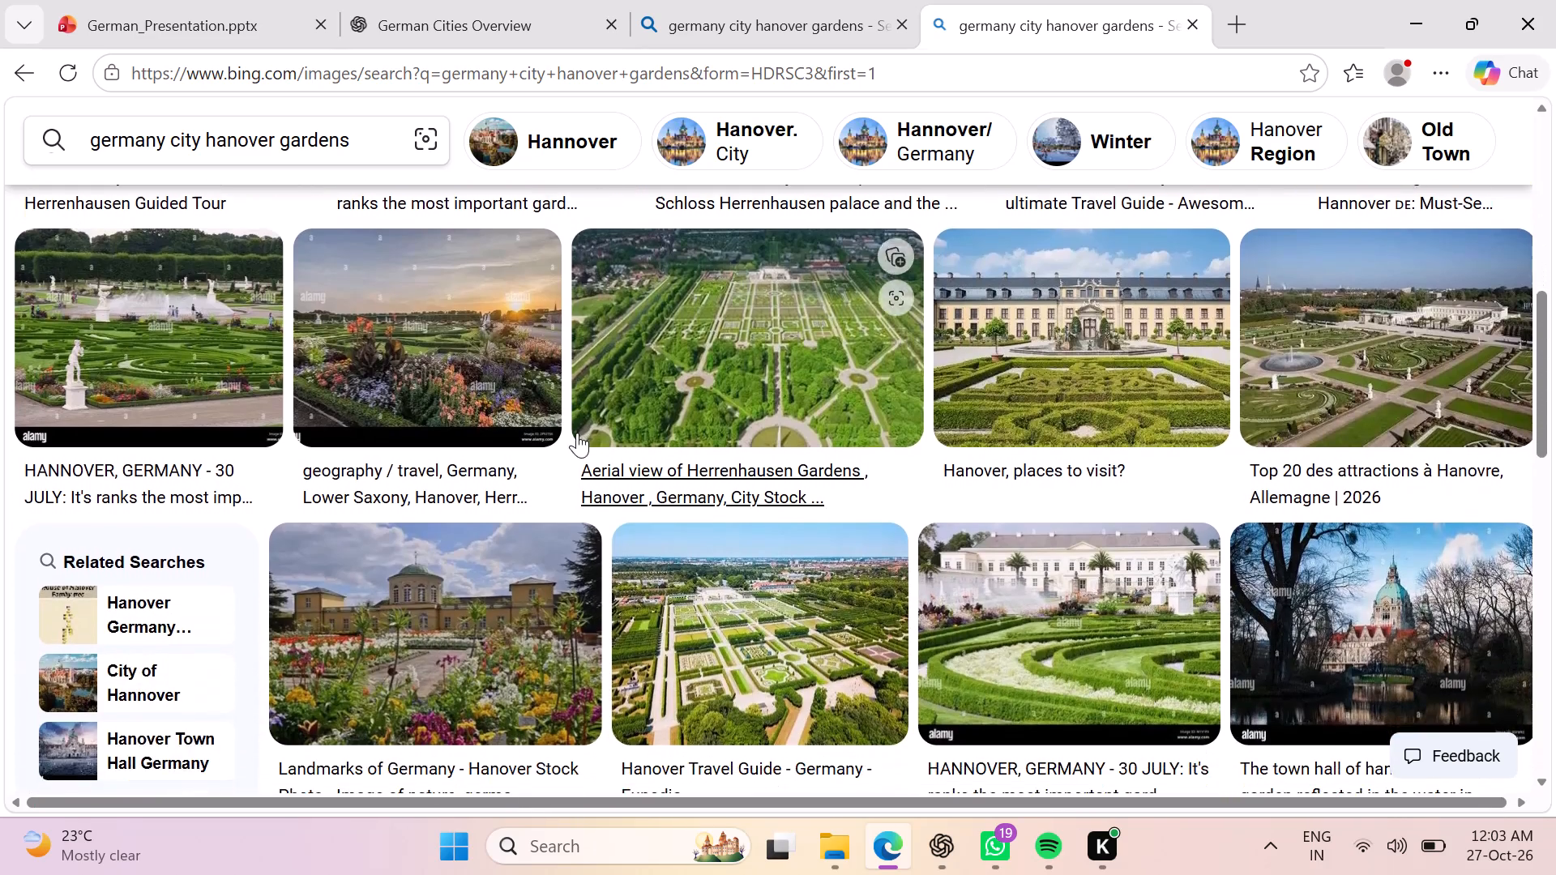
pyautogui.scroll(-4, 577, 433)
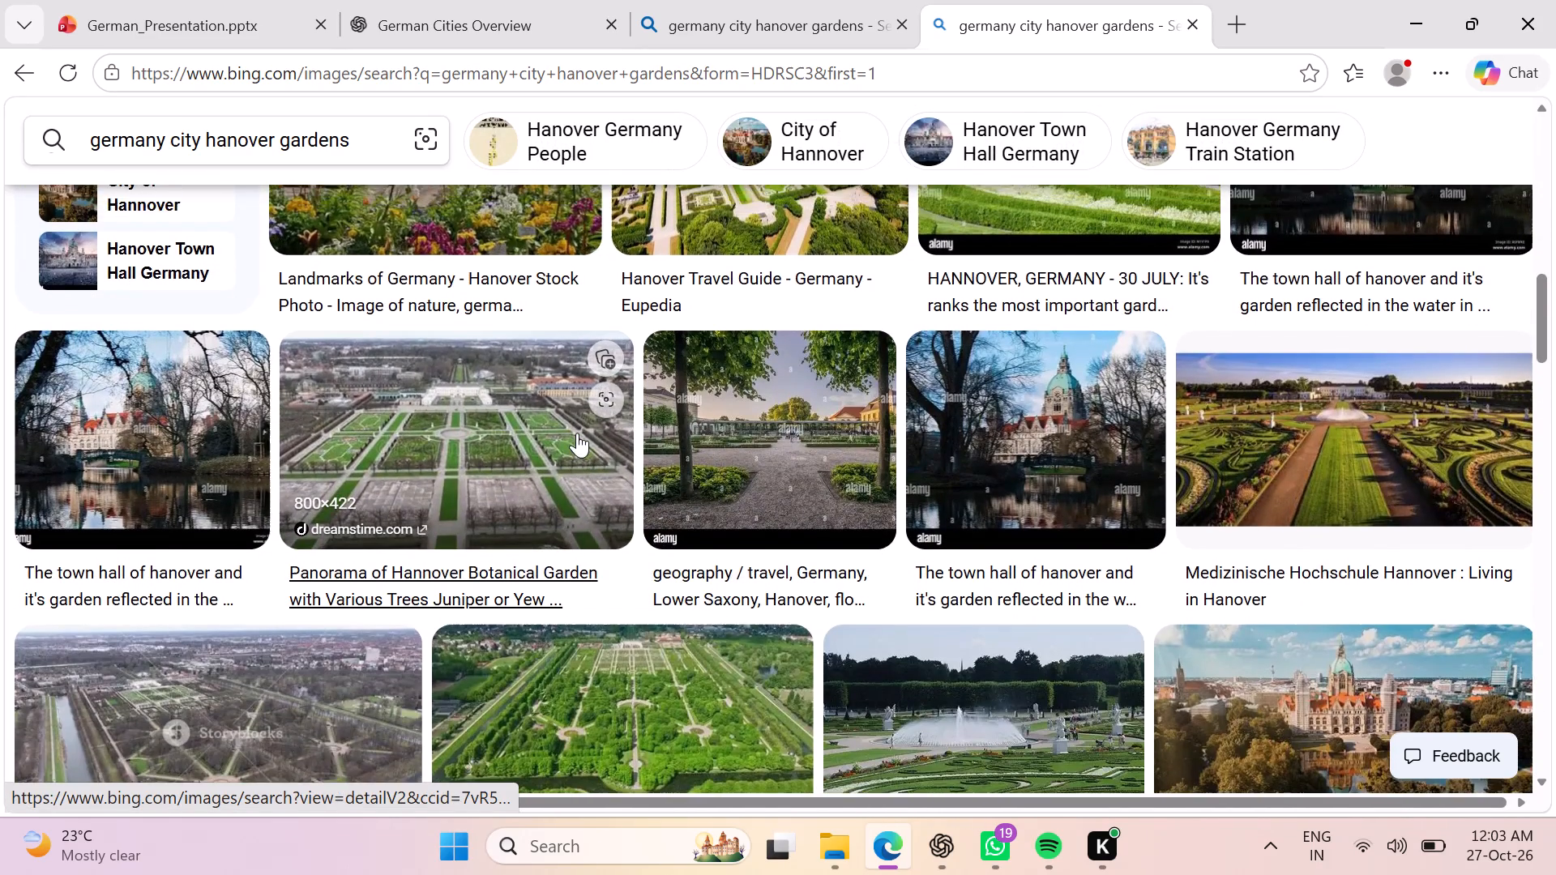
pyautogui.scroll(-2, 577, 433)
pyautogui.scroll(10, 577, 433)
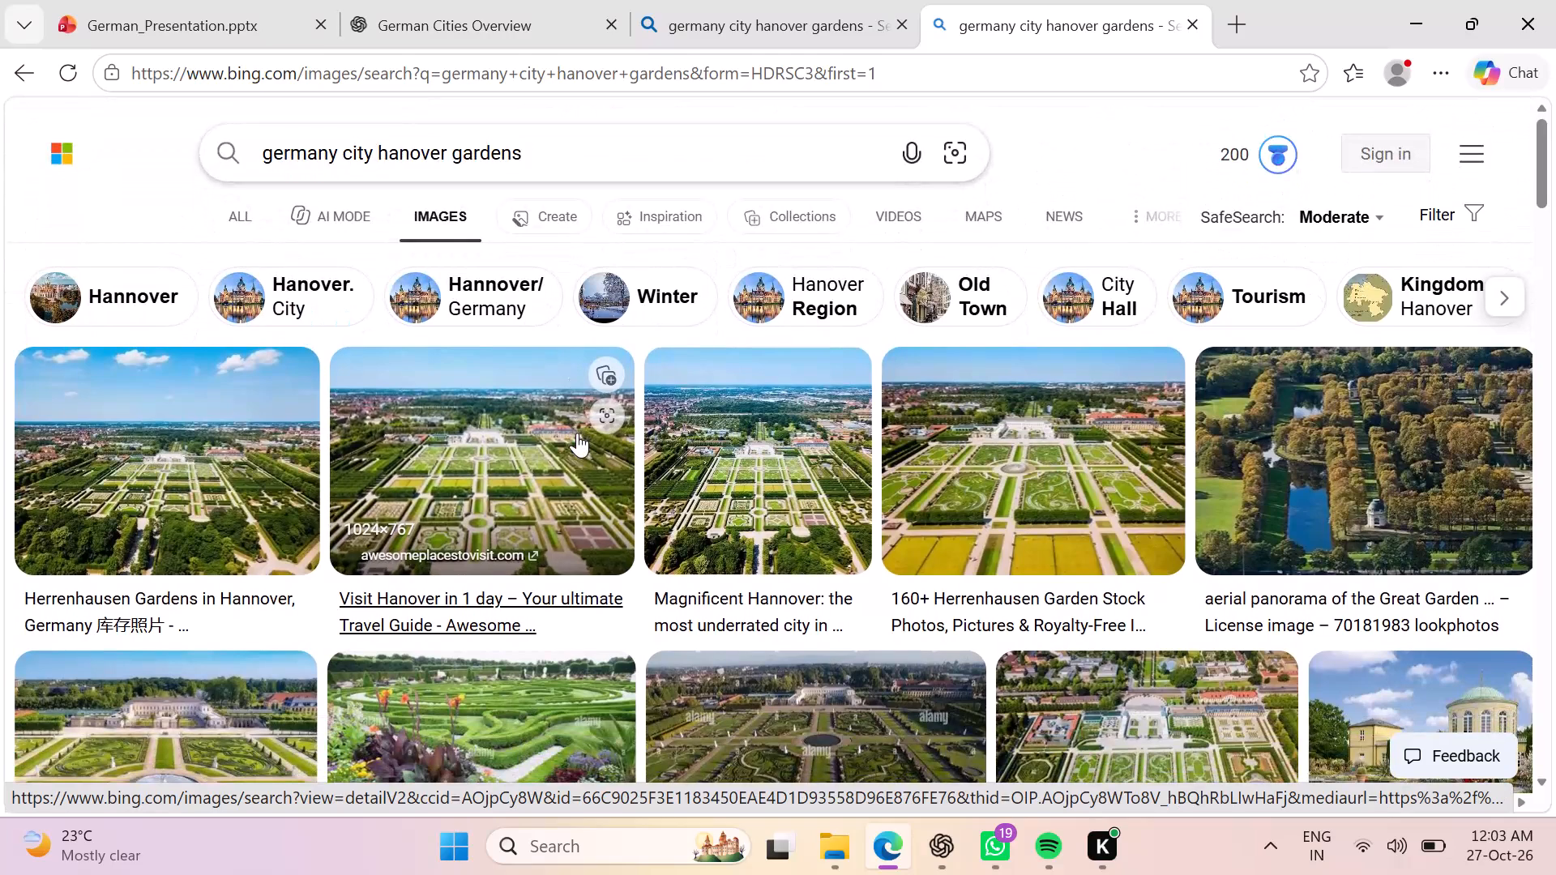
pyautogui.scroll(-1, 577, 433)
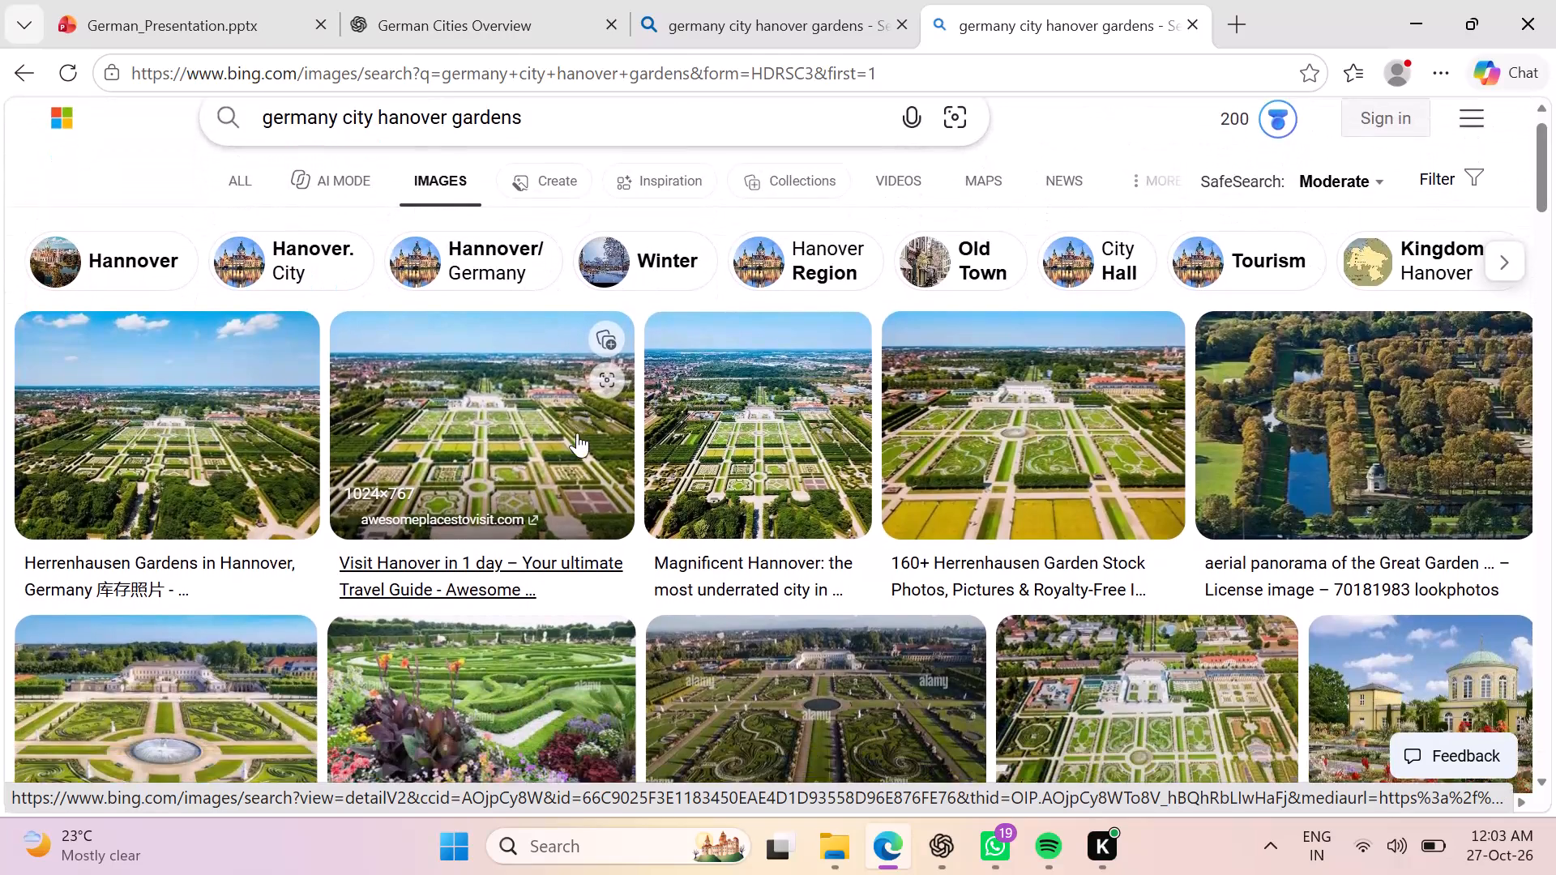
pyautogui.scroll(-1, 577, 433)
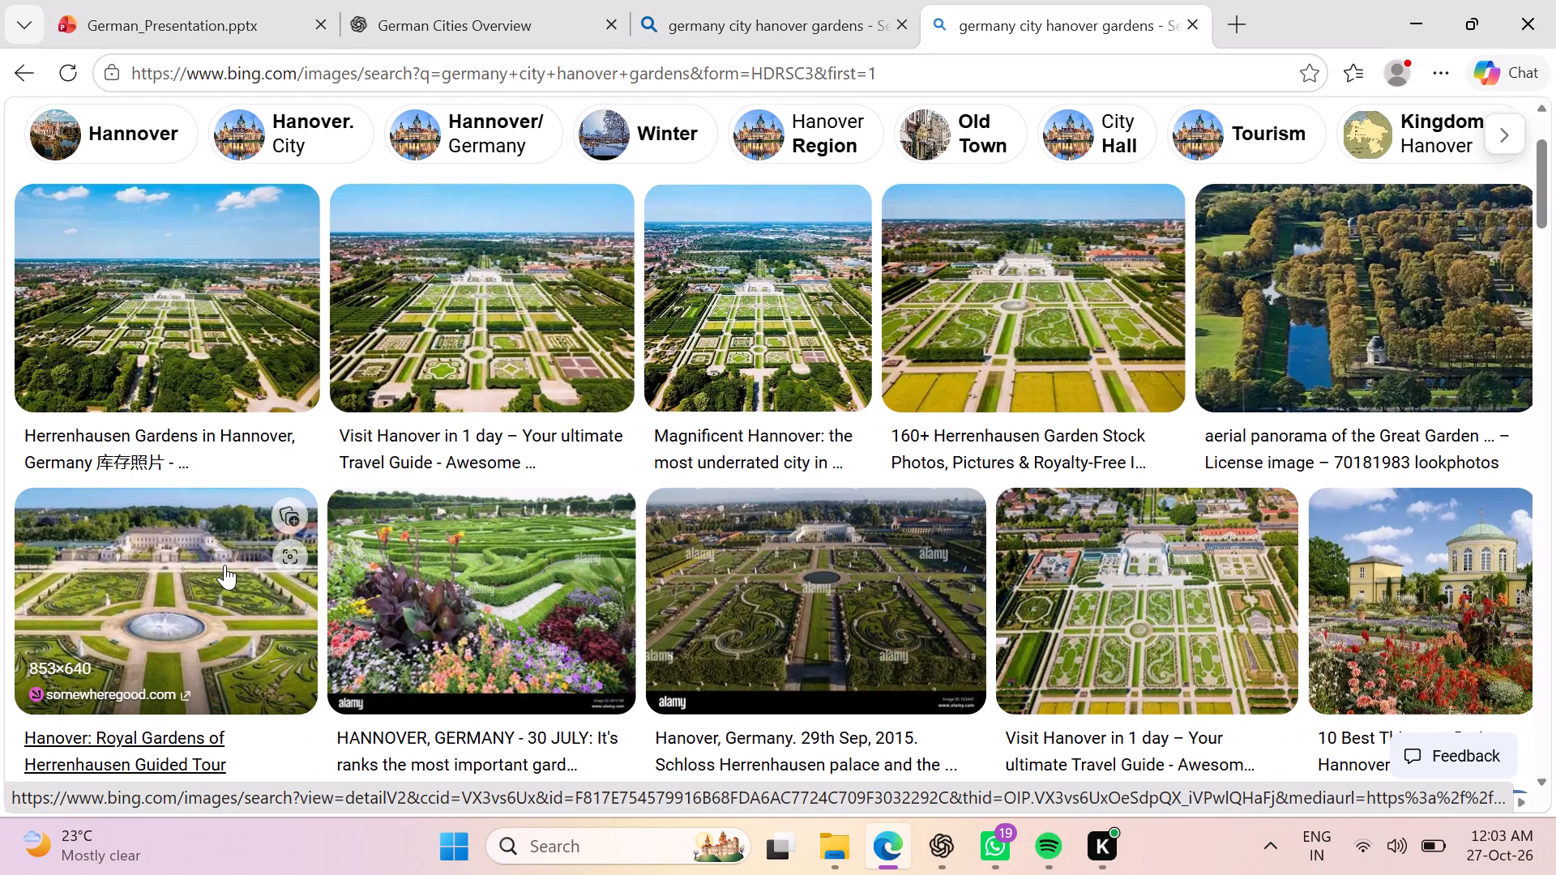
# Save the somewheregood.com Herrenhausen Royal Gardens photo to Documents as JPEG "hanover-royal-gardens-of-herrenhausen-guided-tour", and close its preview and the image results page.
pyautogui.click(224, 565)
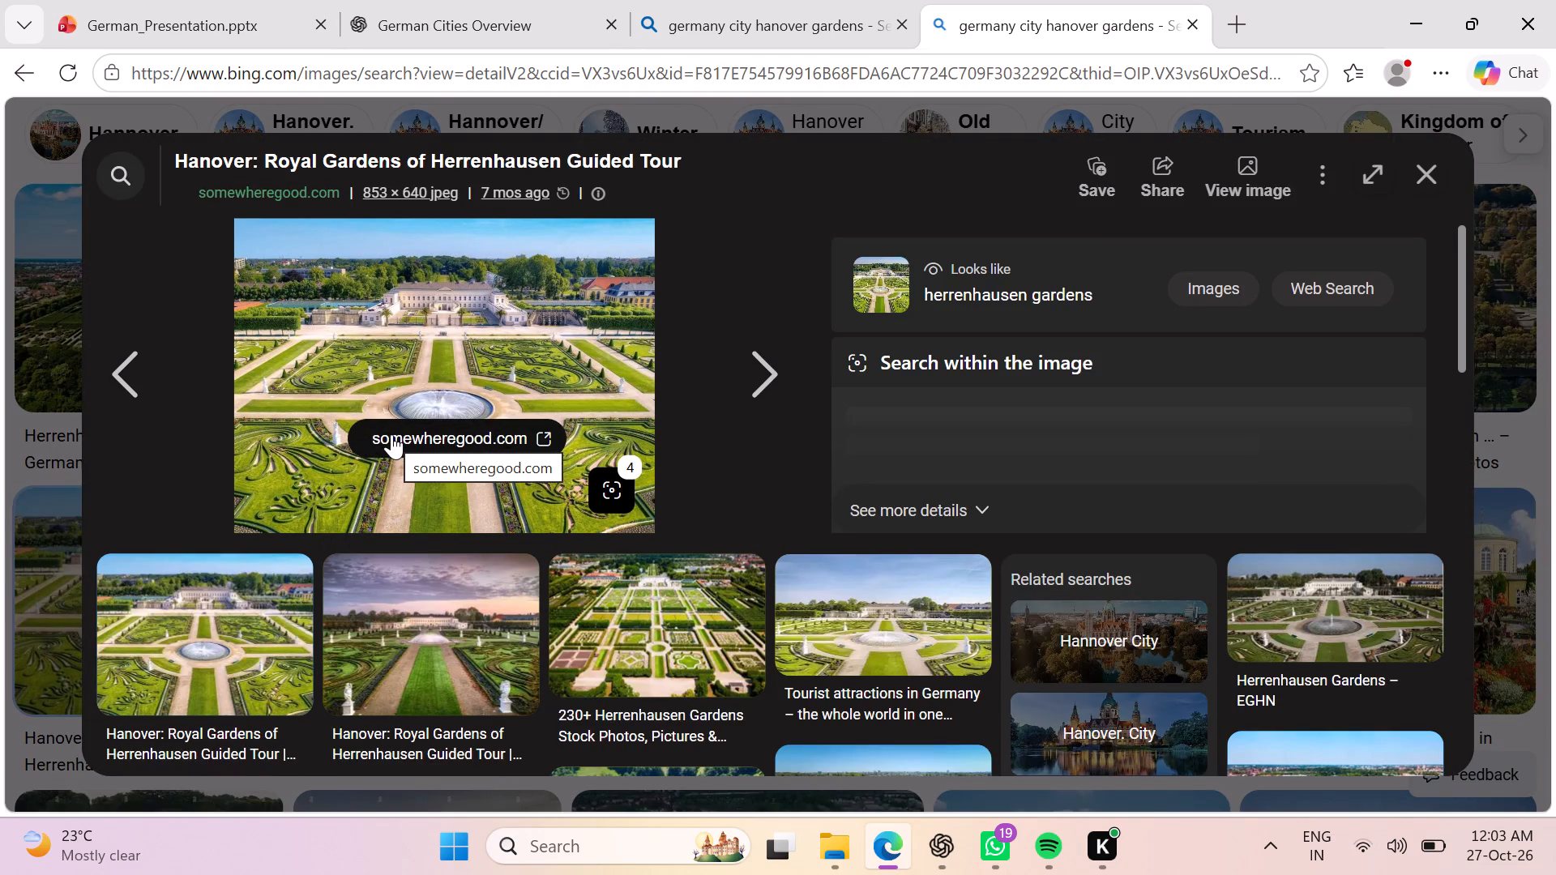
pyautogui.rightClick(504, 331)
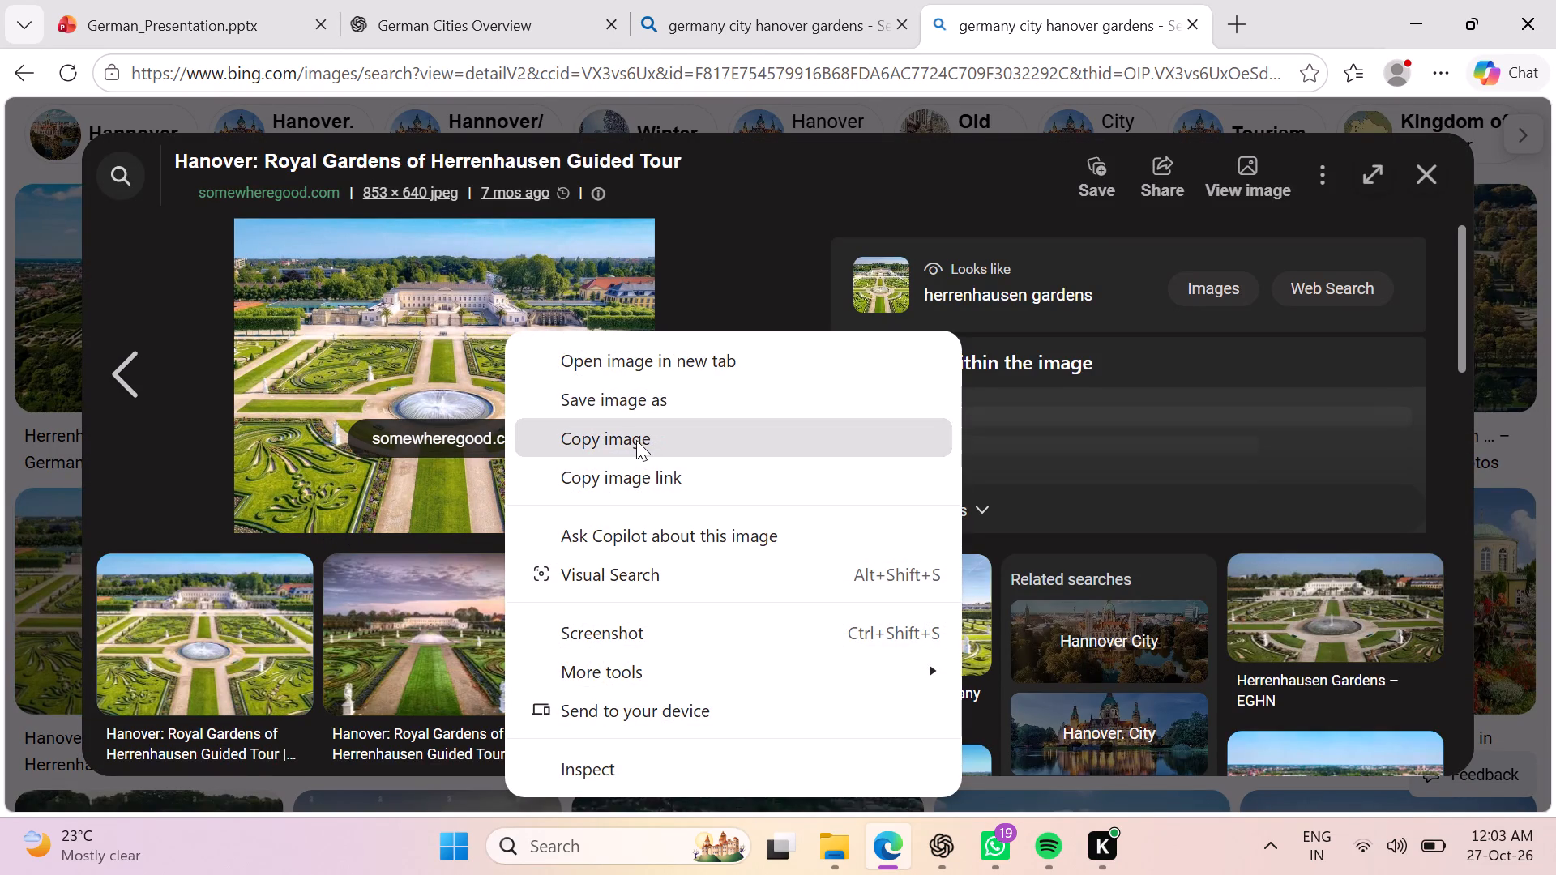
pyautogui.click(653, 406)
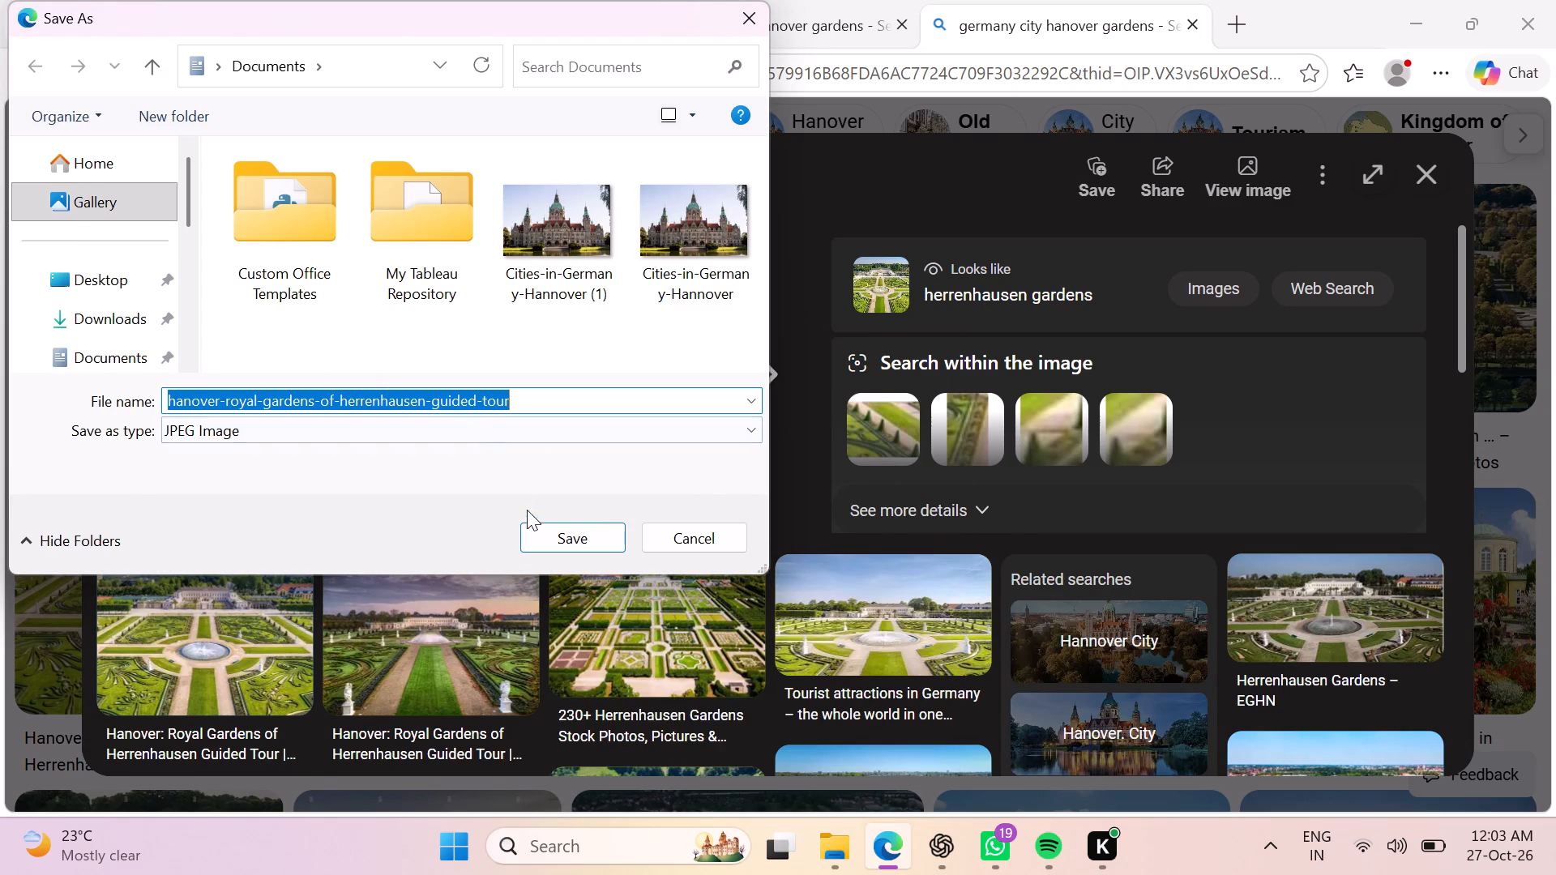
pyautogui.click(602, 534)
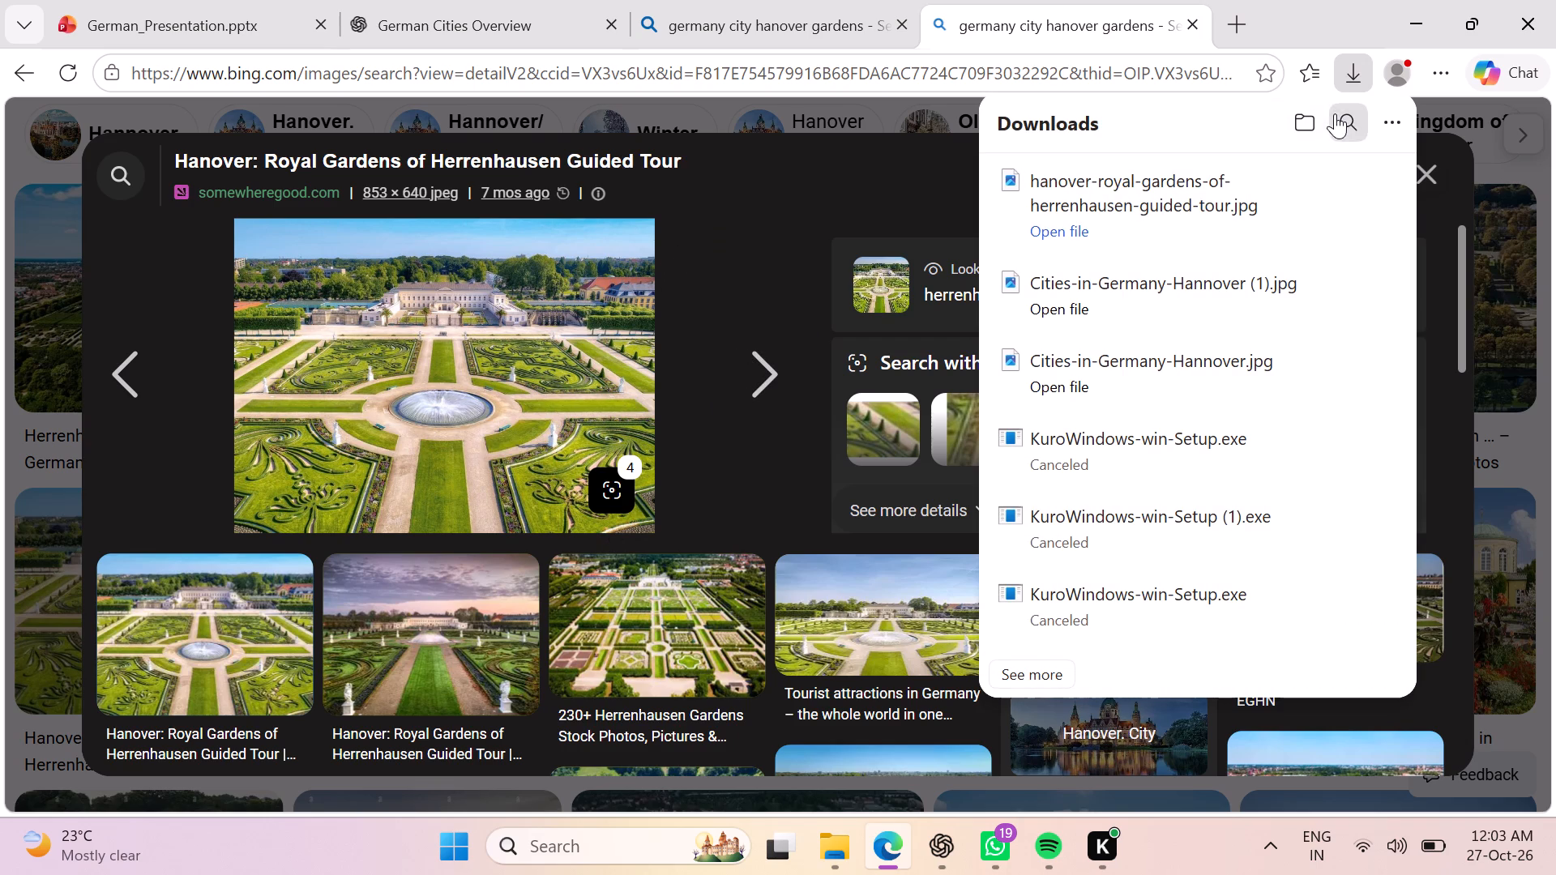
pyautogui.click(1498, 140)
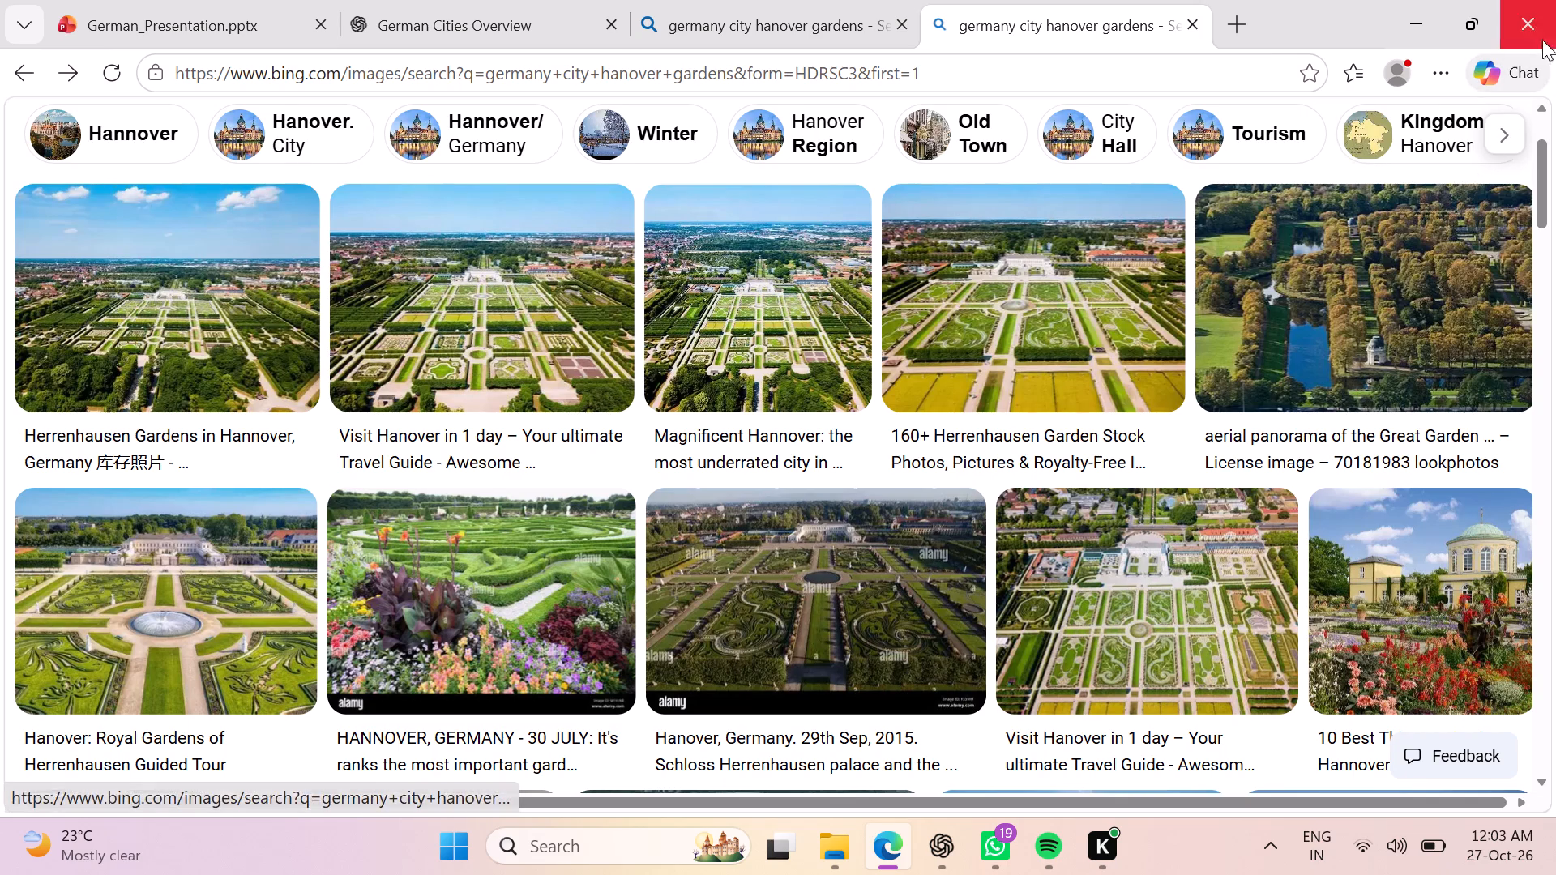
pyautogui.click(1191, 24)
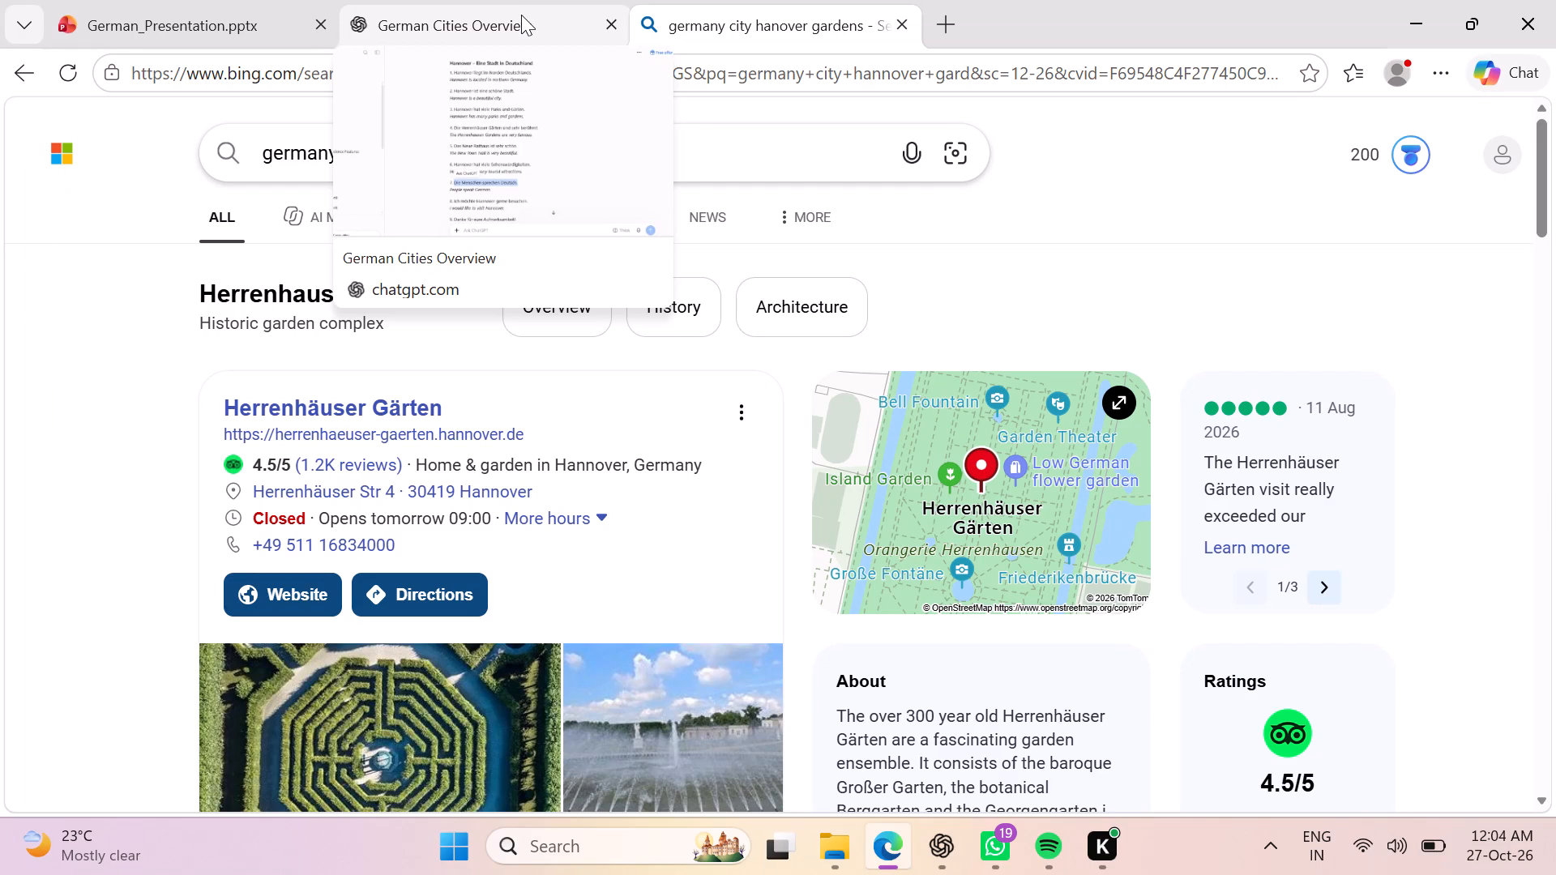
pyautogui.click(246, 6)
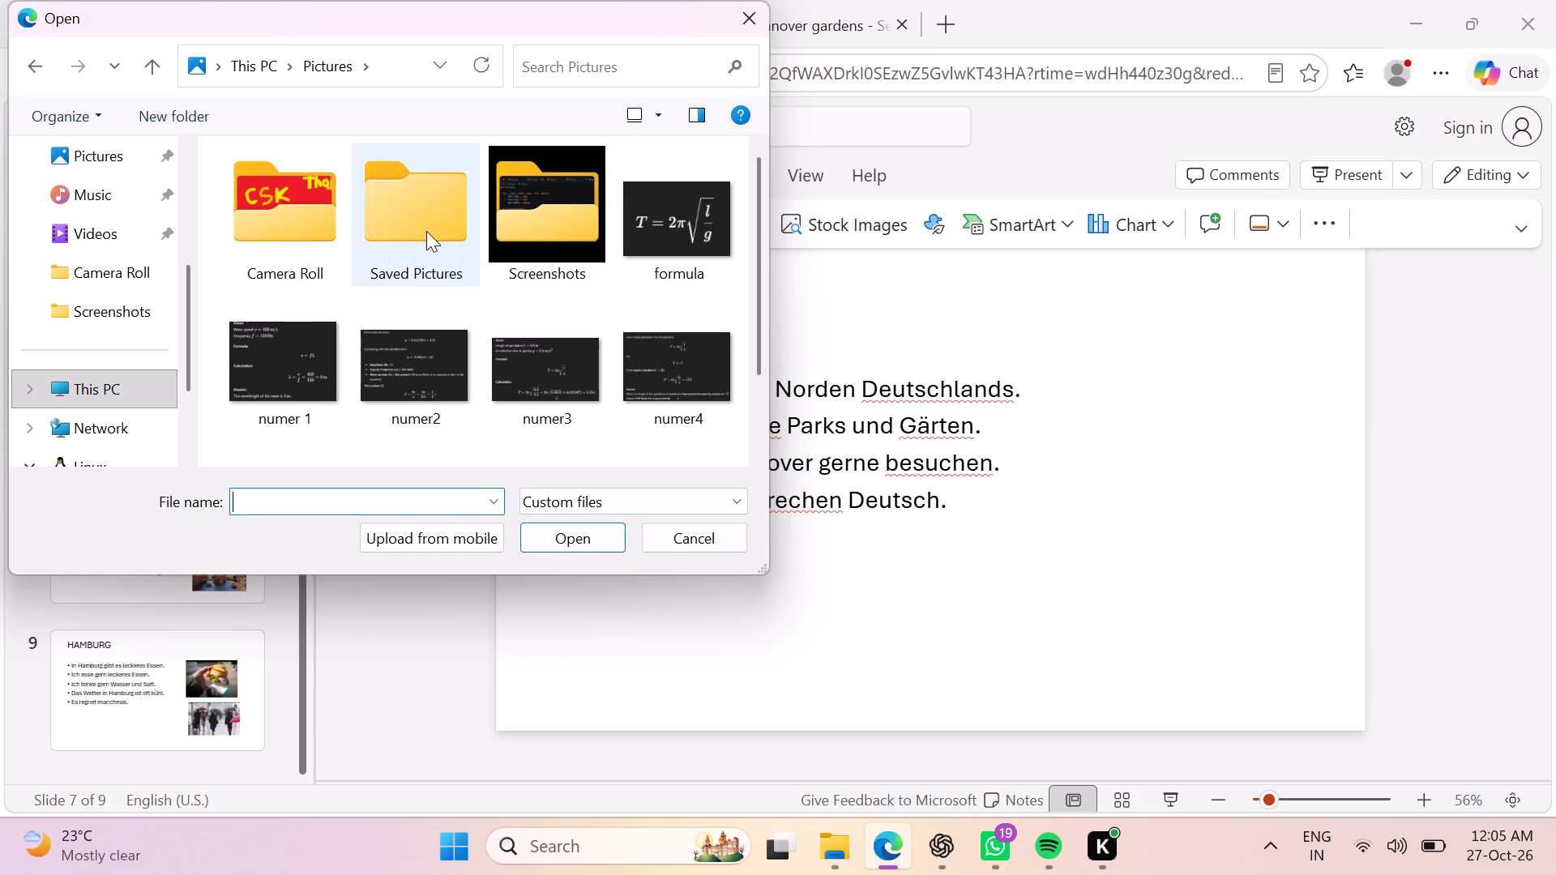
pyautogui.doubleClick(426, 231)
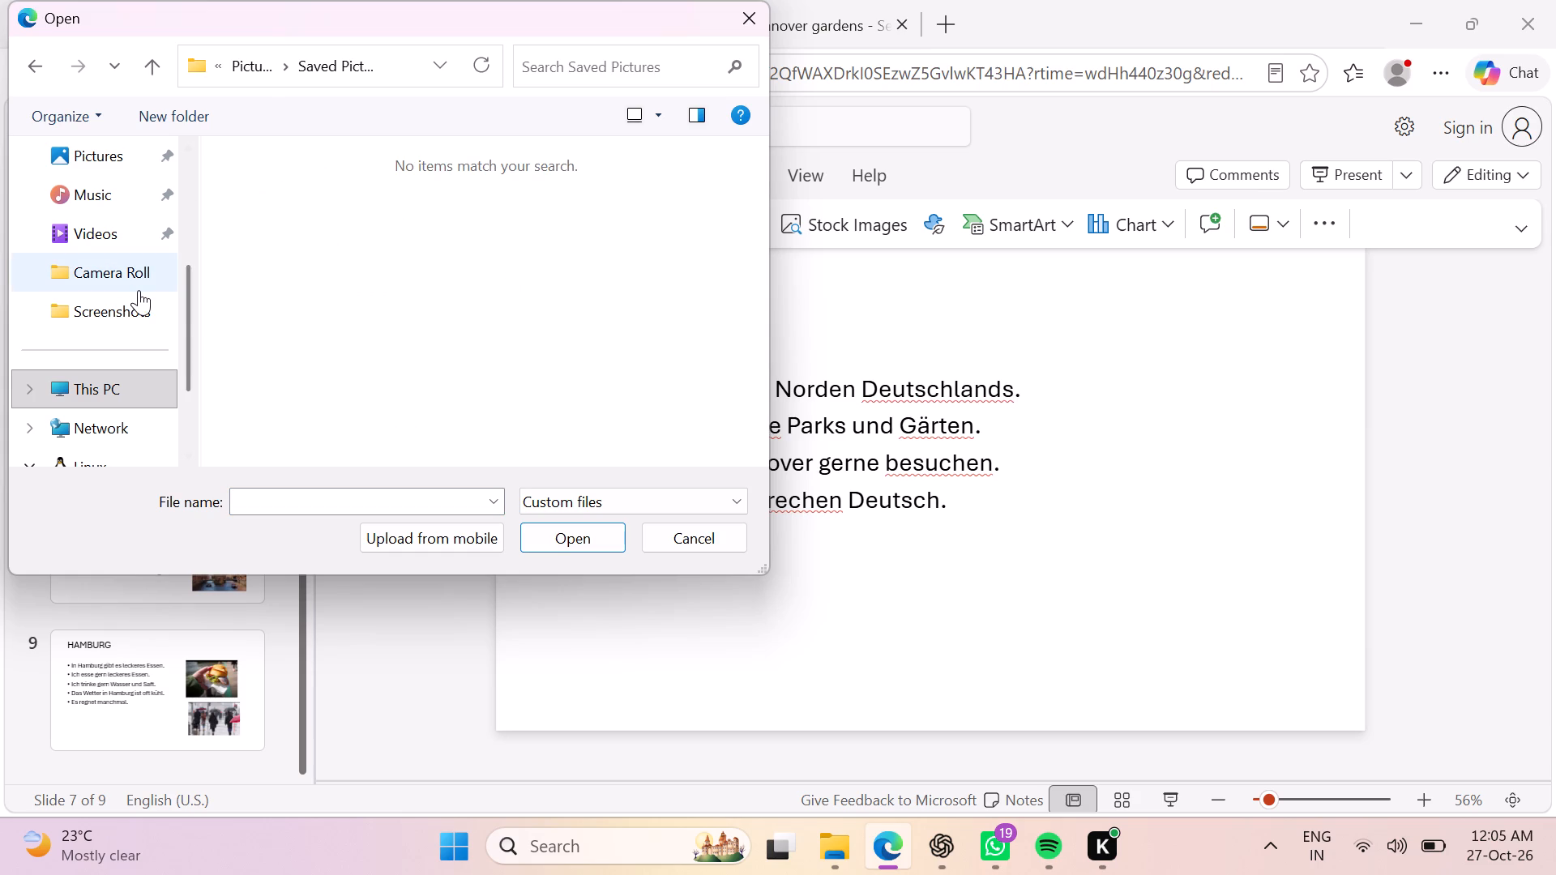
# Look through the Gallery and the Pictures folder for the saved Hannover photos, and leave the file picker without inserting anything.
pyautogui.scroll(1, 139, 290)
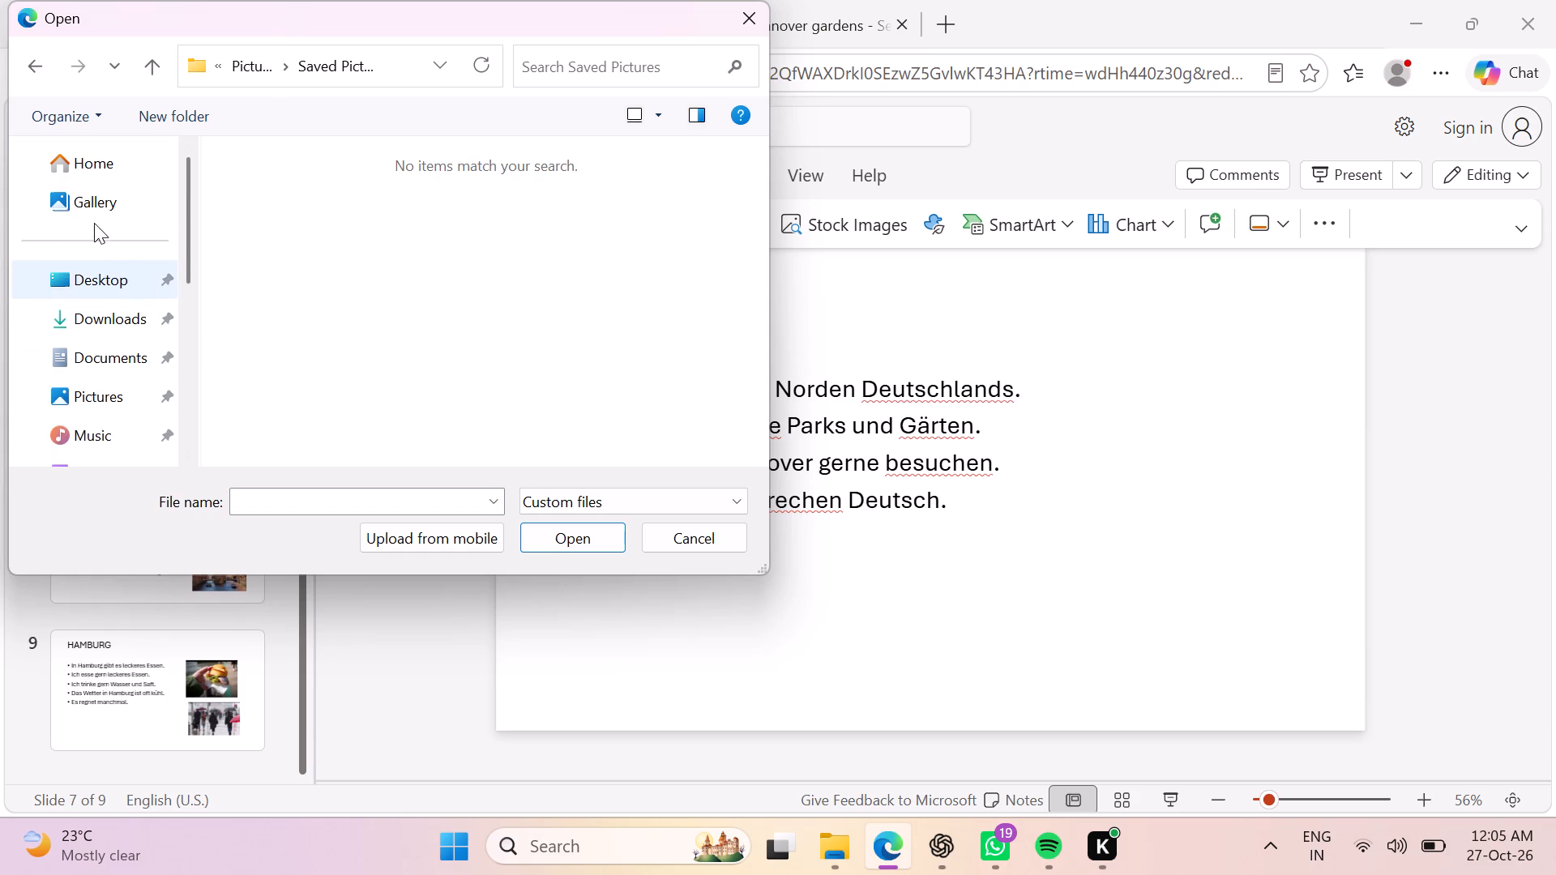
pyautogui.click(91, 207)
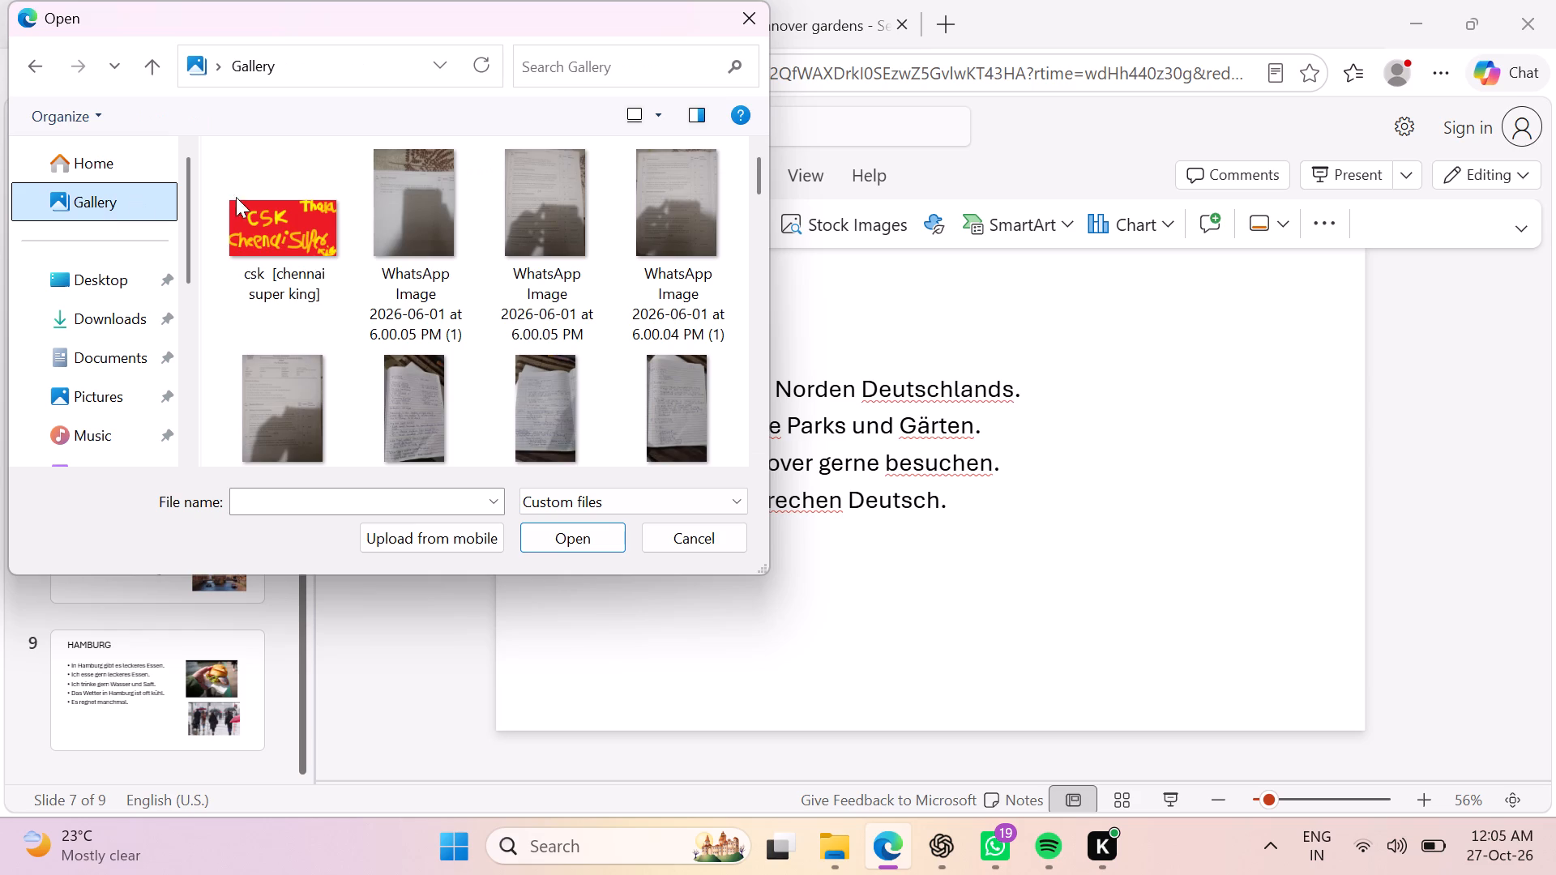
pyautogui.scroll(-2, 378, 290)
pyautogui.scroll(1, 378, 290)
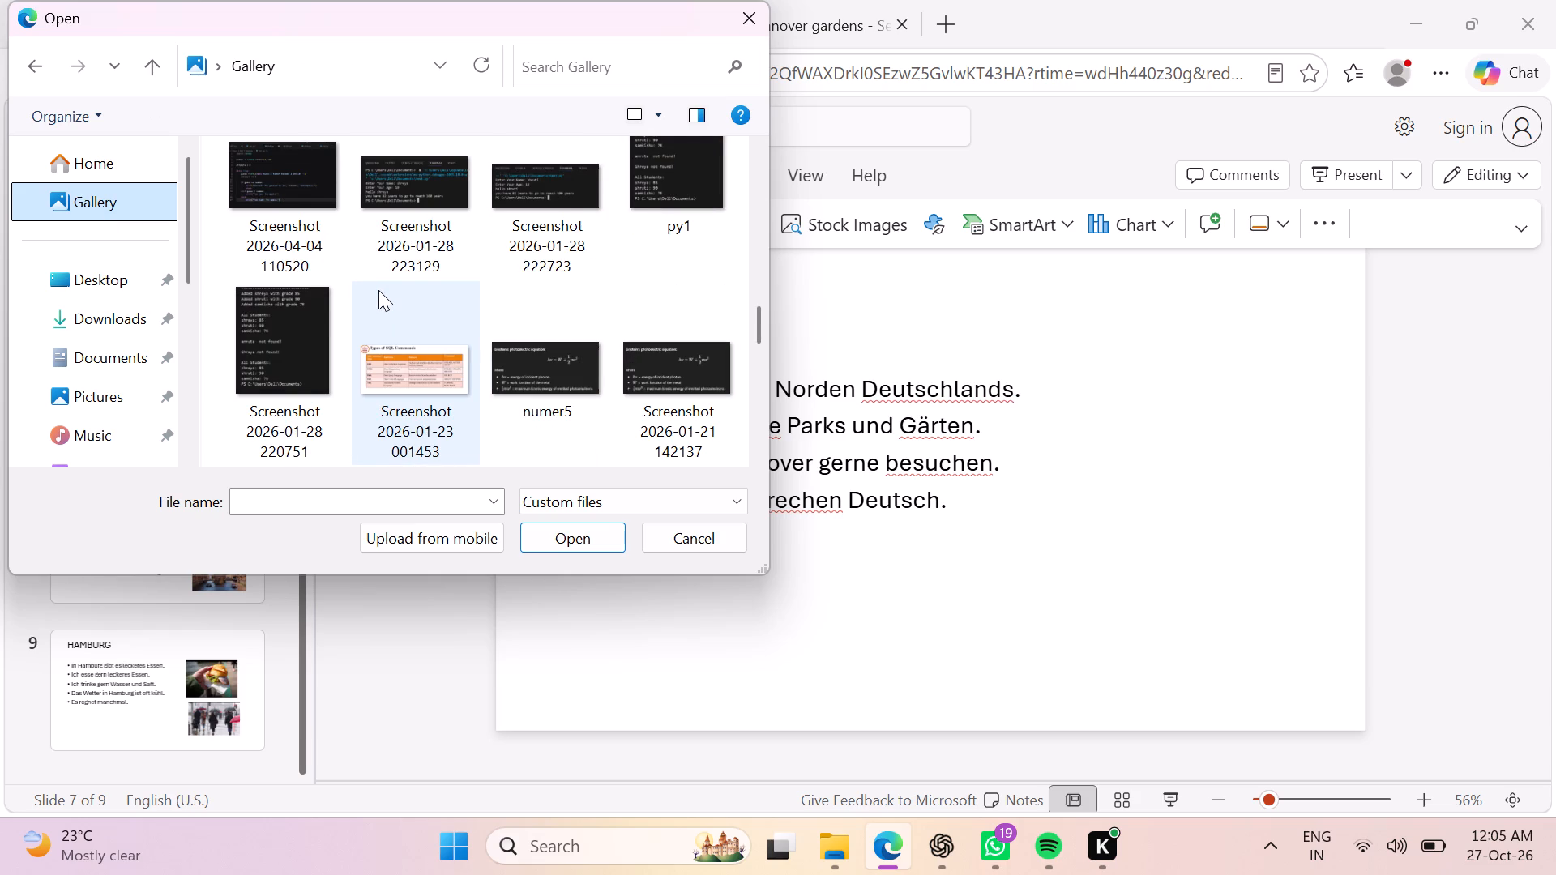
pyautogui.scroll(4, 378, 290)
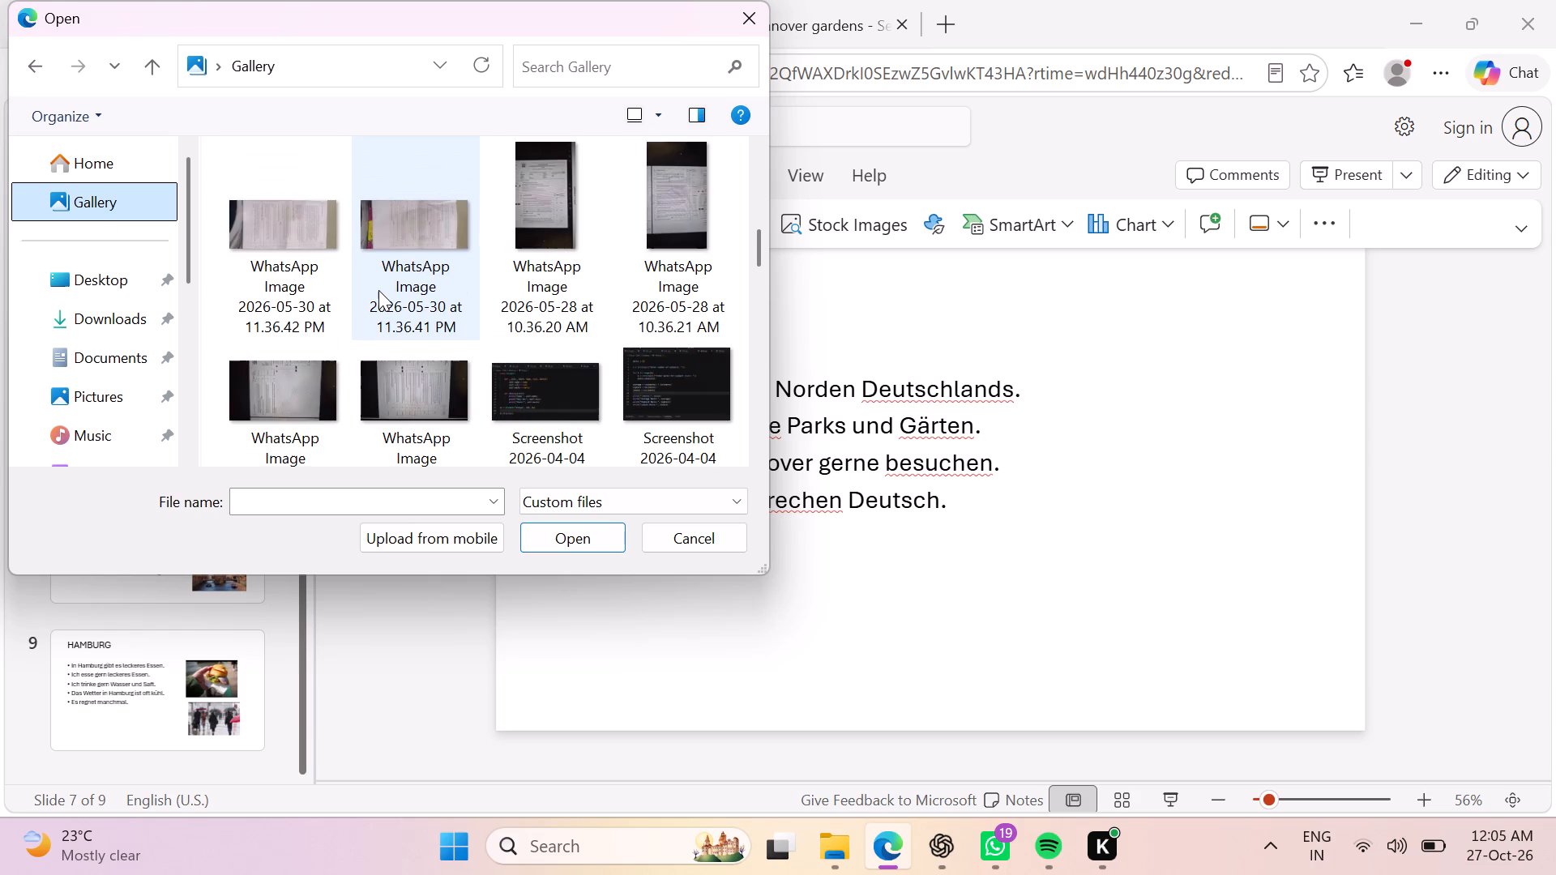
pyautogui.scroll(3, 378, 290)
pyautogui.scroll(-3, 378, 290)
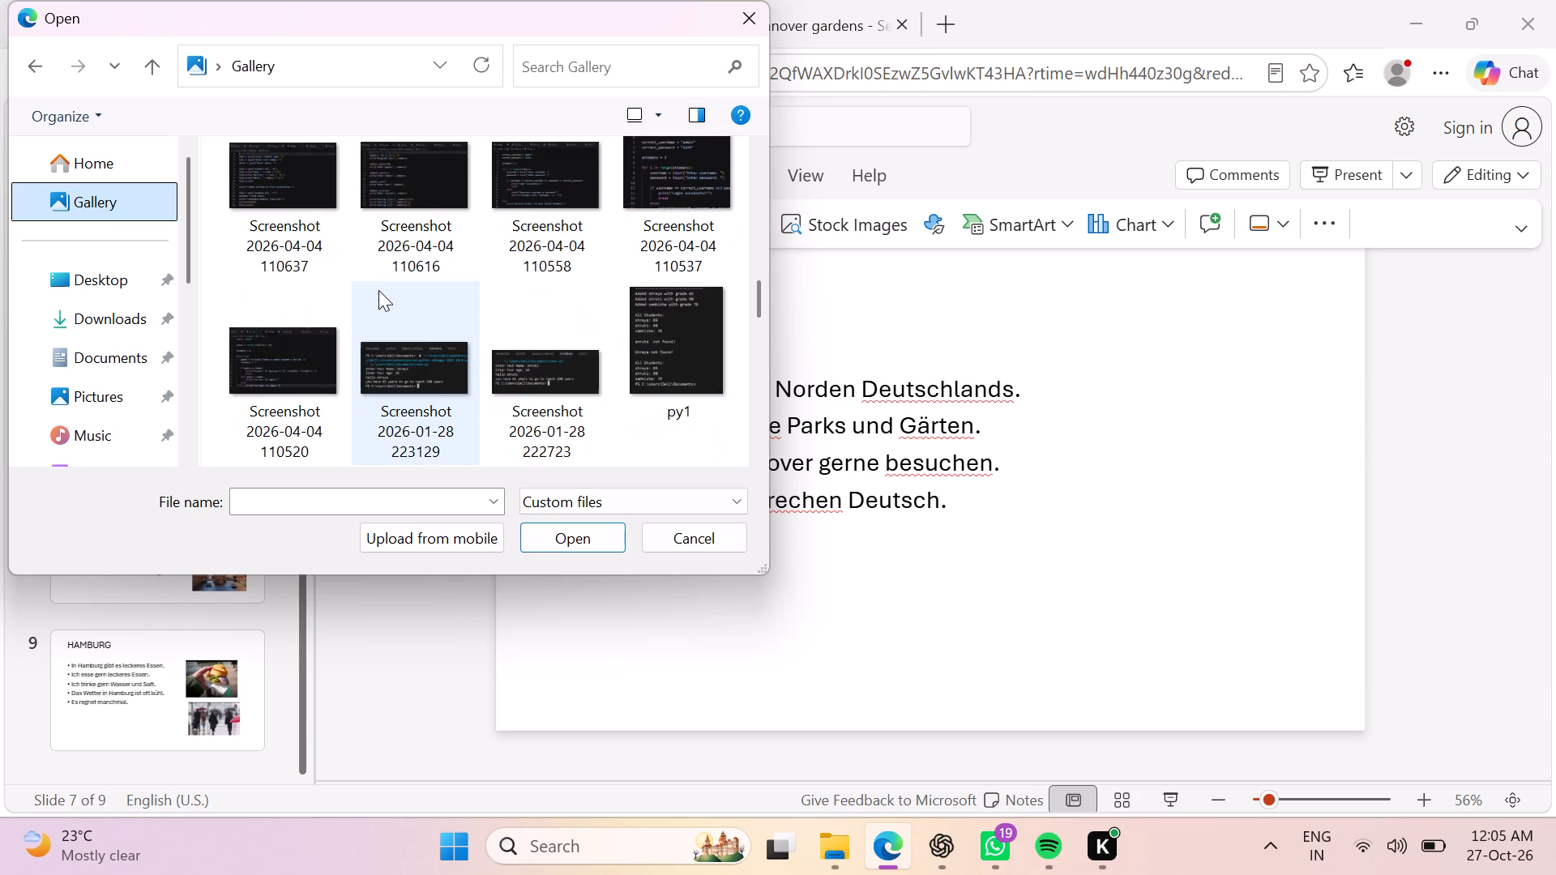
pyautogui.scroll(-6, 378, 290)
pyautogui.scroll(1, 378, 290)
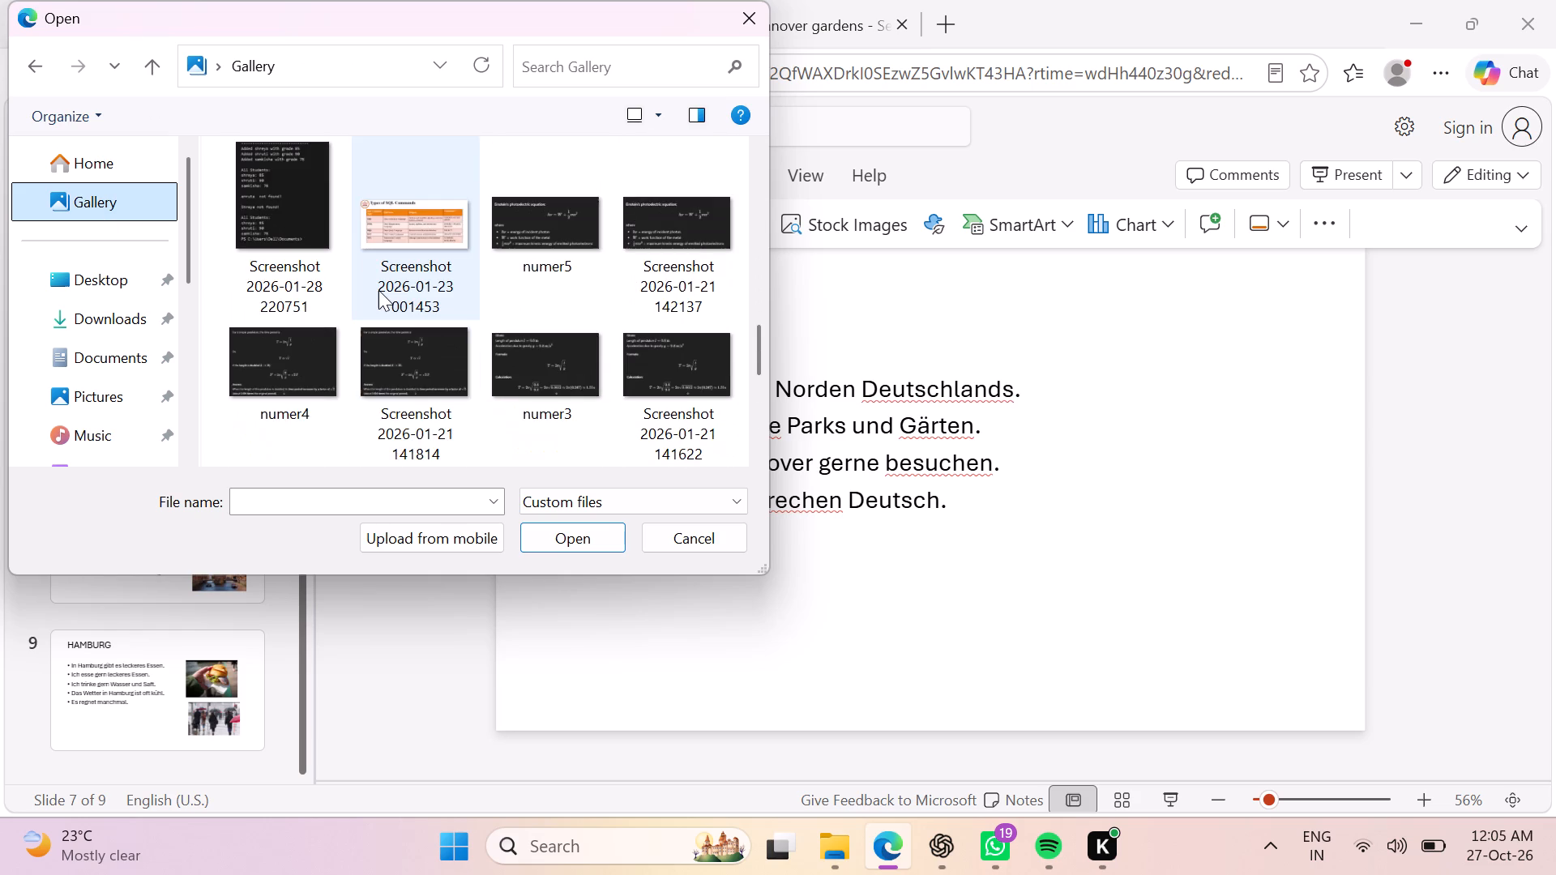
pyautogui.scroll(7, 378, 290)
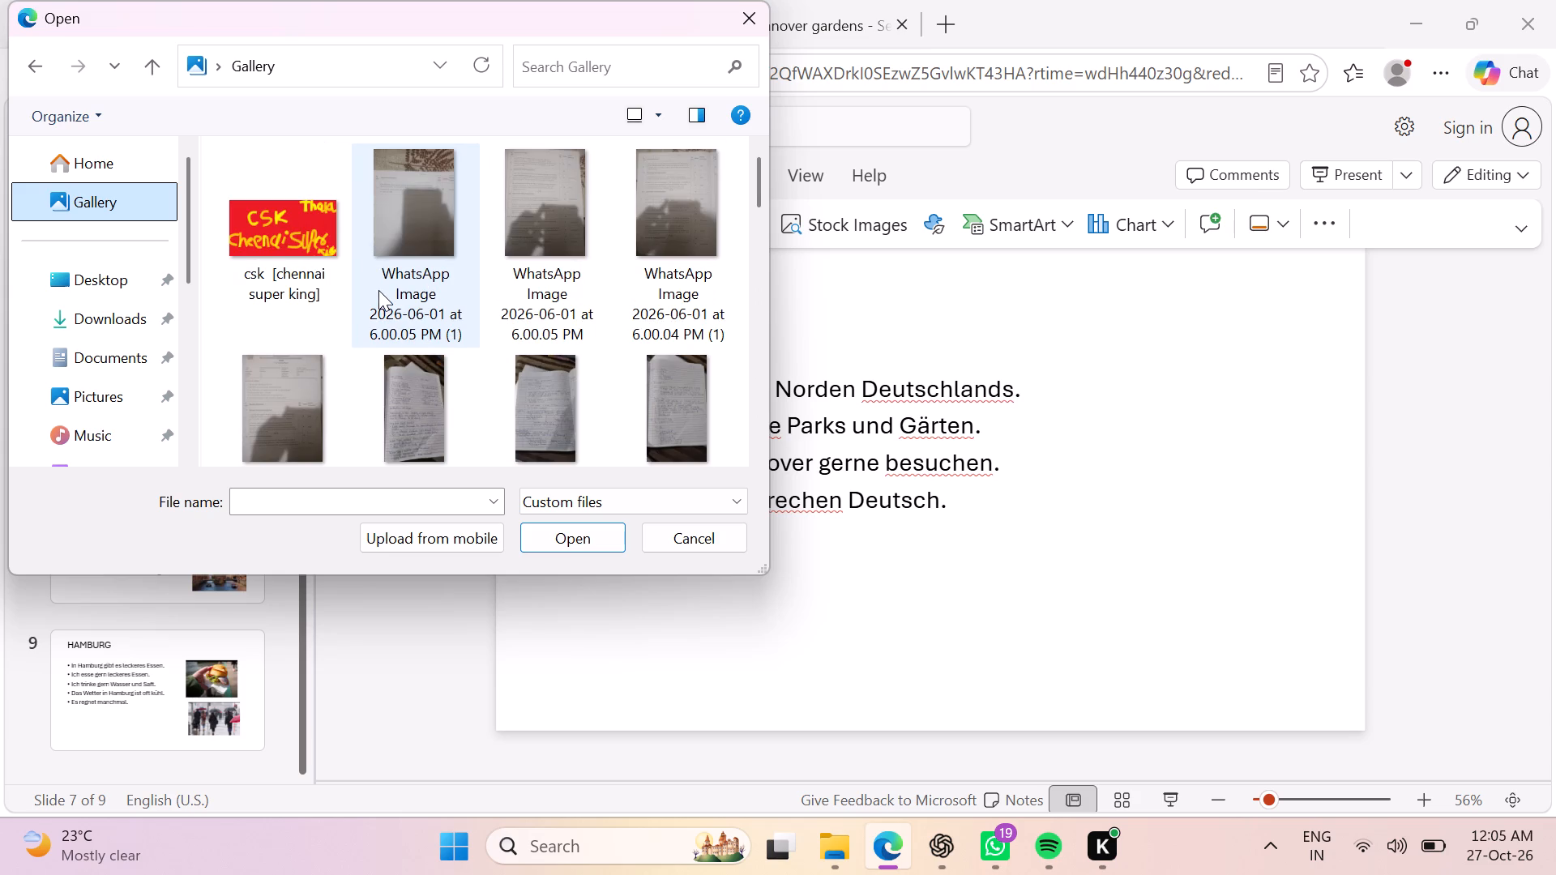
pyautogui.scroll(-1, 133, 329)
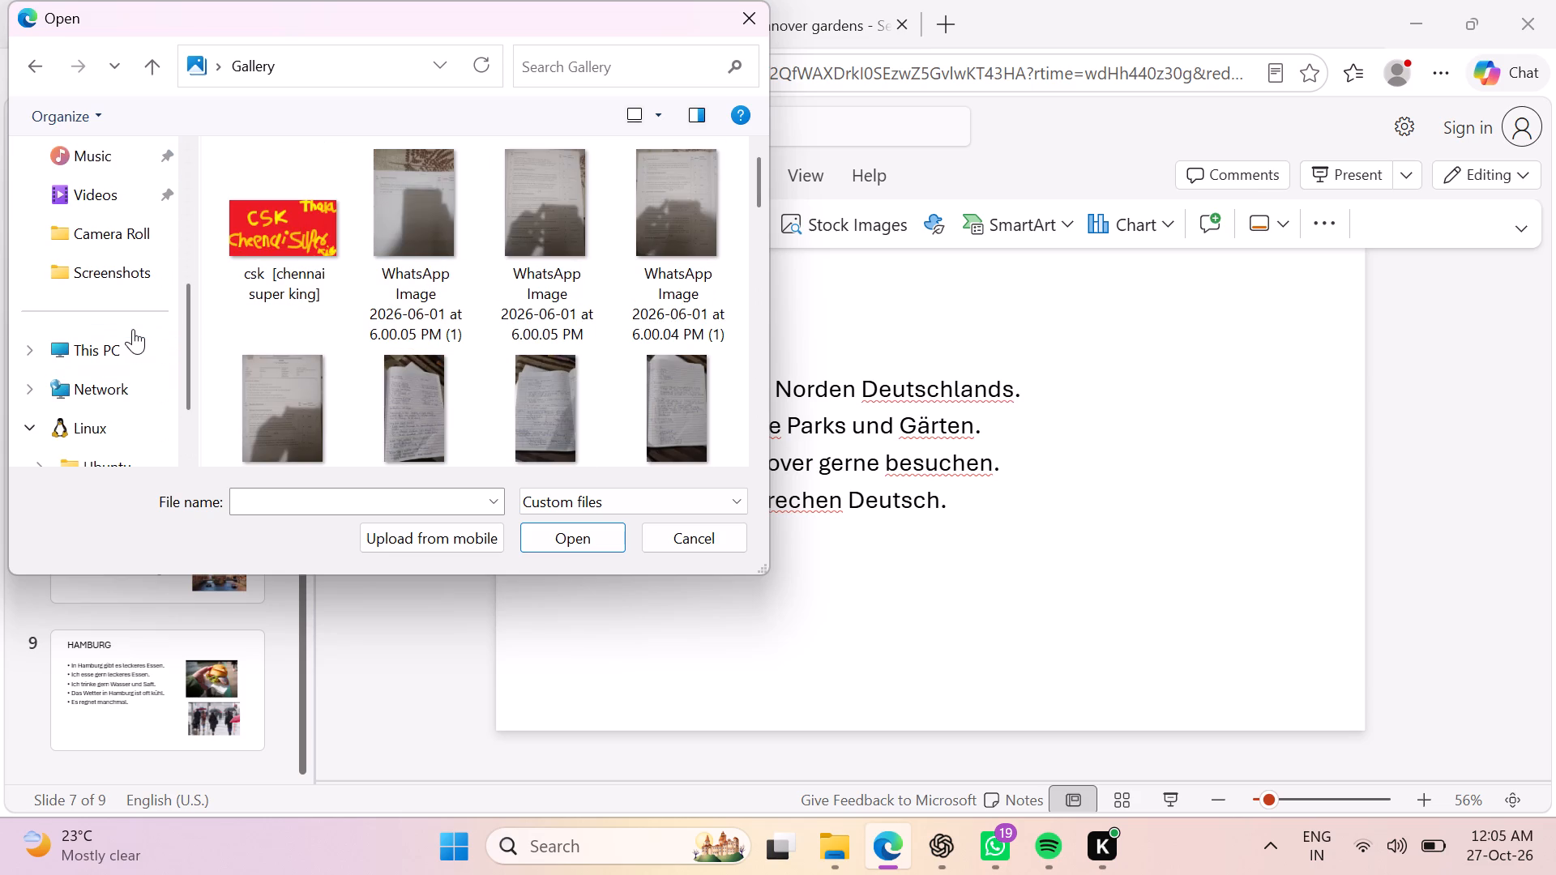
pyautogui.scroll(1, 108, 218)
pyautogui.click(116, 176)
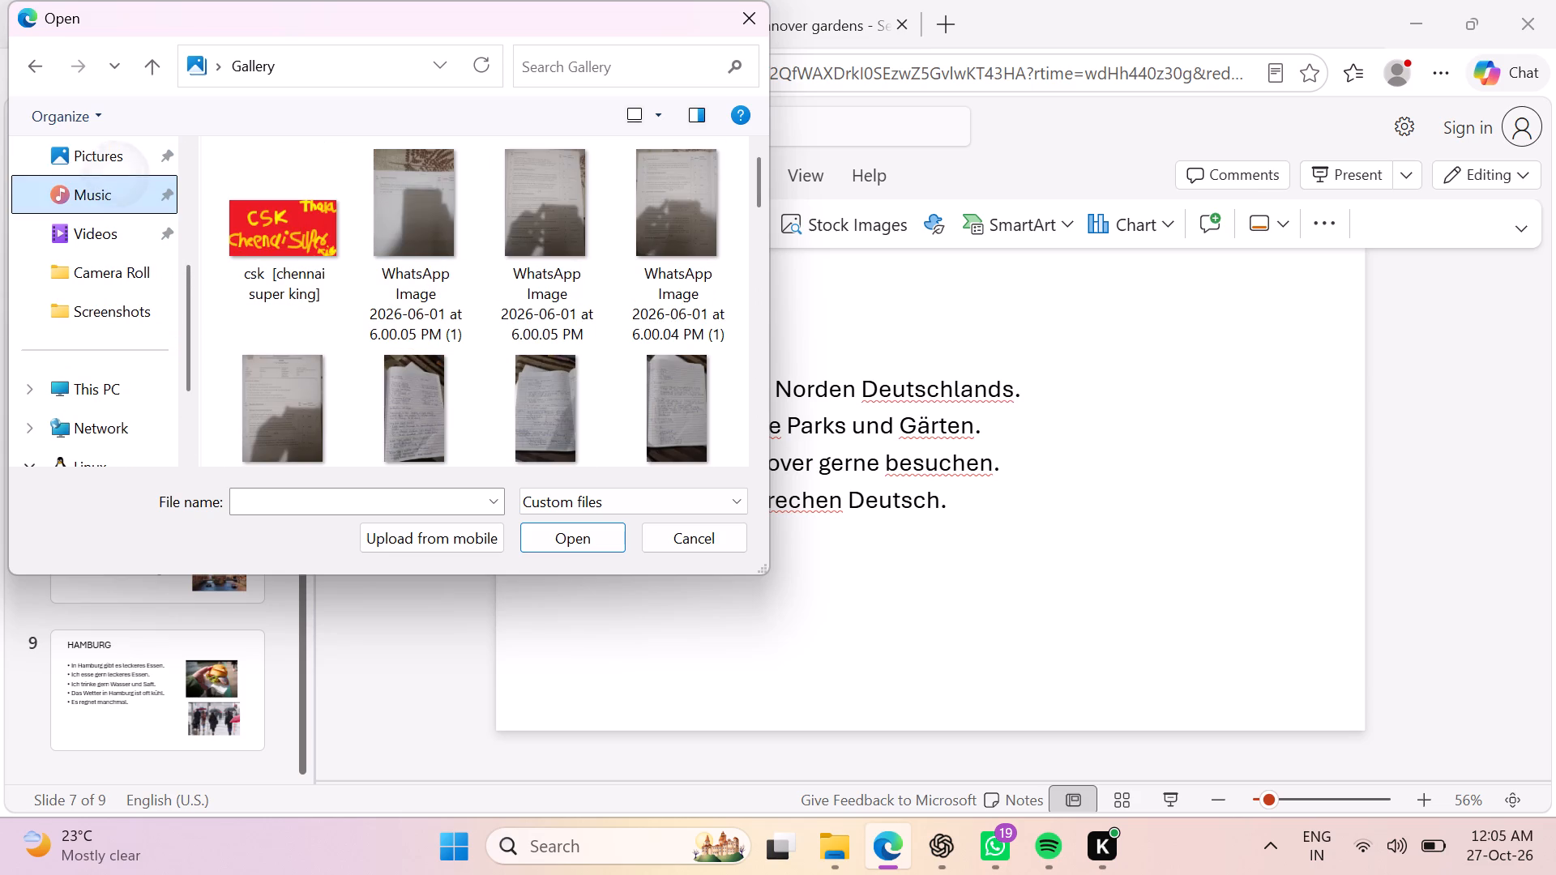
pyautogui.click(110, 159)
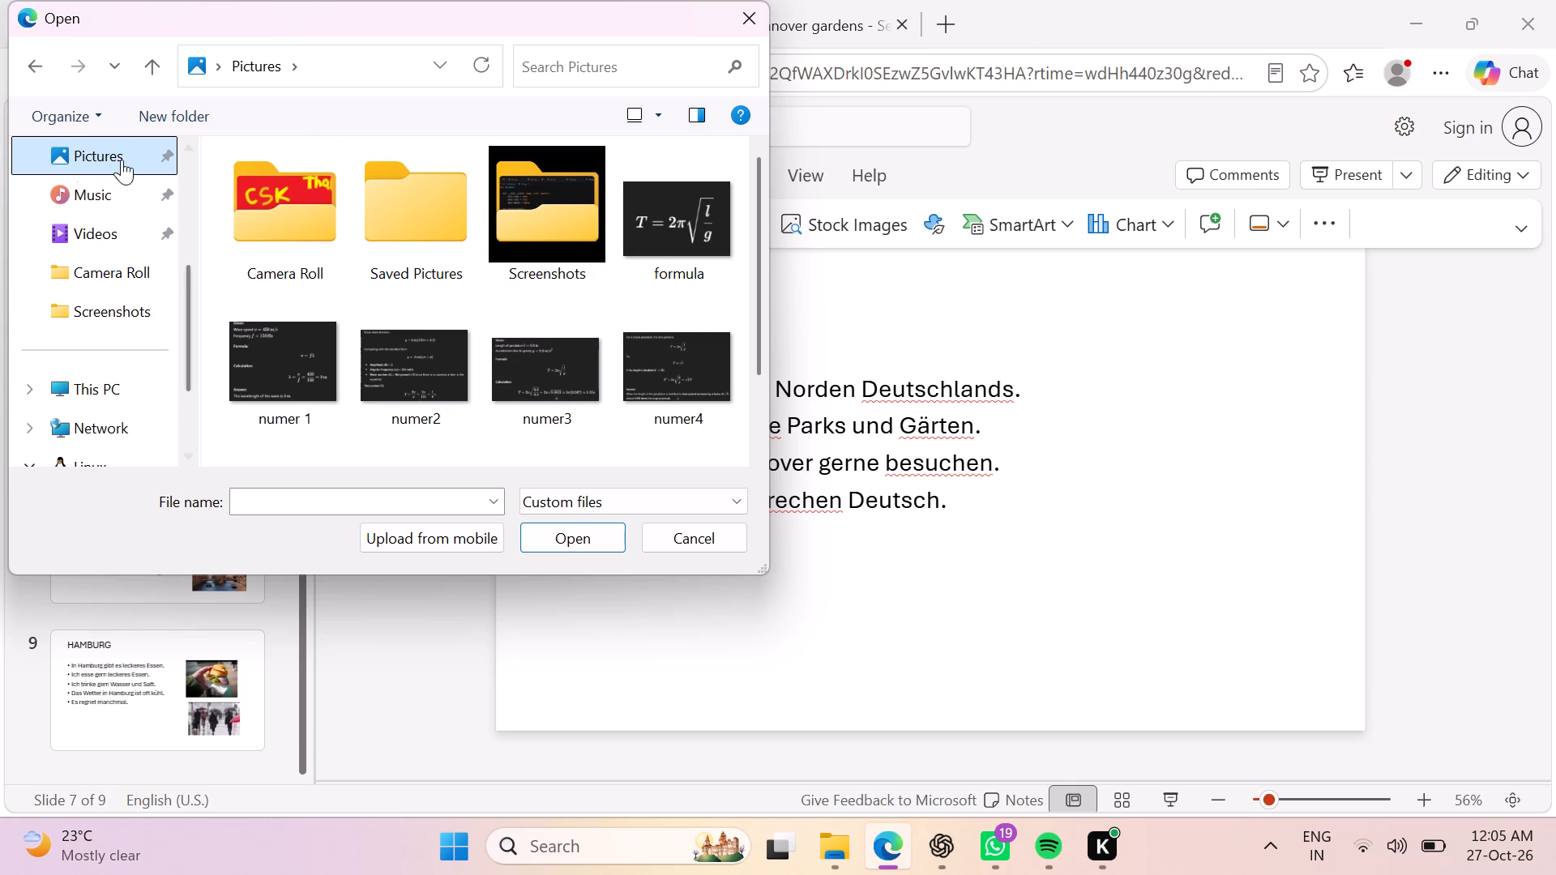
pyautogui.click(742, 19)
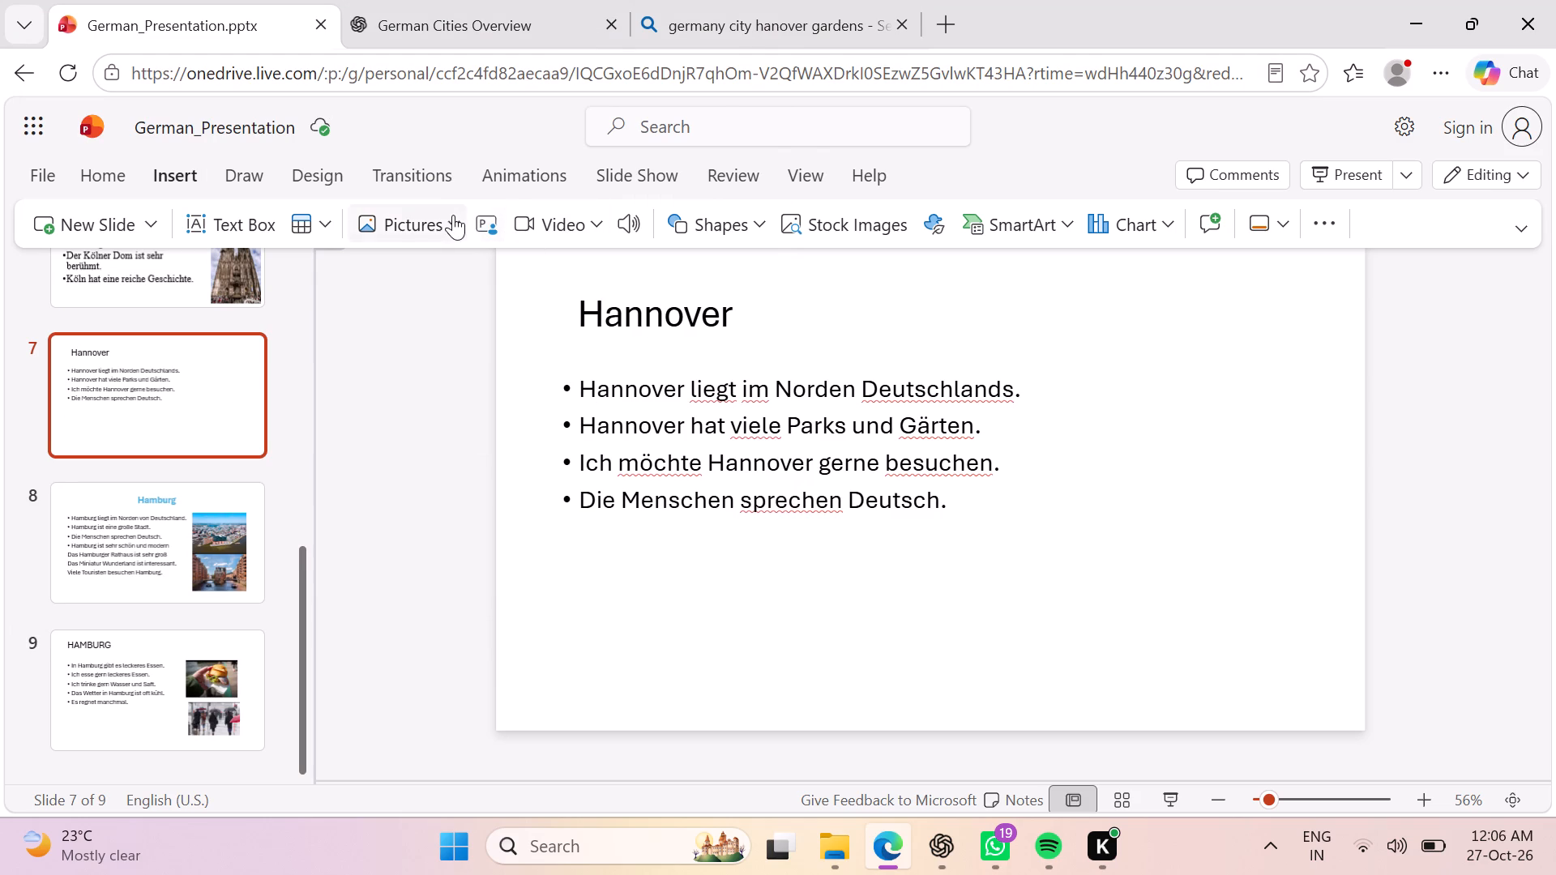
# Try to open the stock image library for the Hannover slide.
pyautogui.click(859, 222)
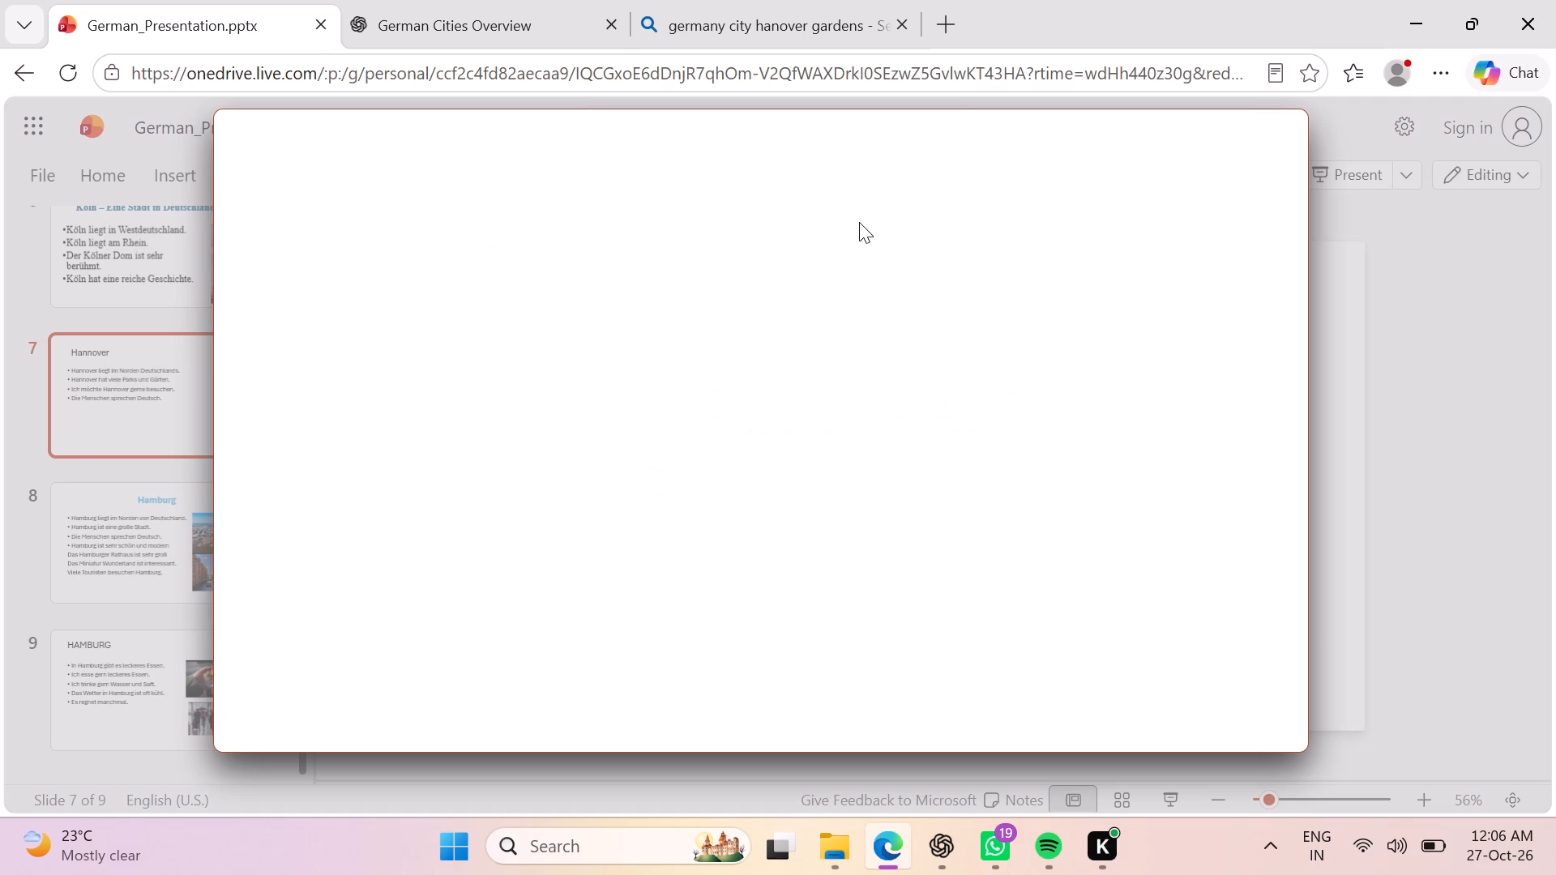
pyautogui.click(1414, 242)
pyautogui.moveTo(601, 19); pyautogui.dragTo(605, 19)
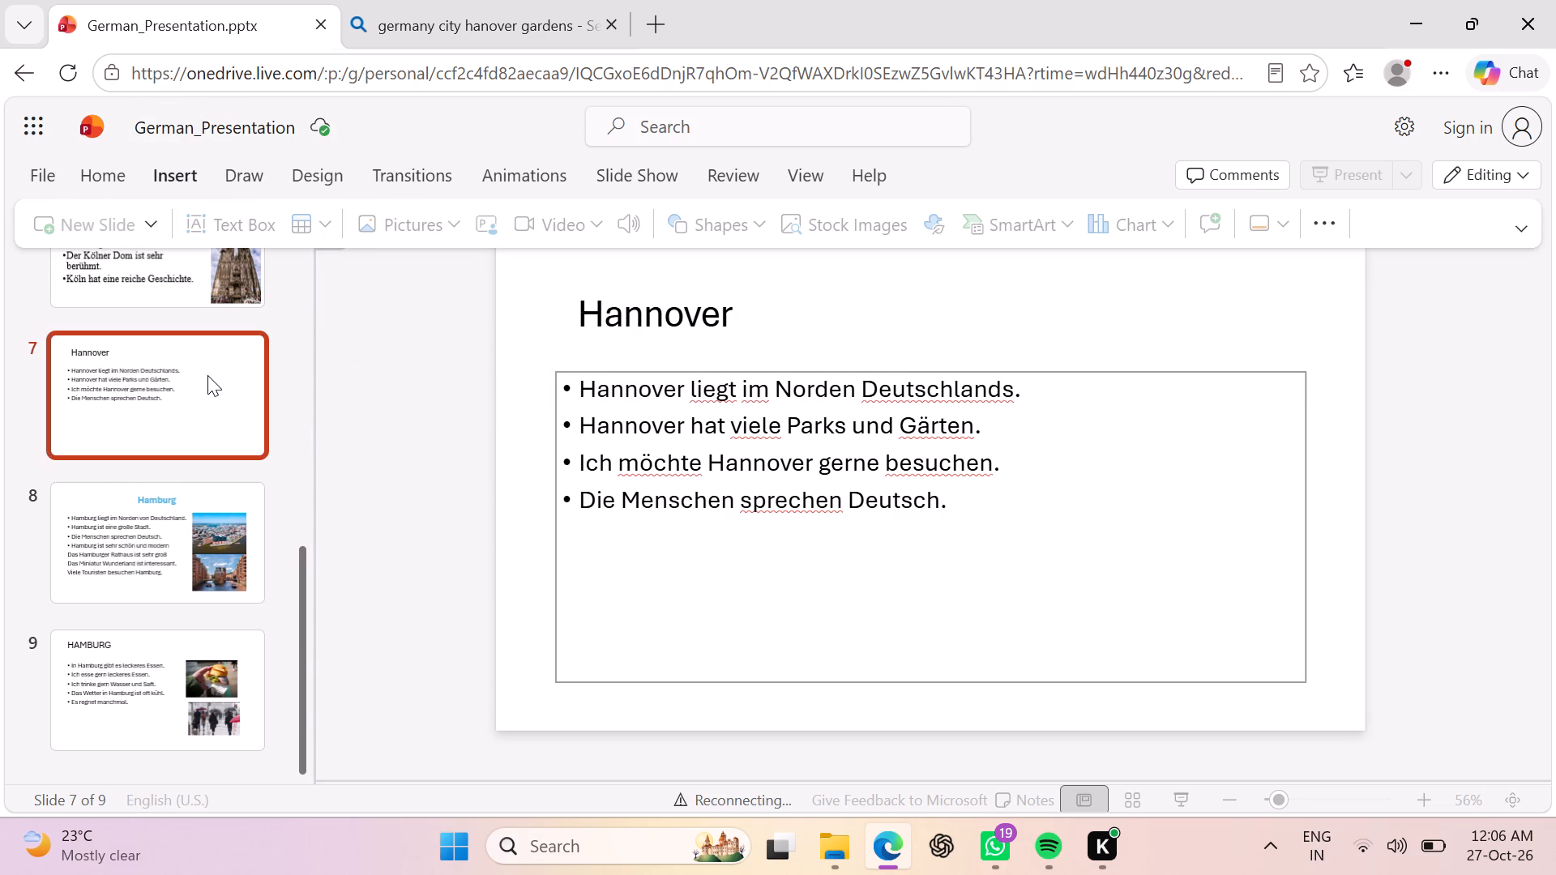
pyautogui.scroll(12, 207, 375)
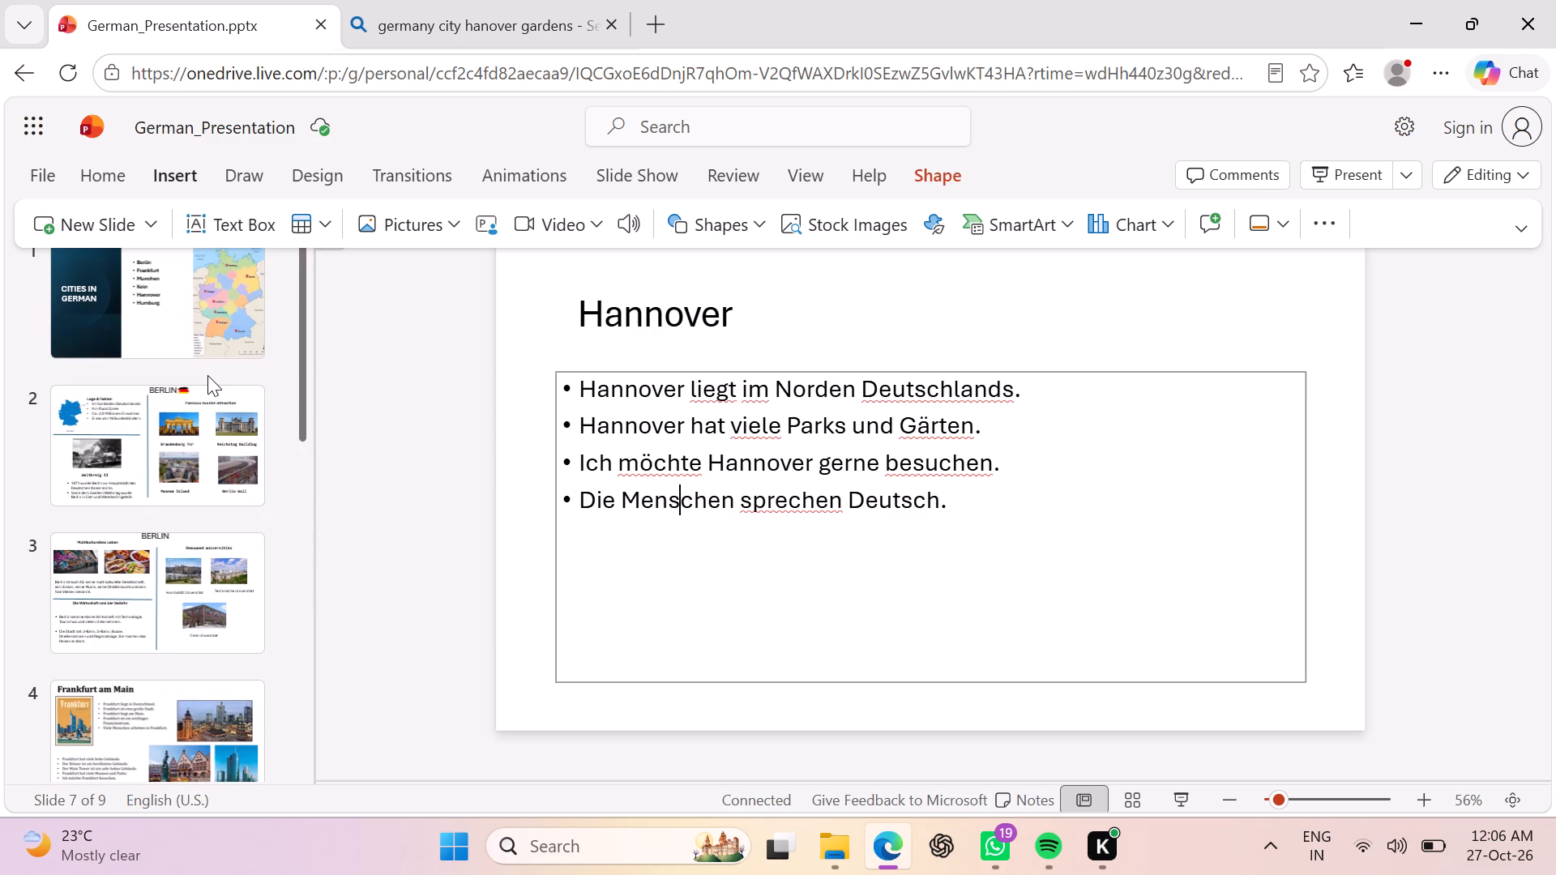
pyautogui.hscroll(3, 207, 375)
pyautogui.scroll(1, 650, 429)
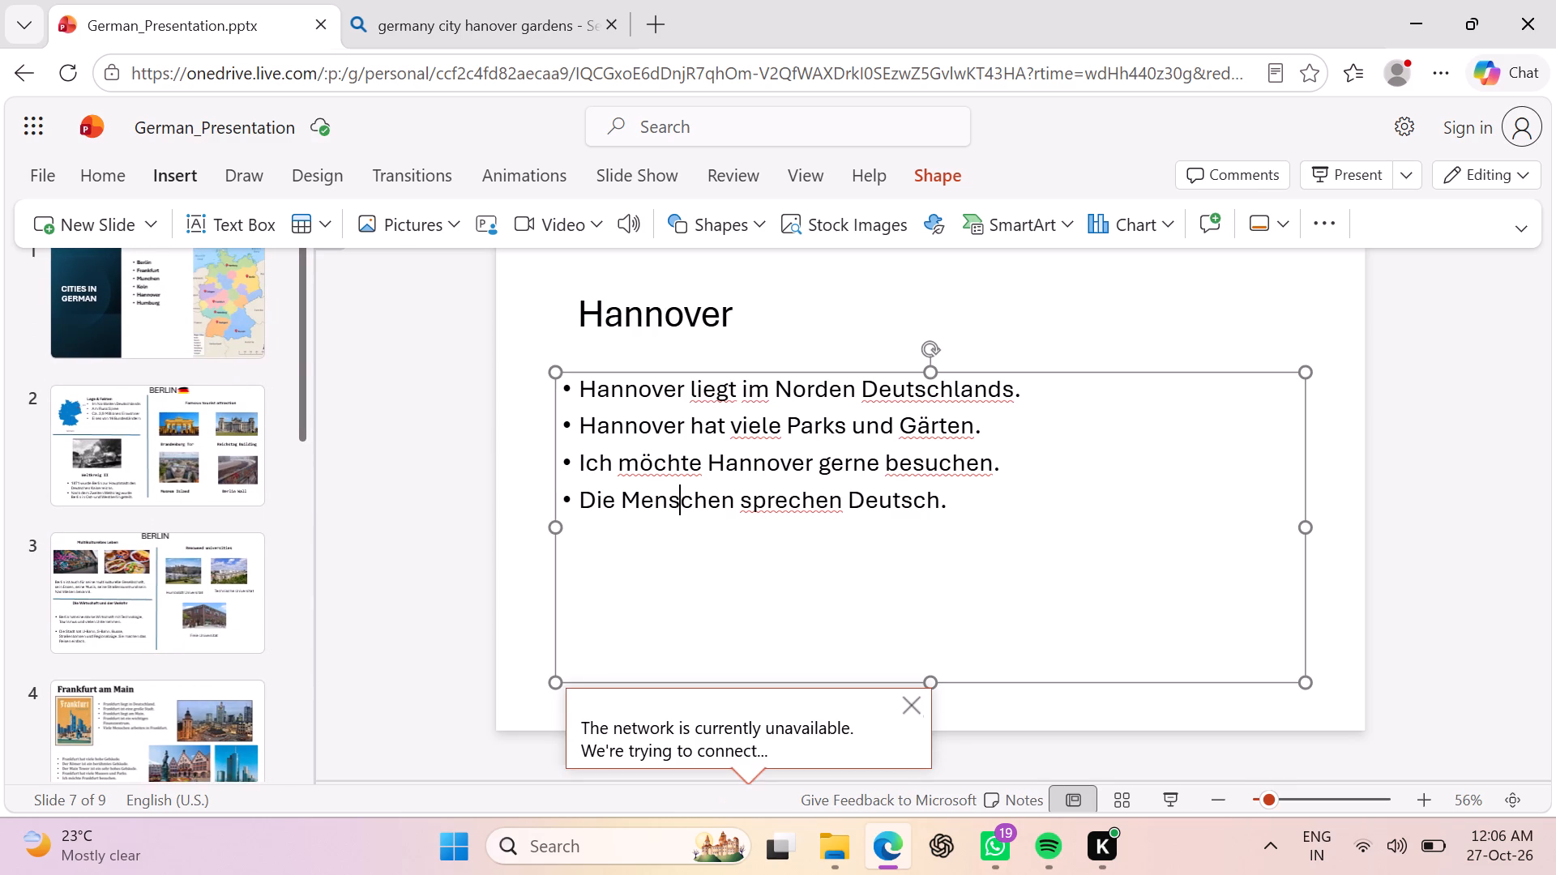
pyautogui.scroll(1, 650, 429)
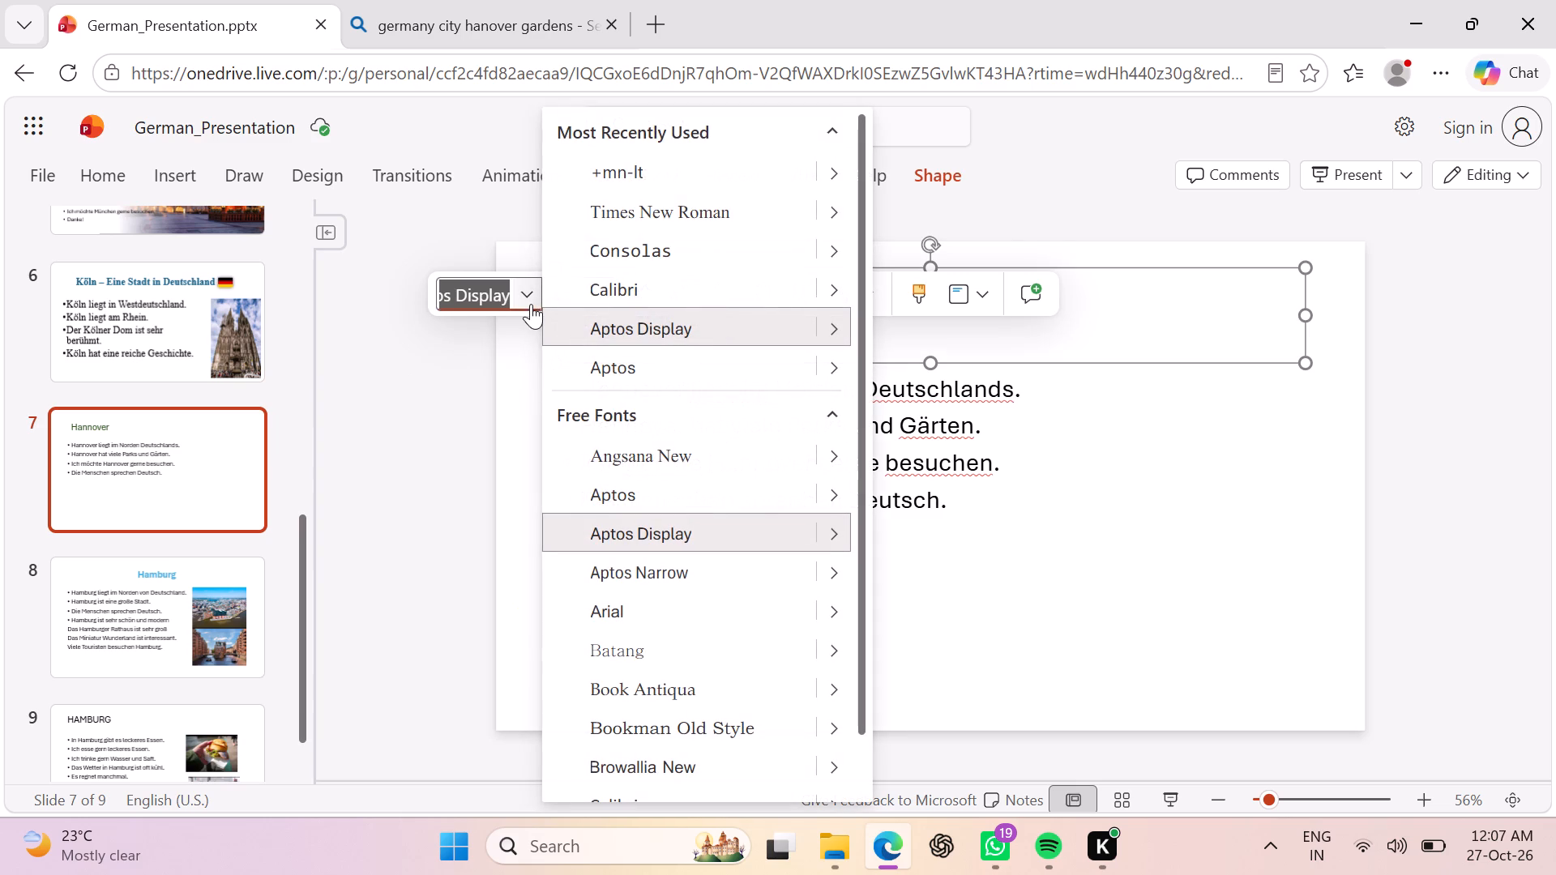
pyautogui.click(714, 222)
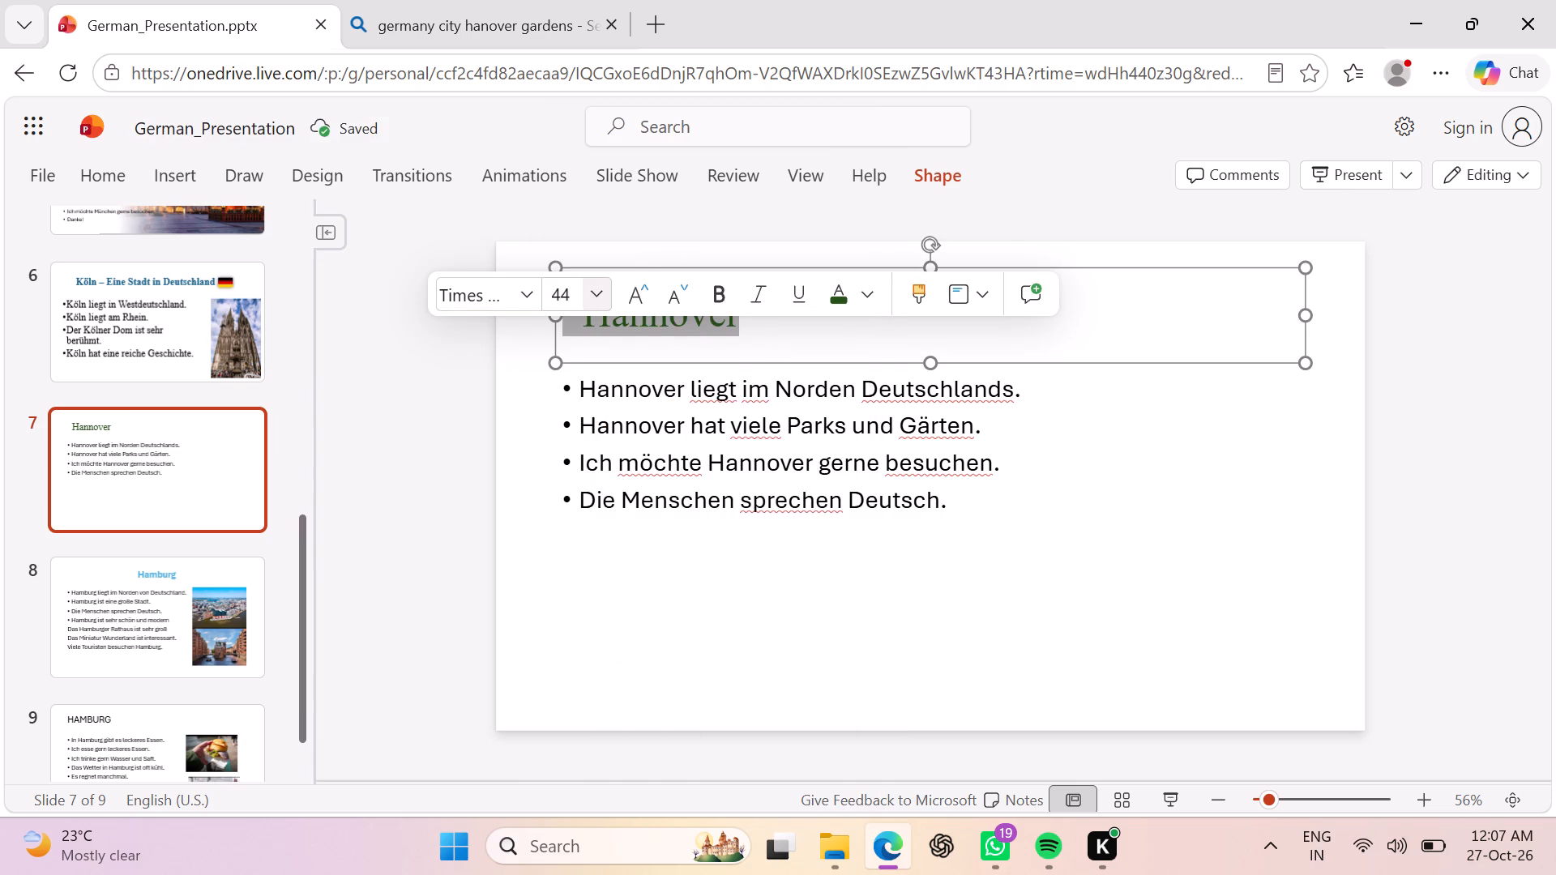
pyautogui.click(461, 409)
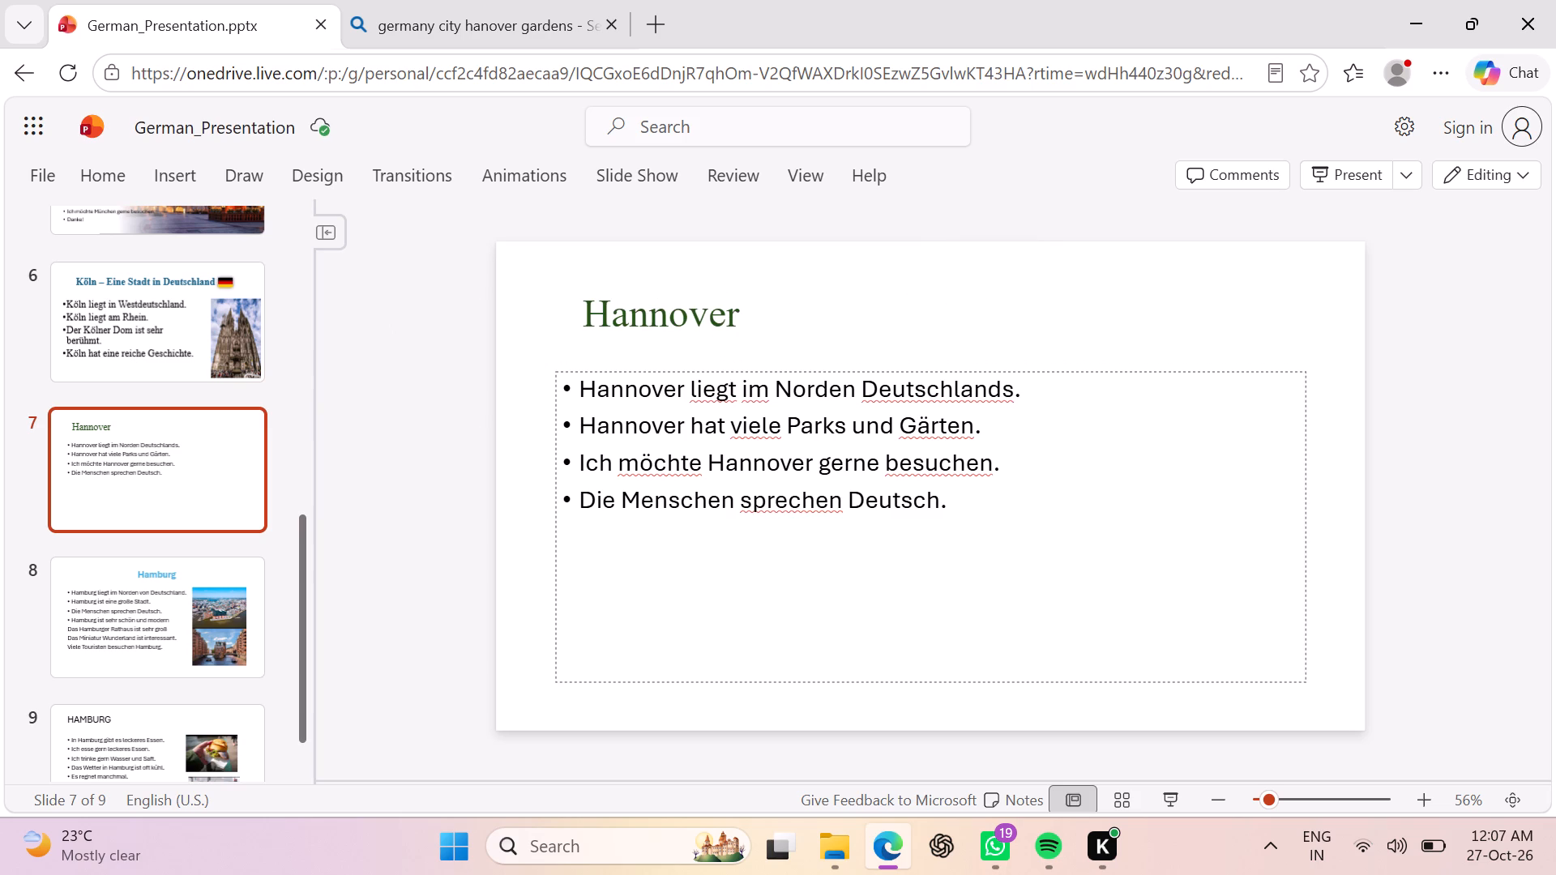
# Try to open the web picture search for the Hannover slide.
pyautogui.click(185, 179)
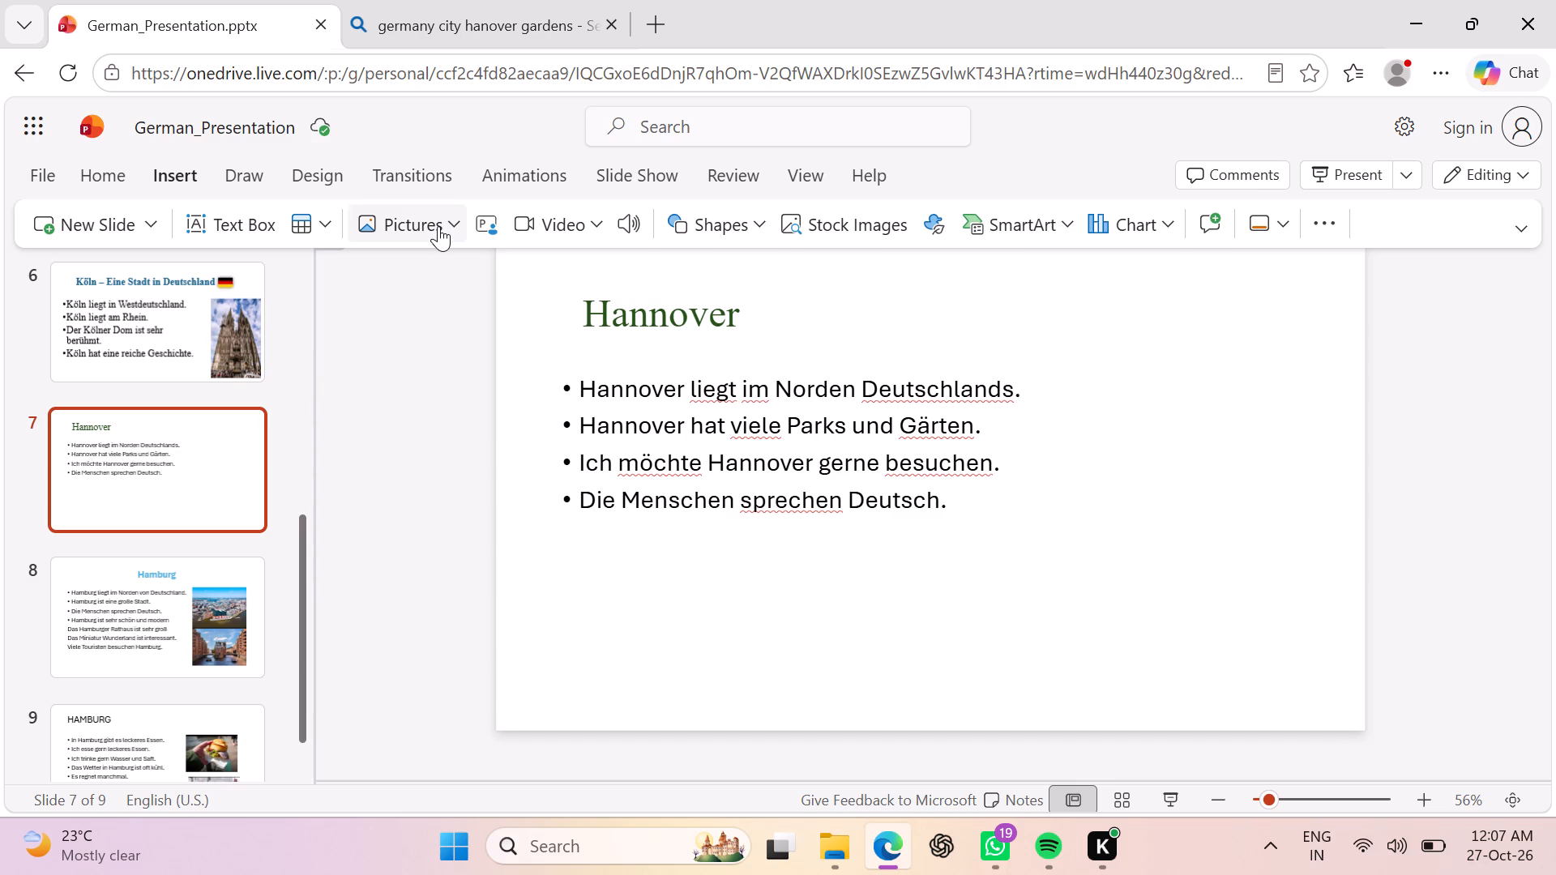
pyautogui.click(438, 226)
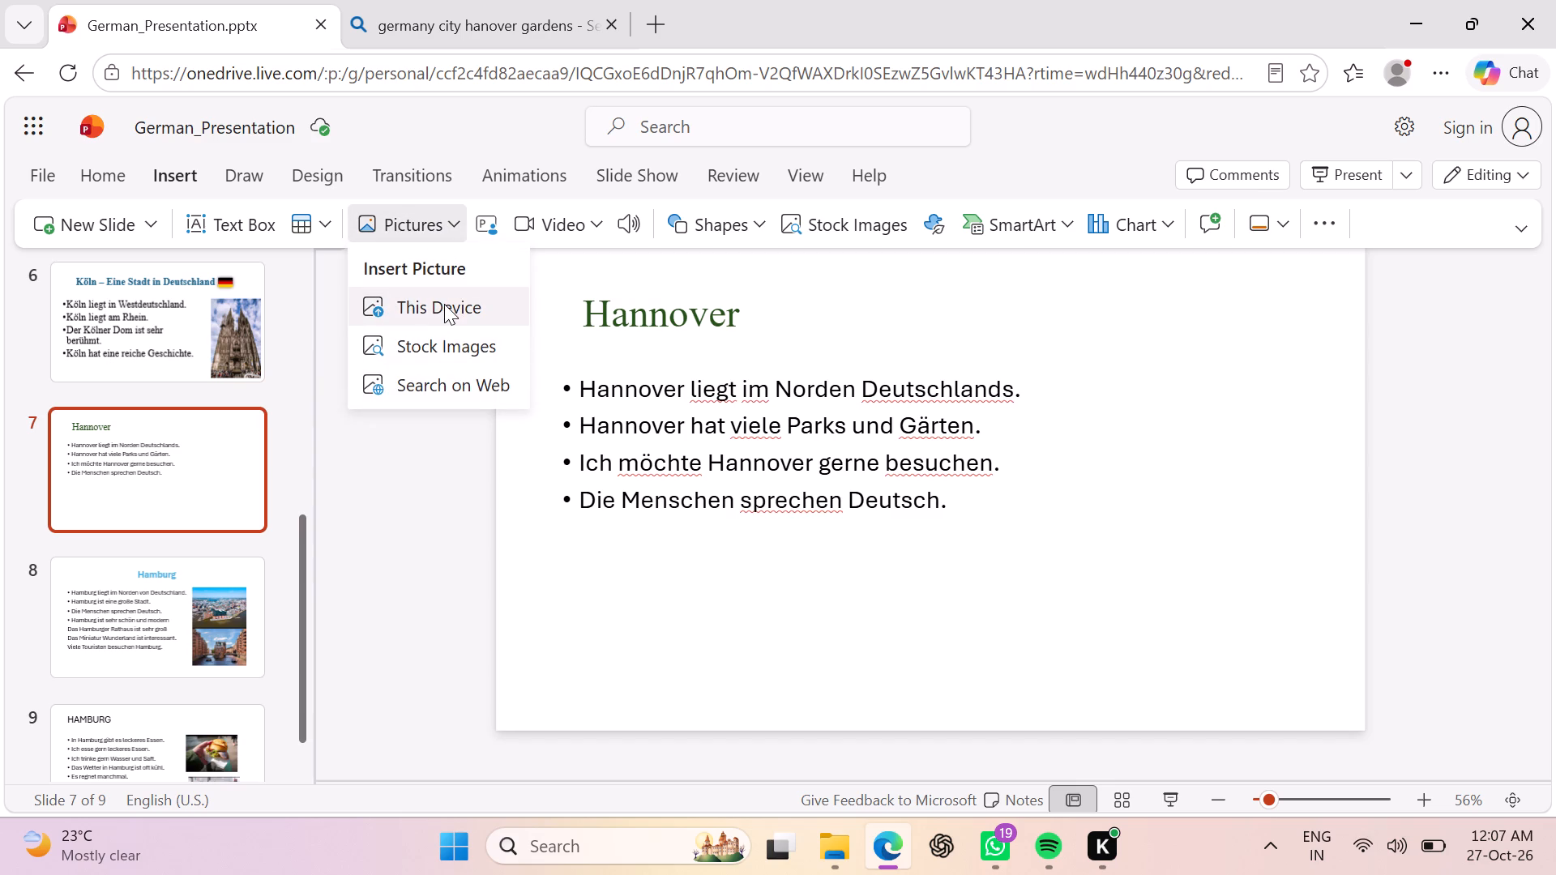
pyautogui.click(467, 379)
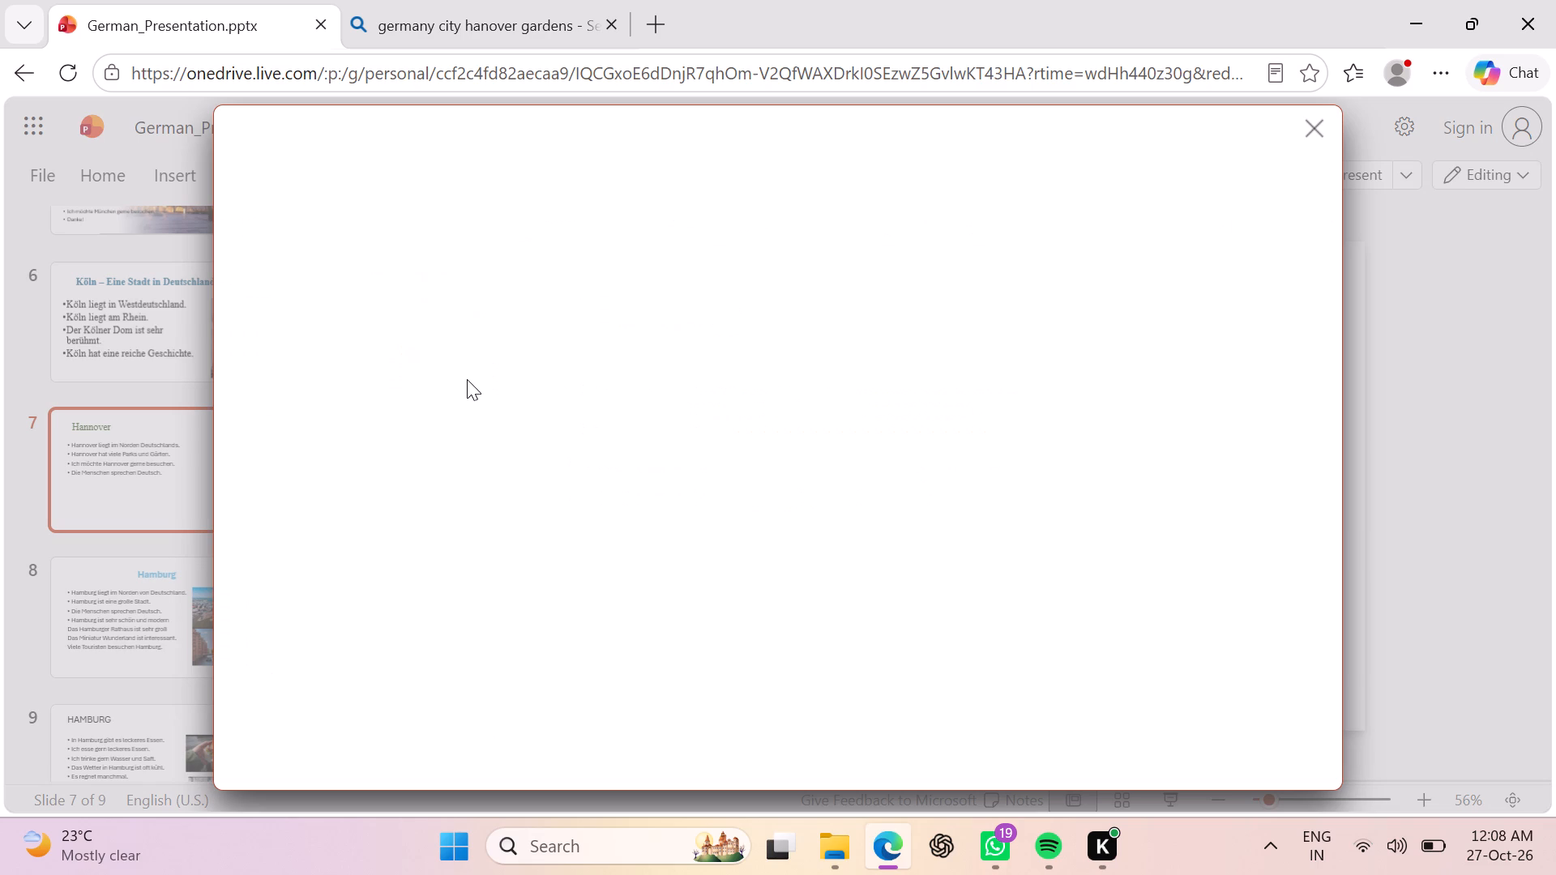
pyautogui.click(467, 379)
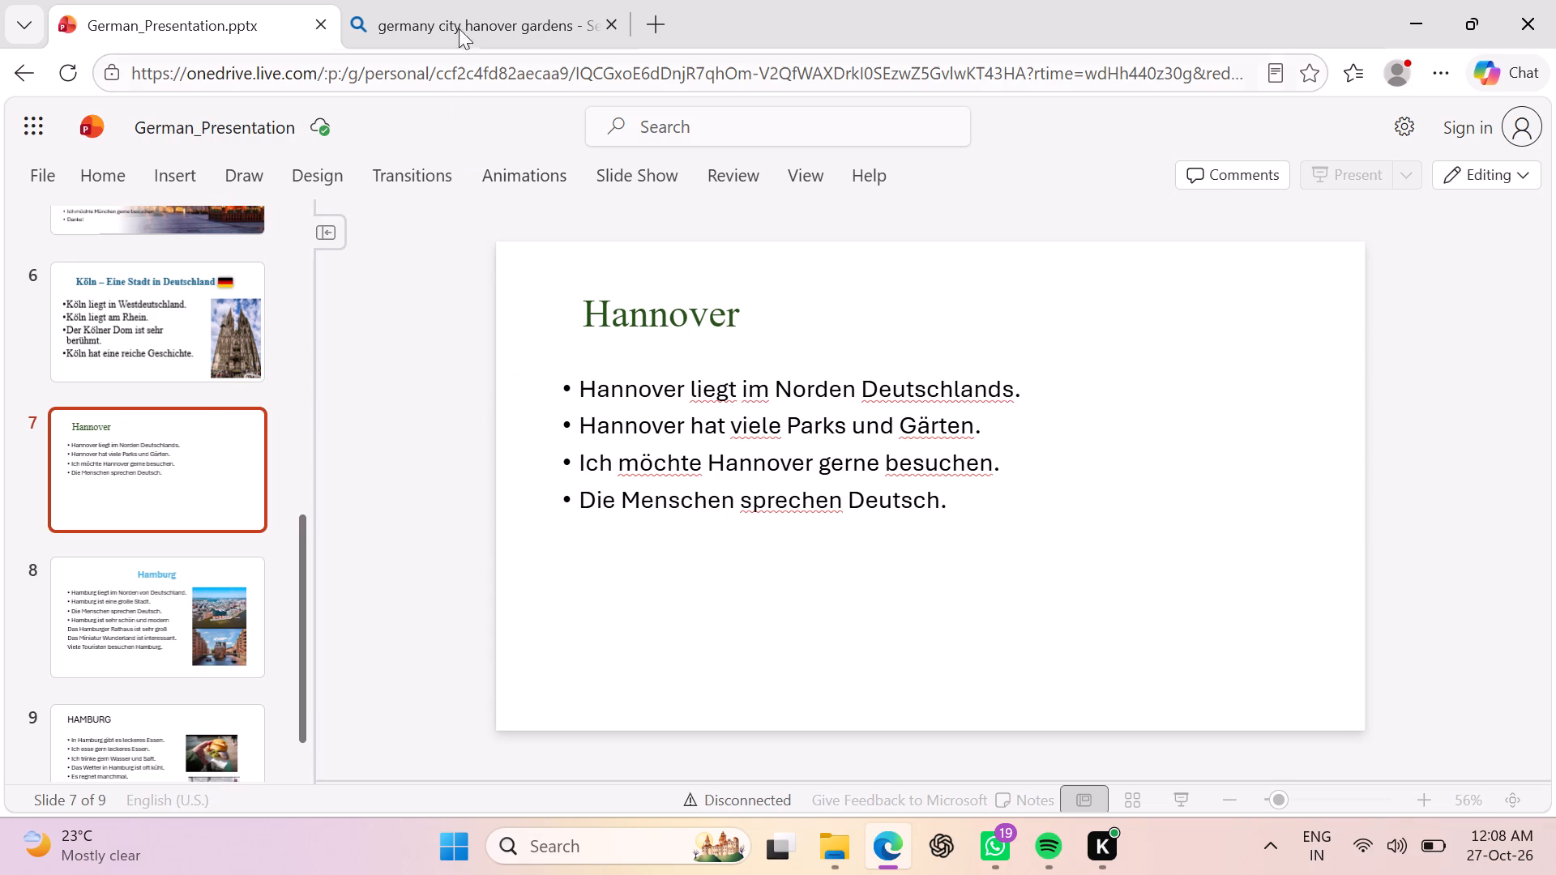
# Open the Bing image results for "germany city hanover gardens" and browse them for a Hannover garden photo.
pyautogui.click(508, 45)
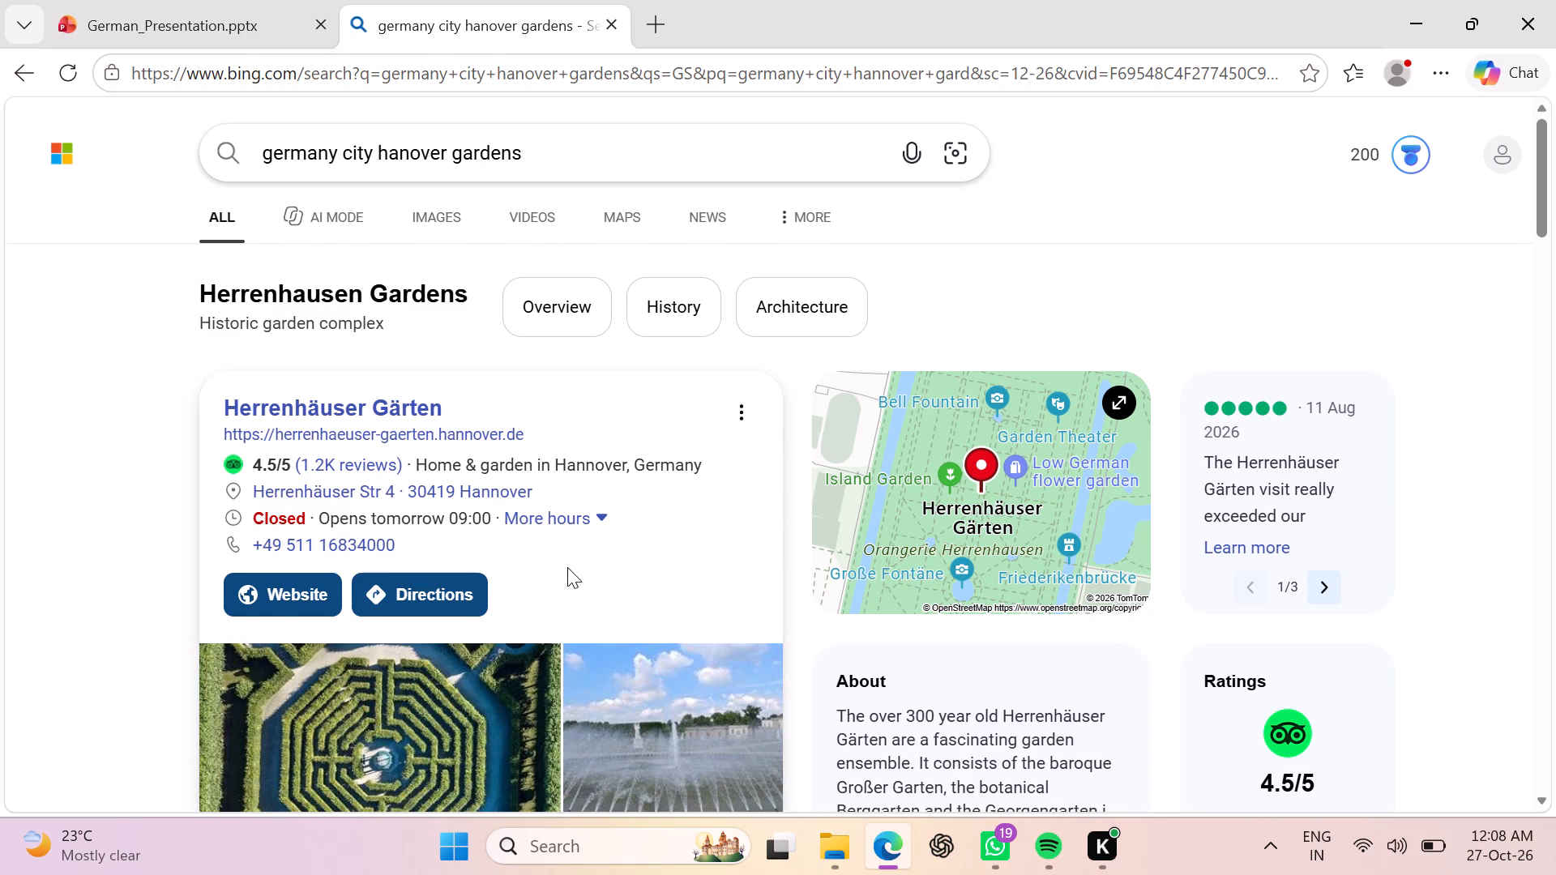
pyautogui.scroll(-4, 567, 567)
pyautogui.scroll(2, 567, 567)
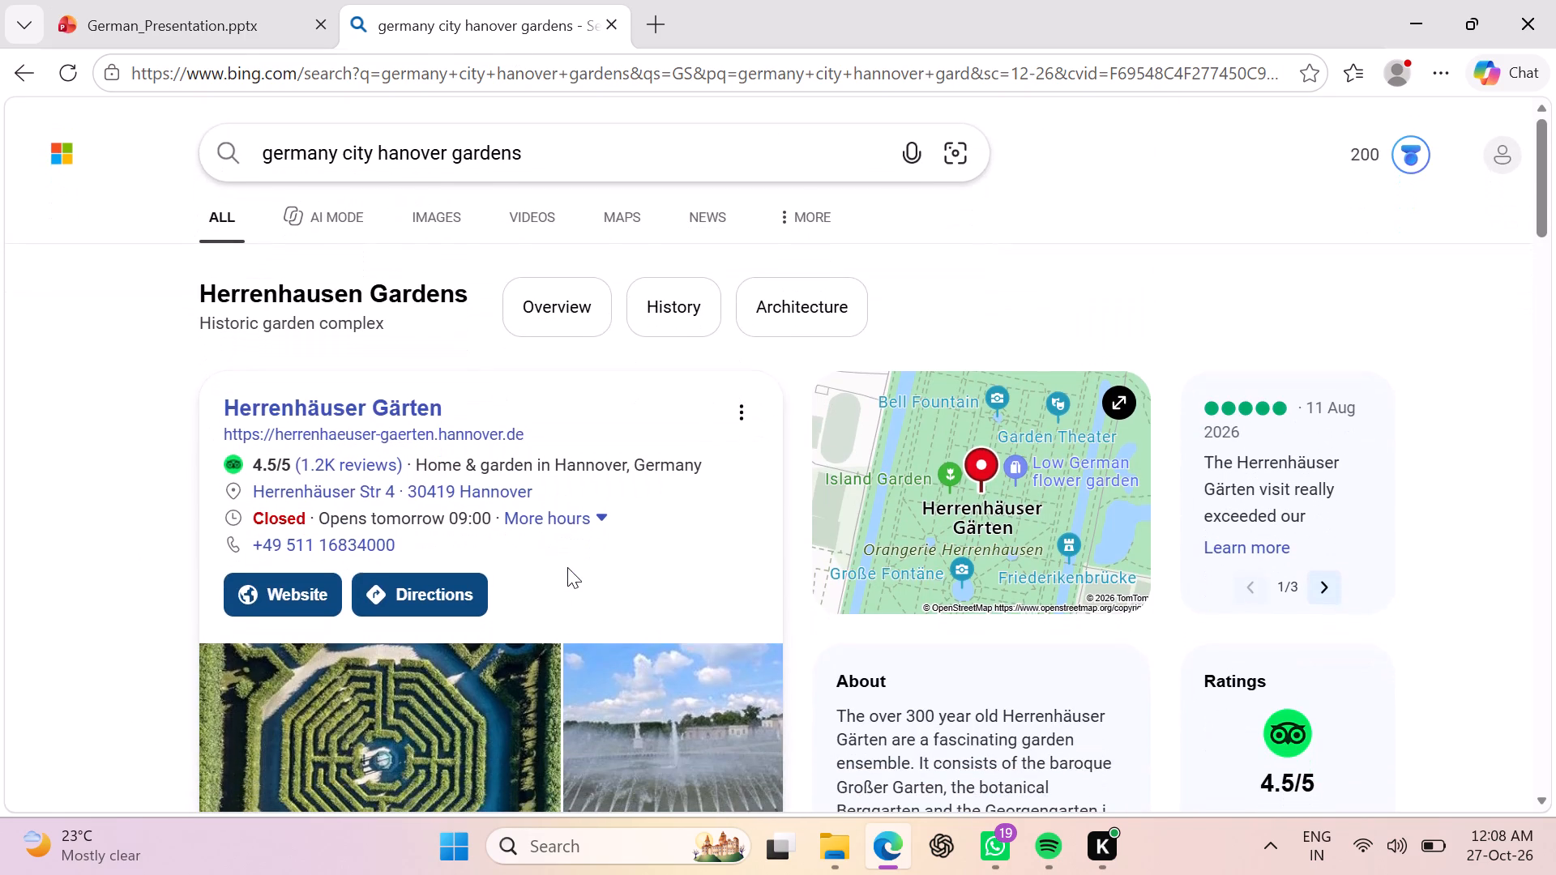
pyautogui.click(435, 205)
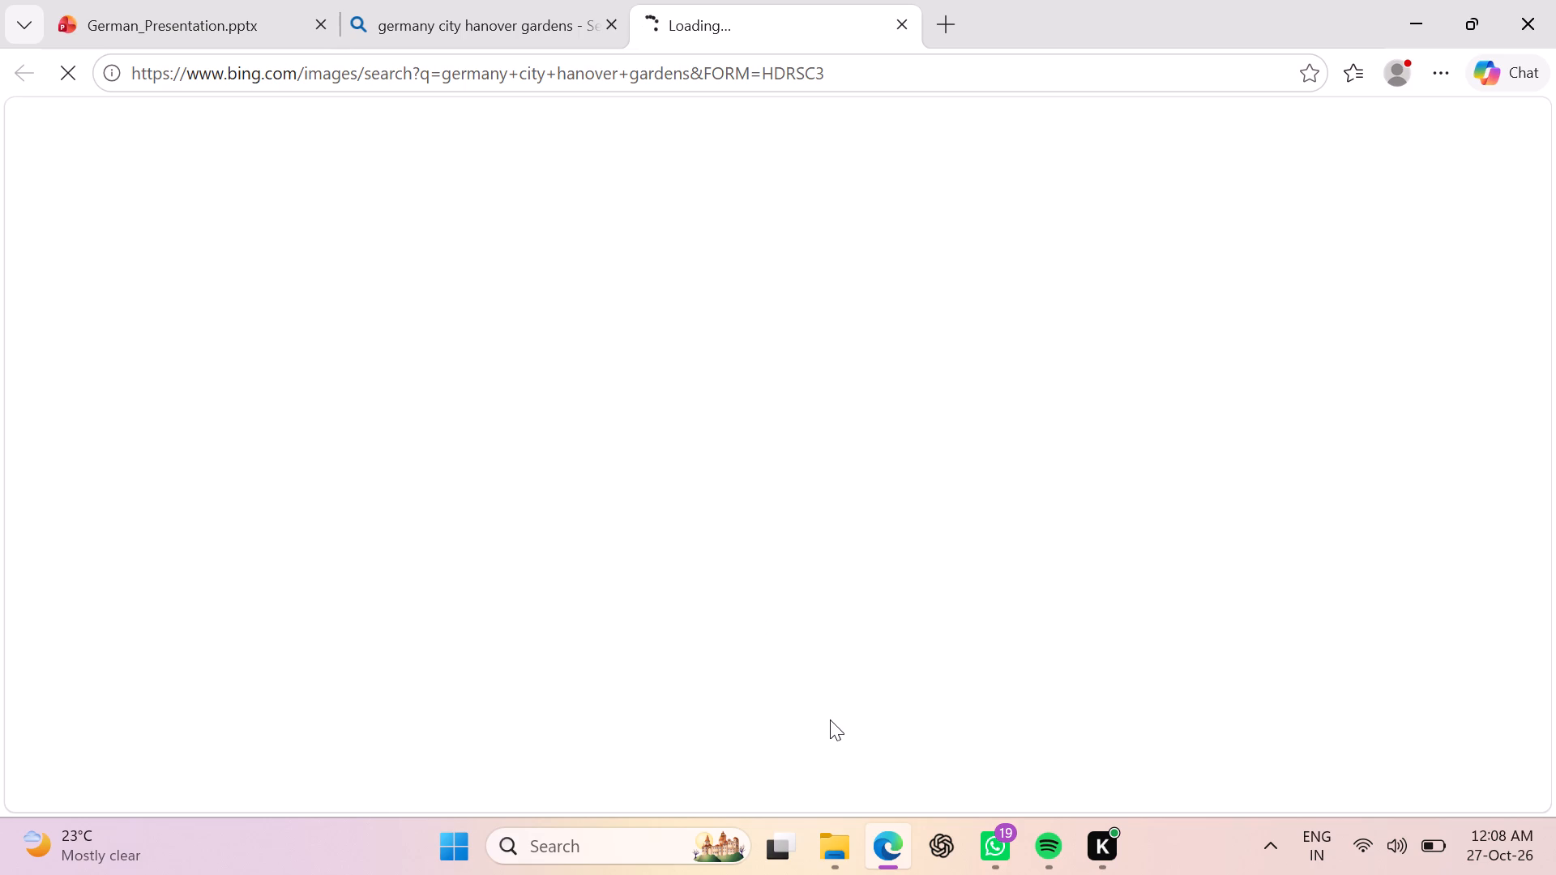
pyautogui.click(510, 33)
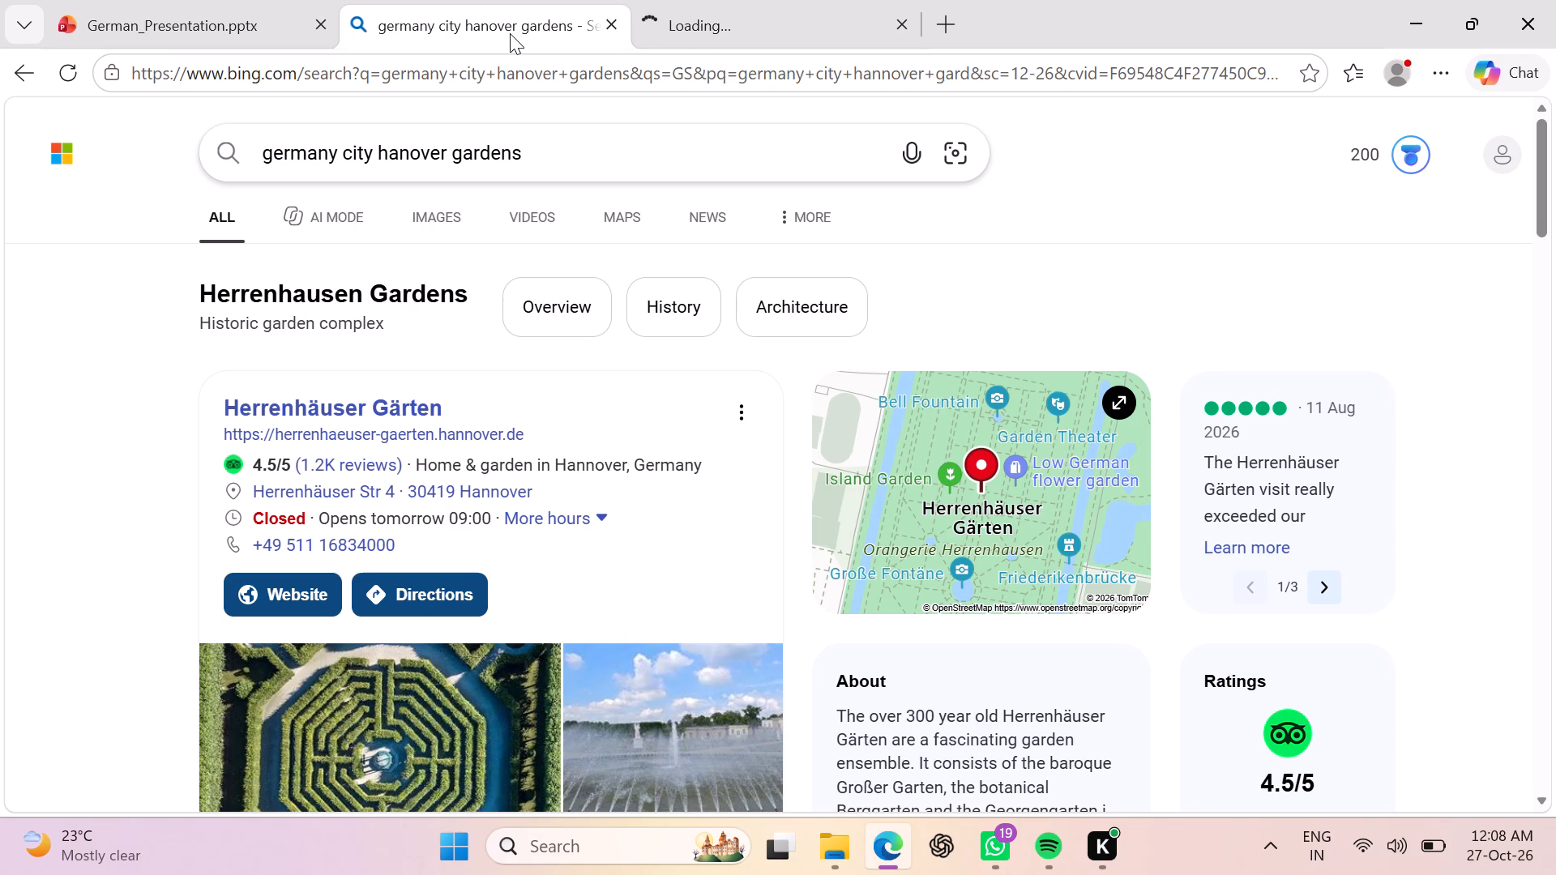
pyautogui.click(241, 19)
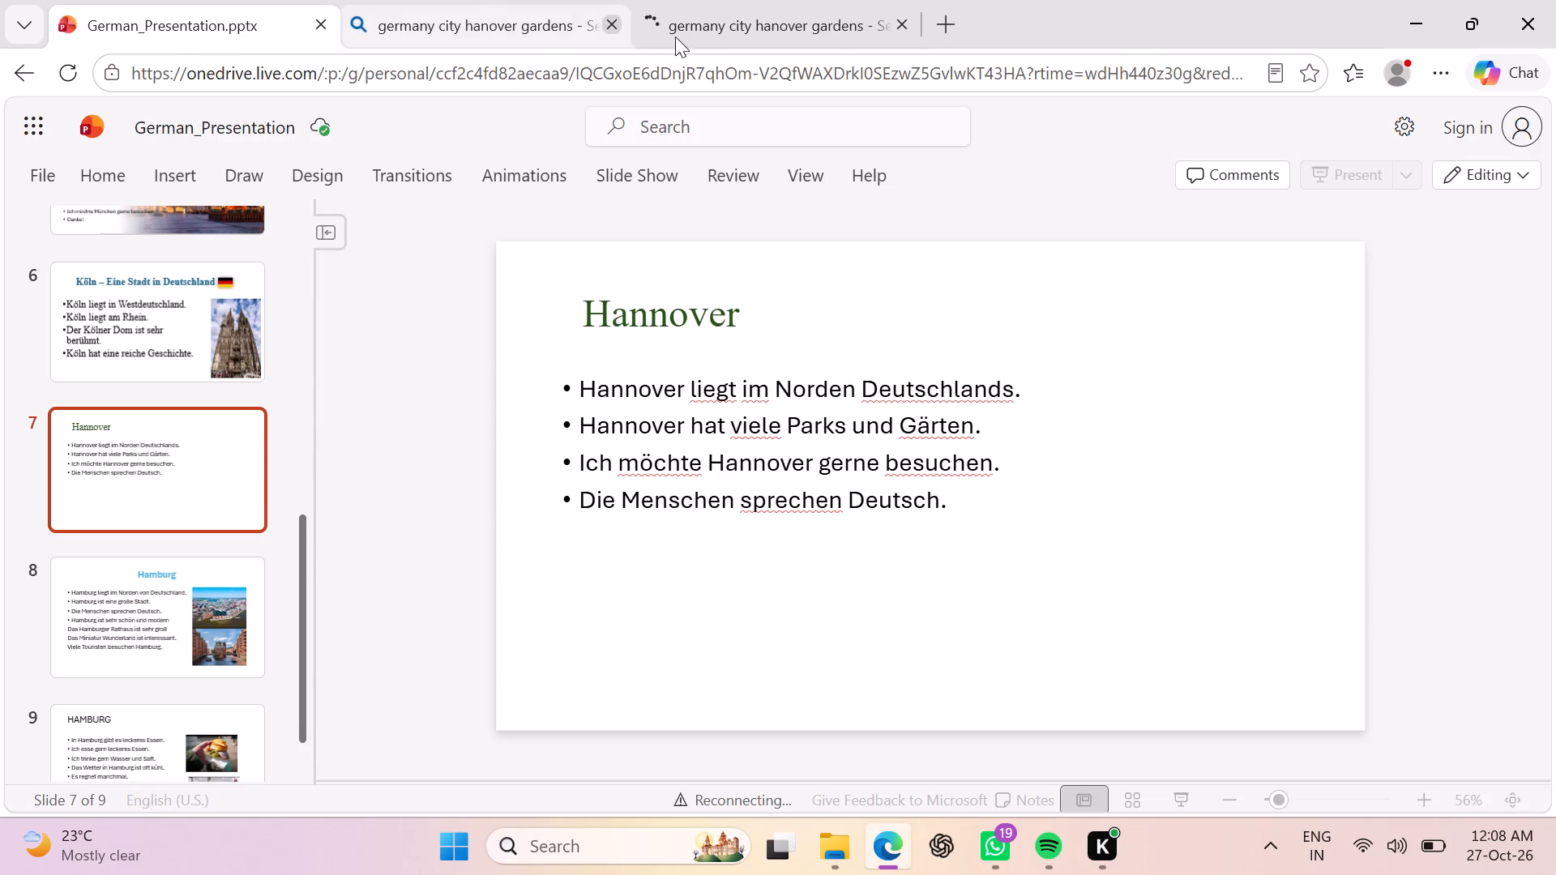
pyautogui.click(754, 2)
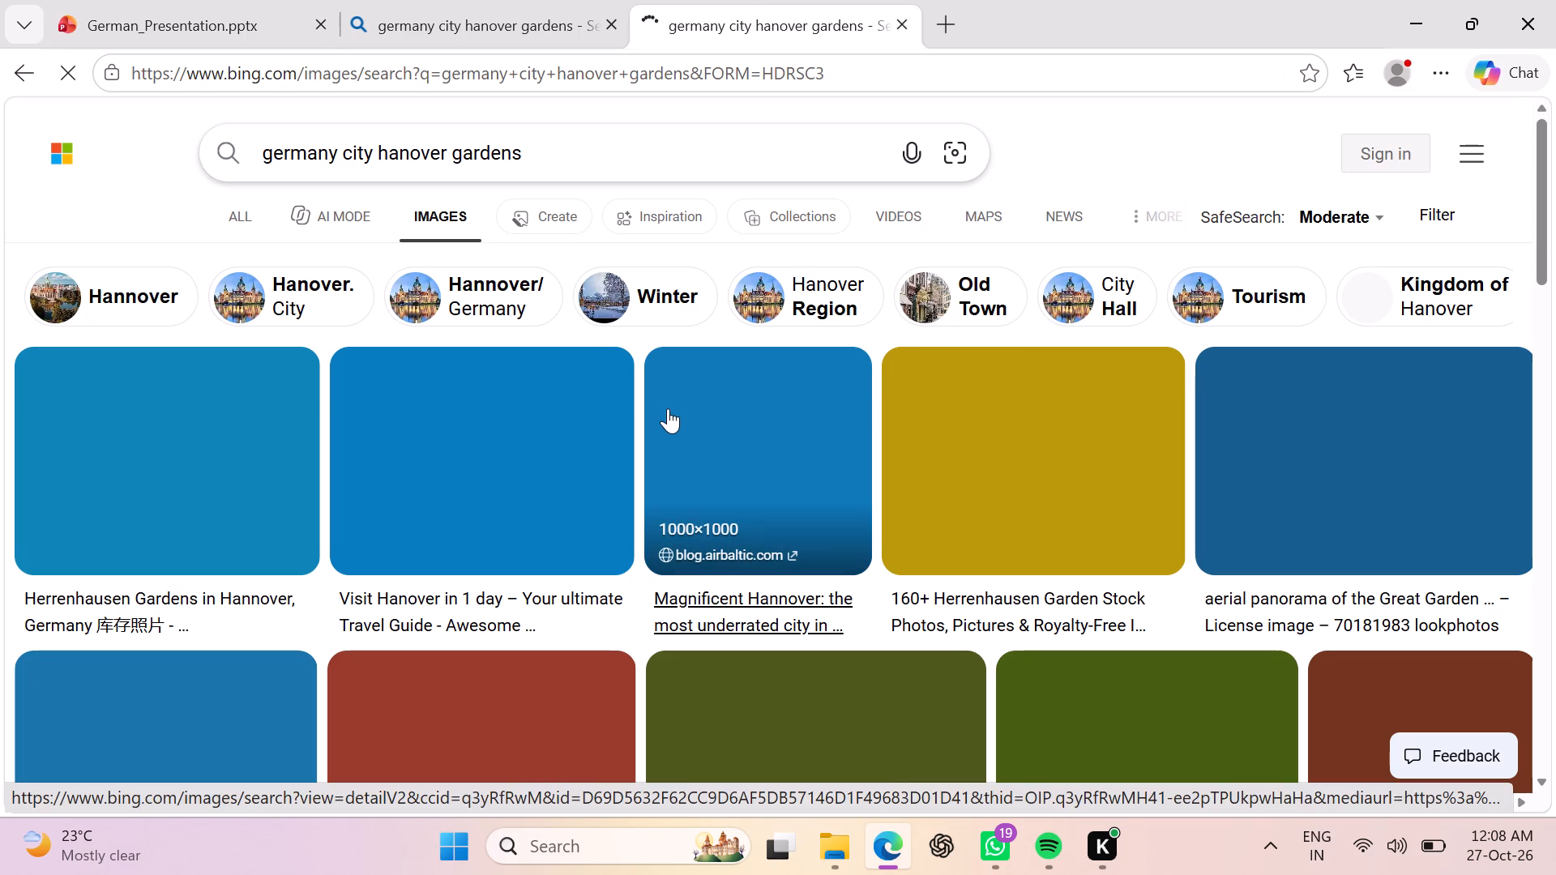
pyautogui.scroll(-1, 668, 408)
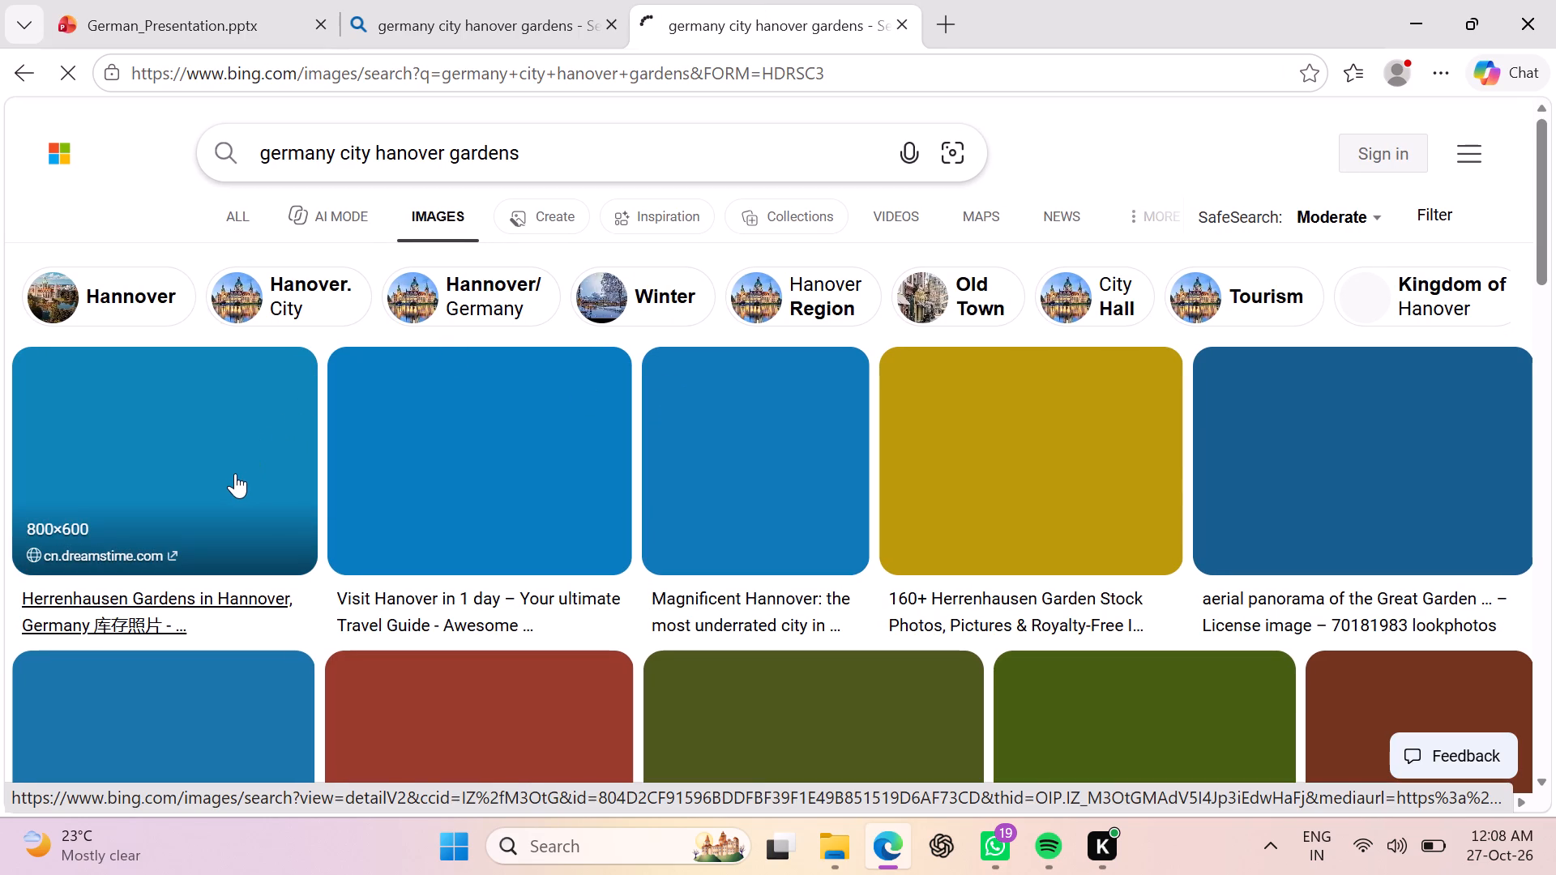
pyautogui.scroll(-1, 457, 608)
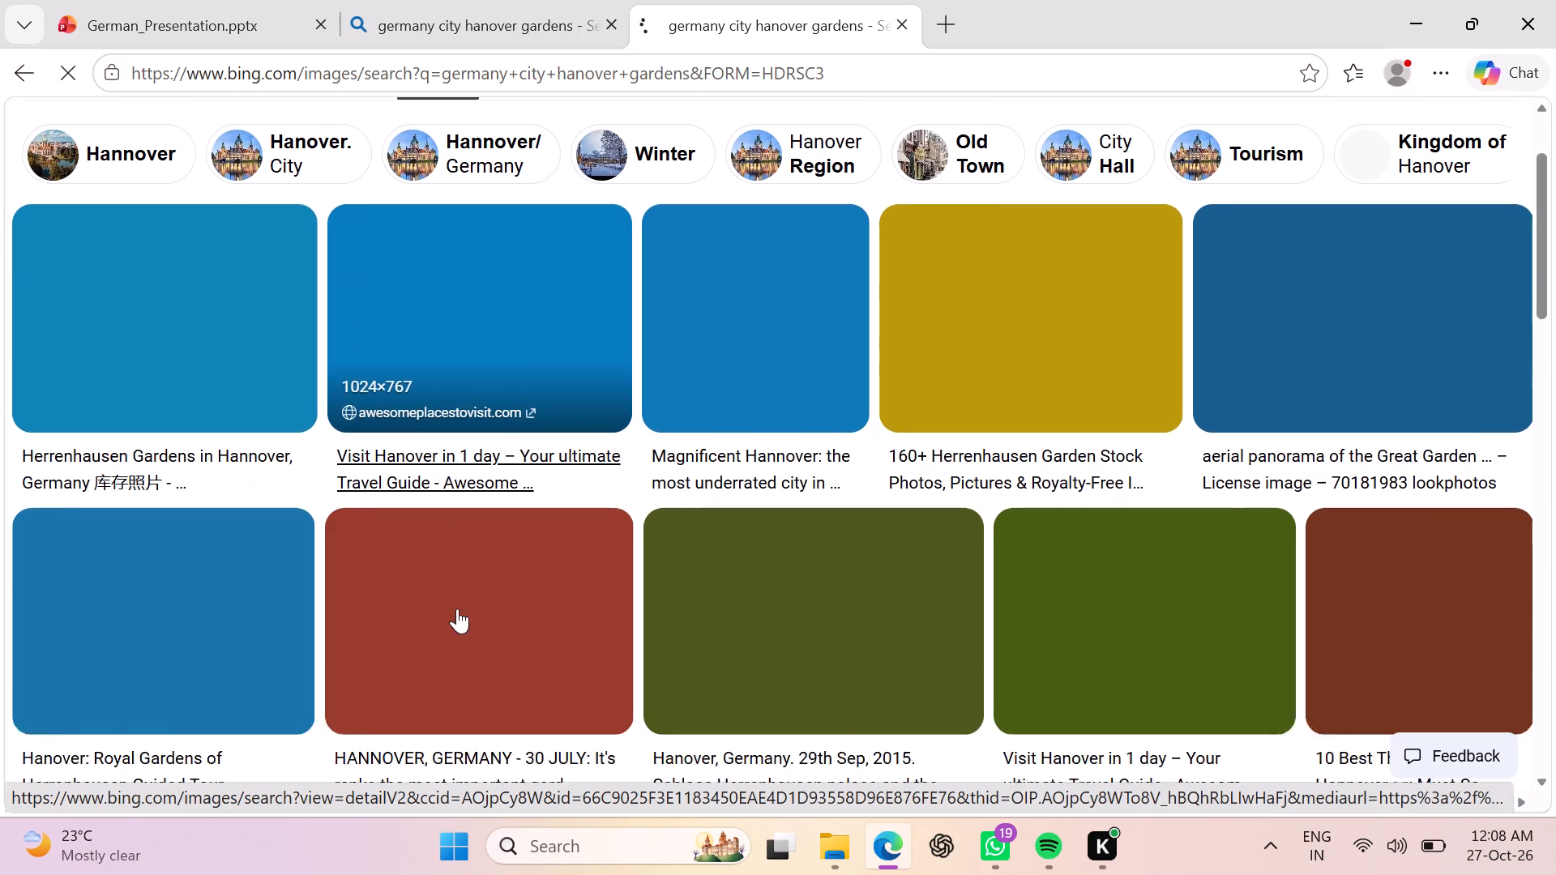
pyautogui.scroll(-1, 457, 608)
pyautogui.scroll(6, 457, 608)
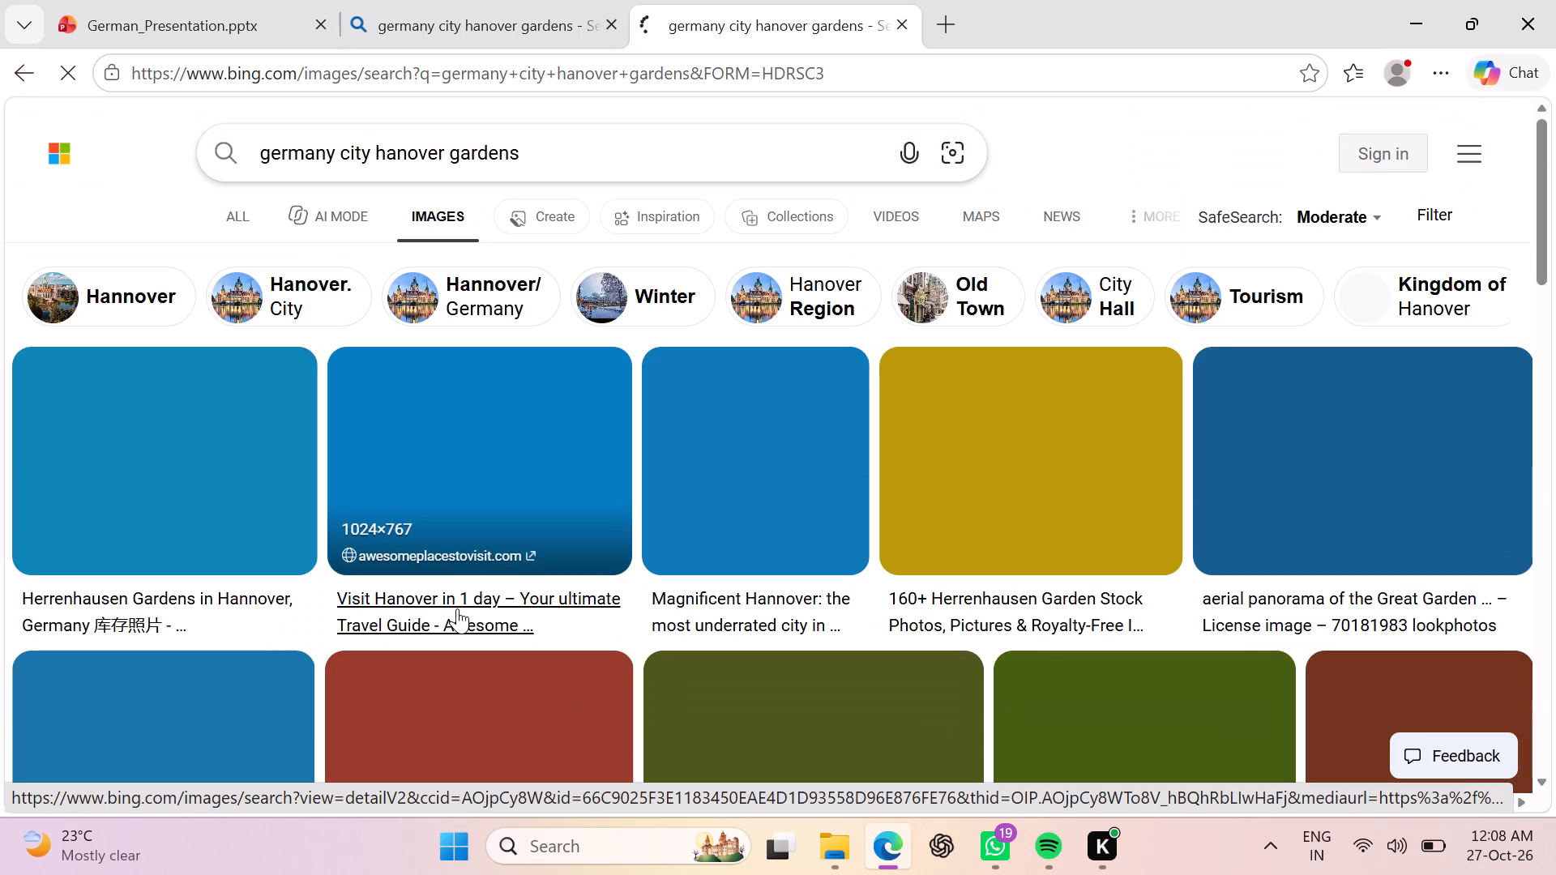
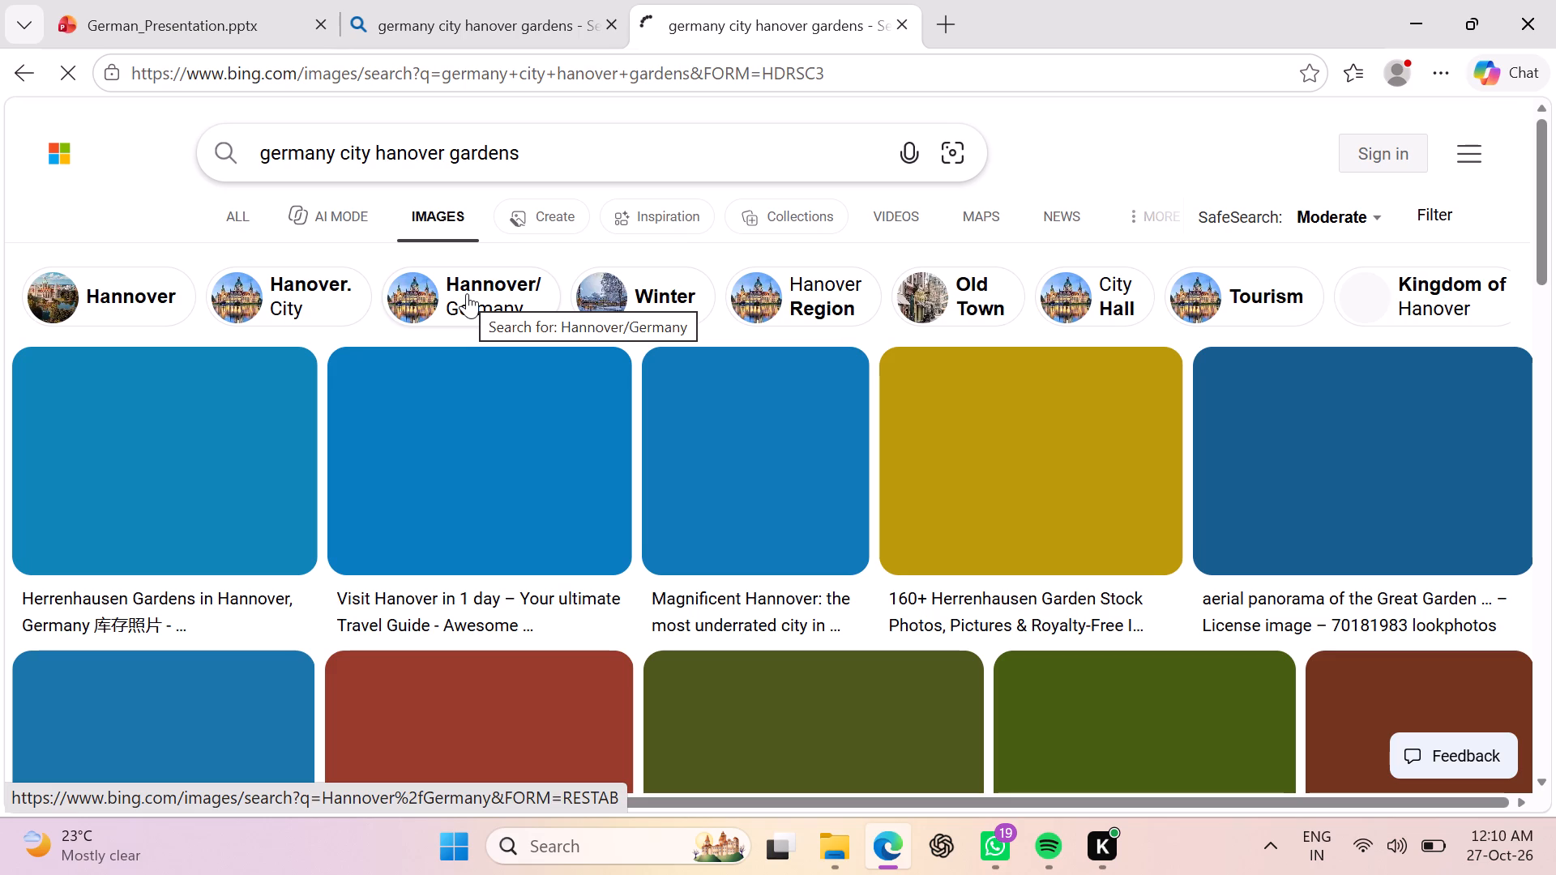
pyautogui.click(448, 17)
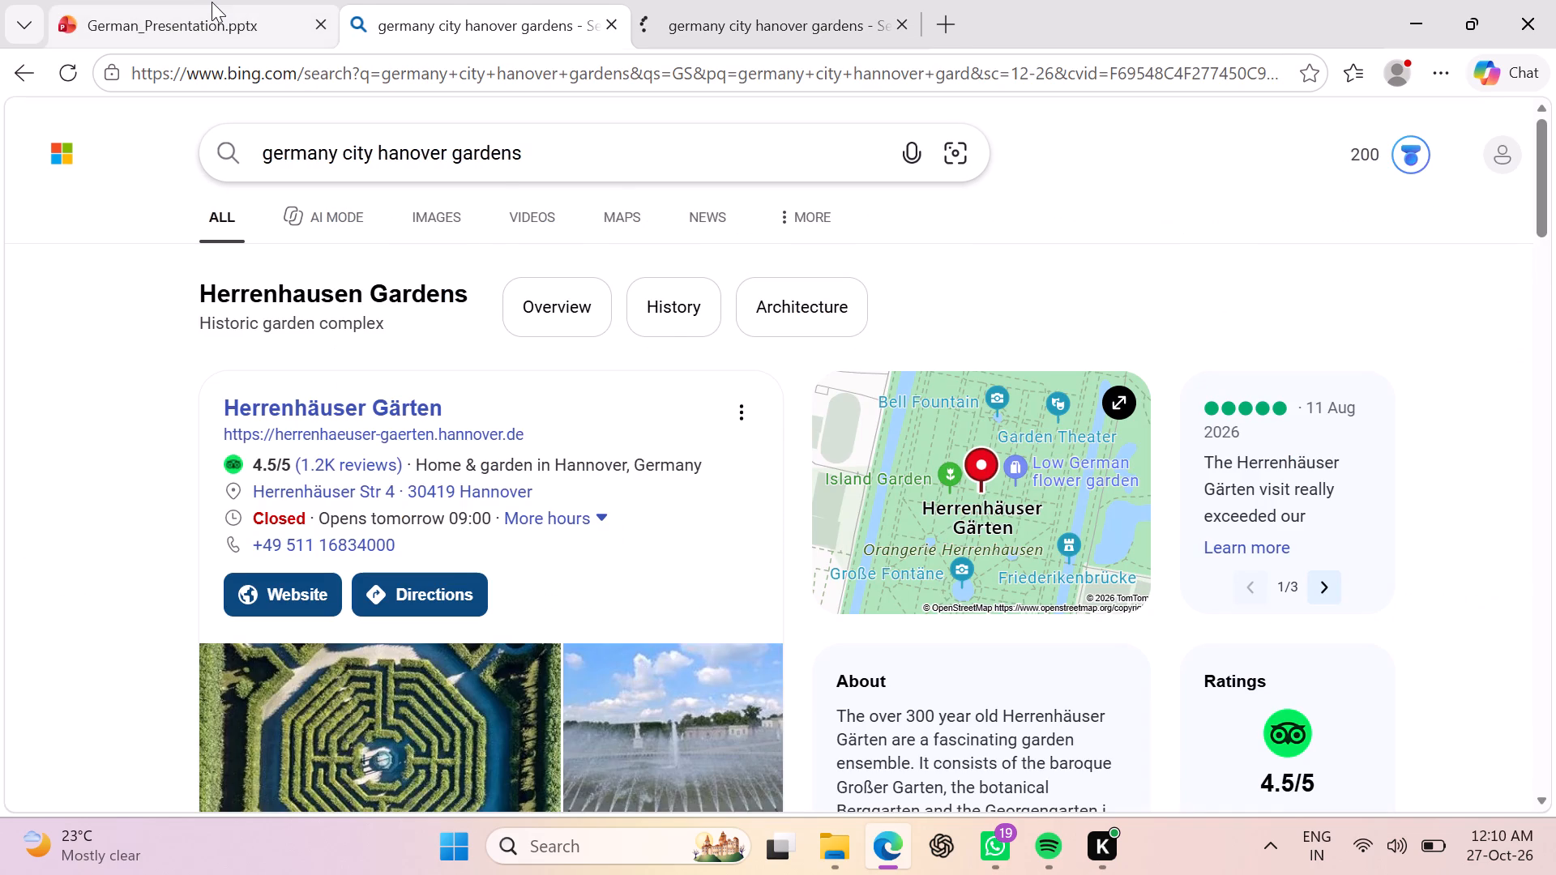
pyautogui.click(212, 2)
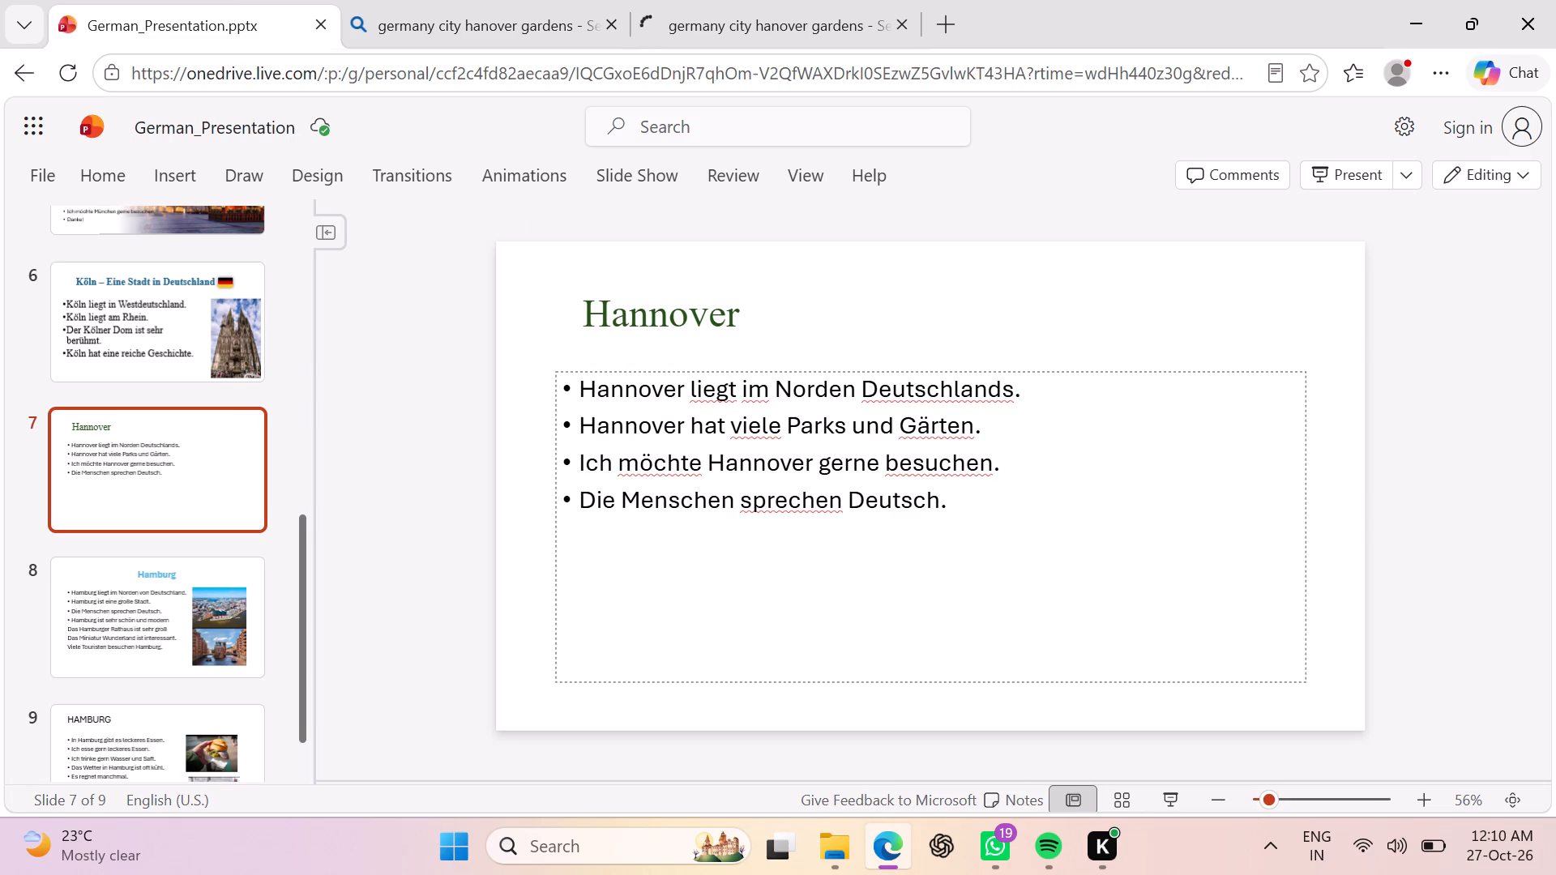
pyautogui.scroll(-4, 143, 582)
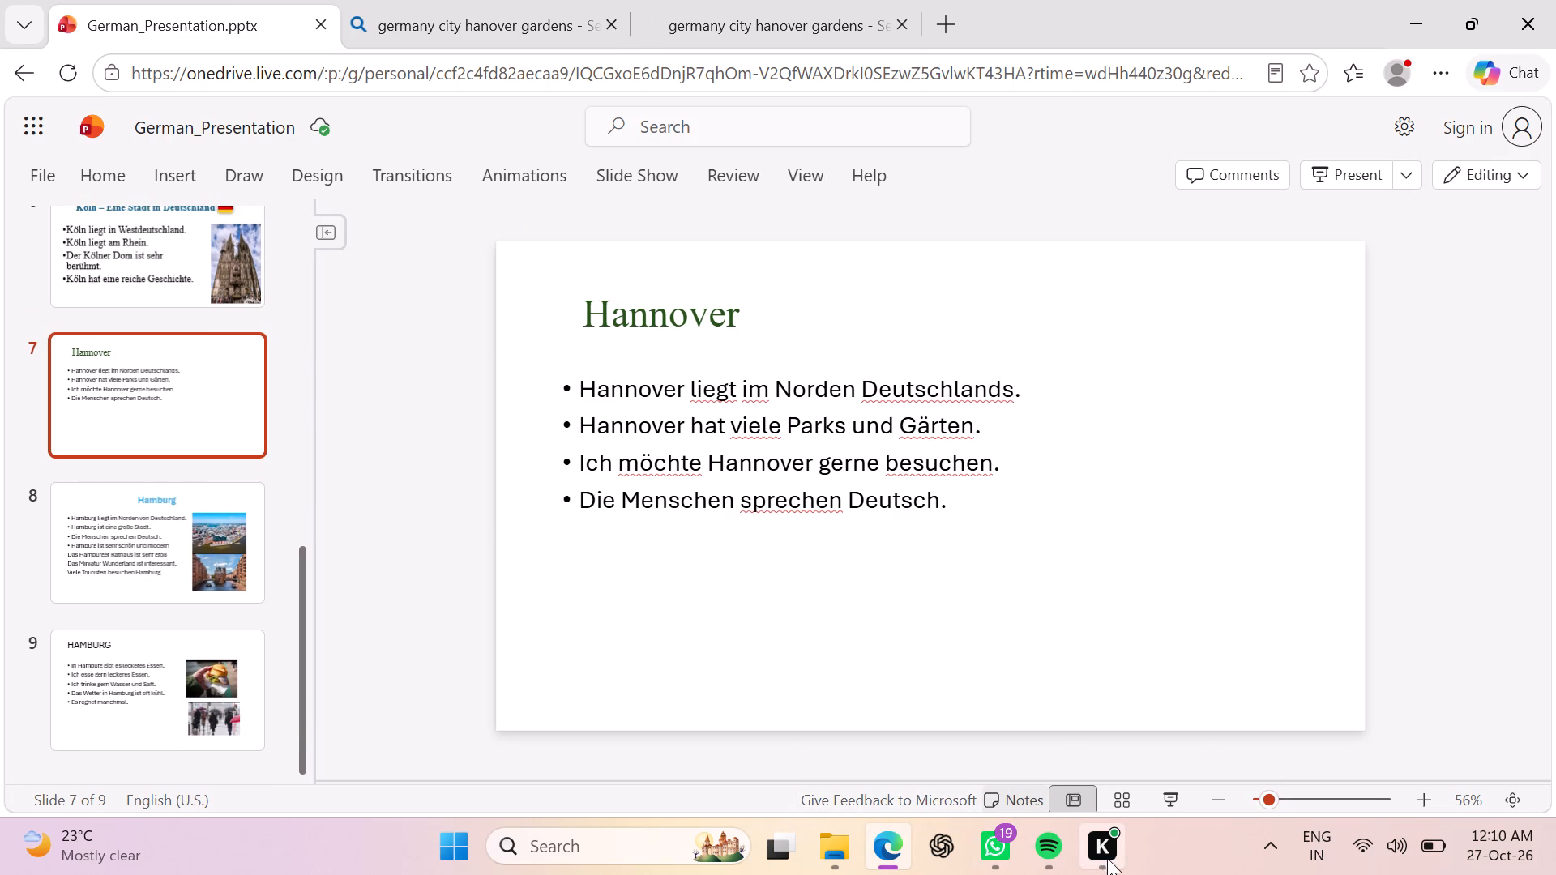
# Close the Spotify window and the Downloads folder window.
pyautogui.click(1058, 843)
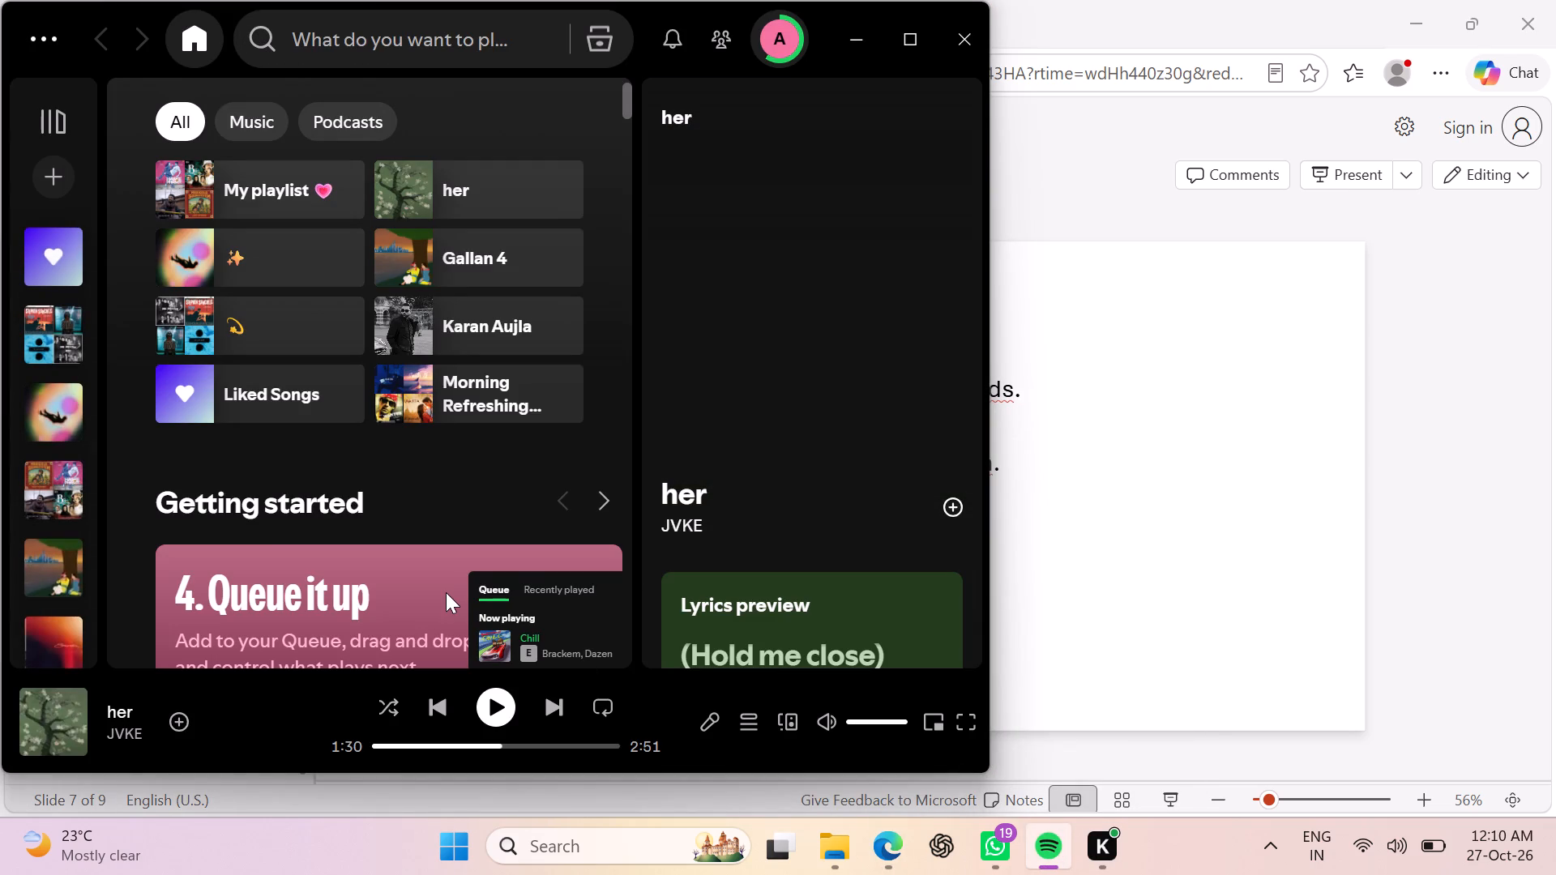
pyautogui.click(964, 51)
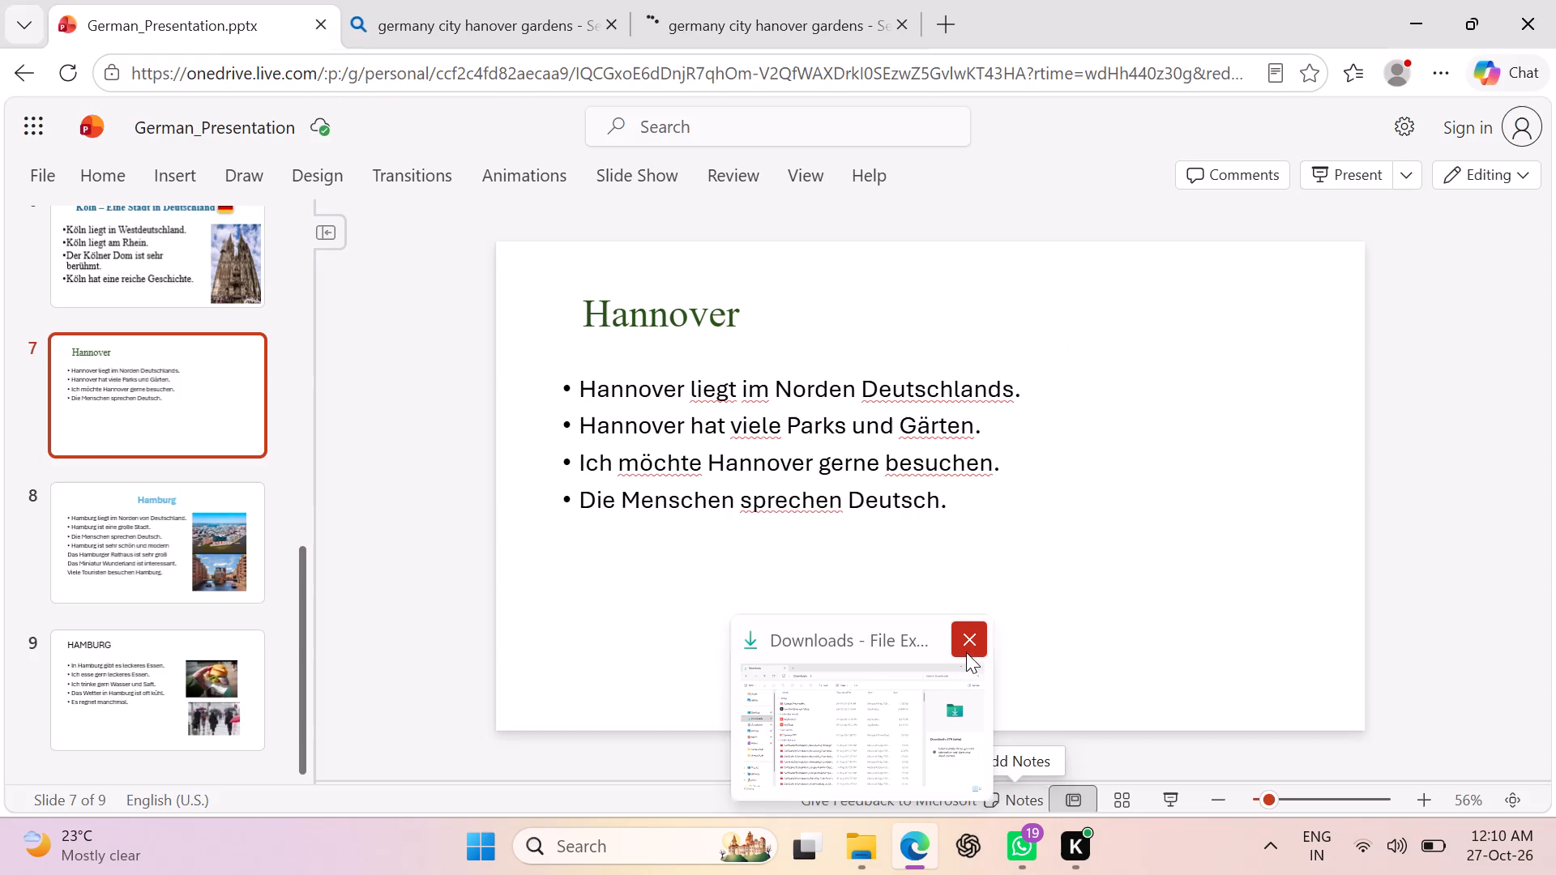
pyautogui.click(965, 649)
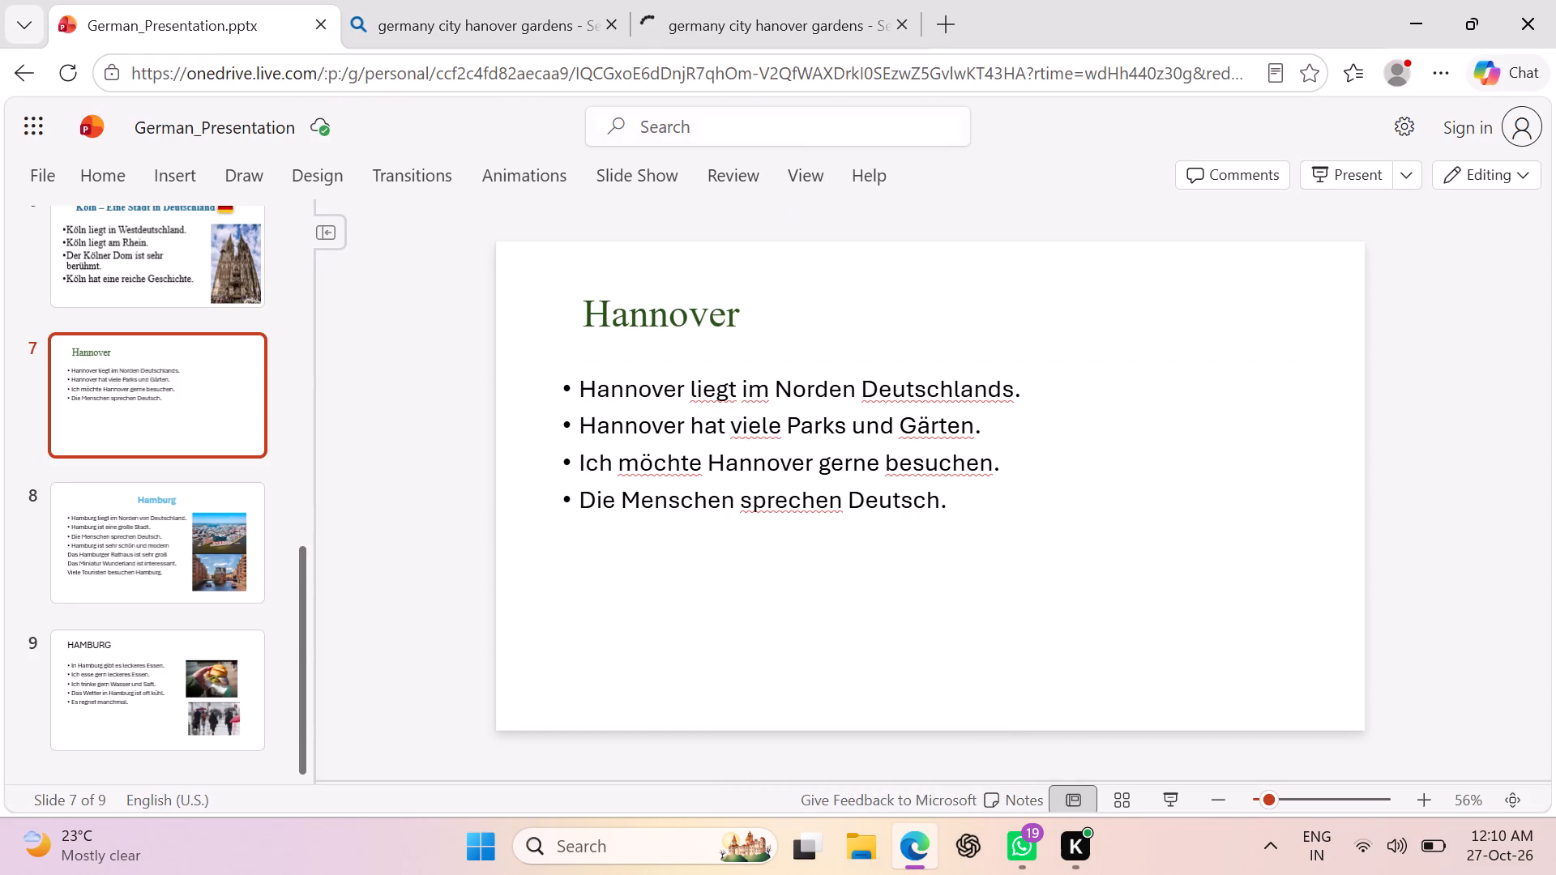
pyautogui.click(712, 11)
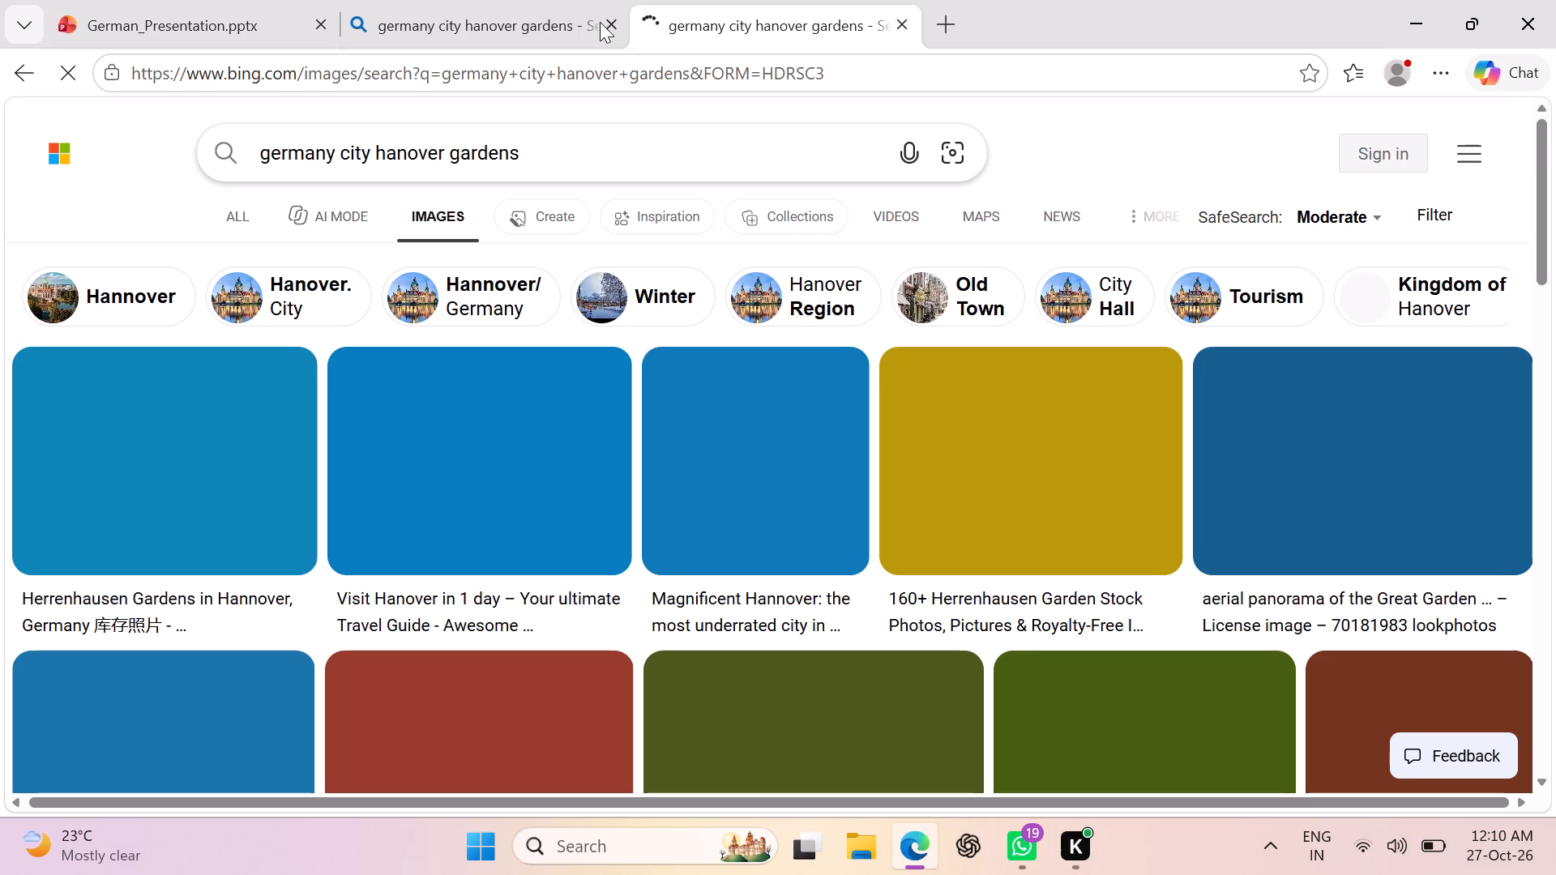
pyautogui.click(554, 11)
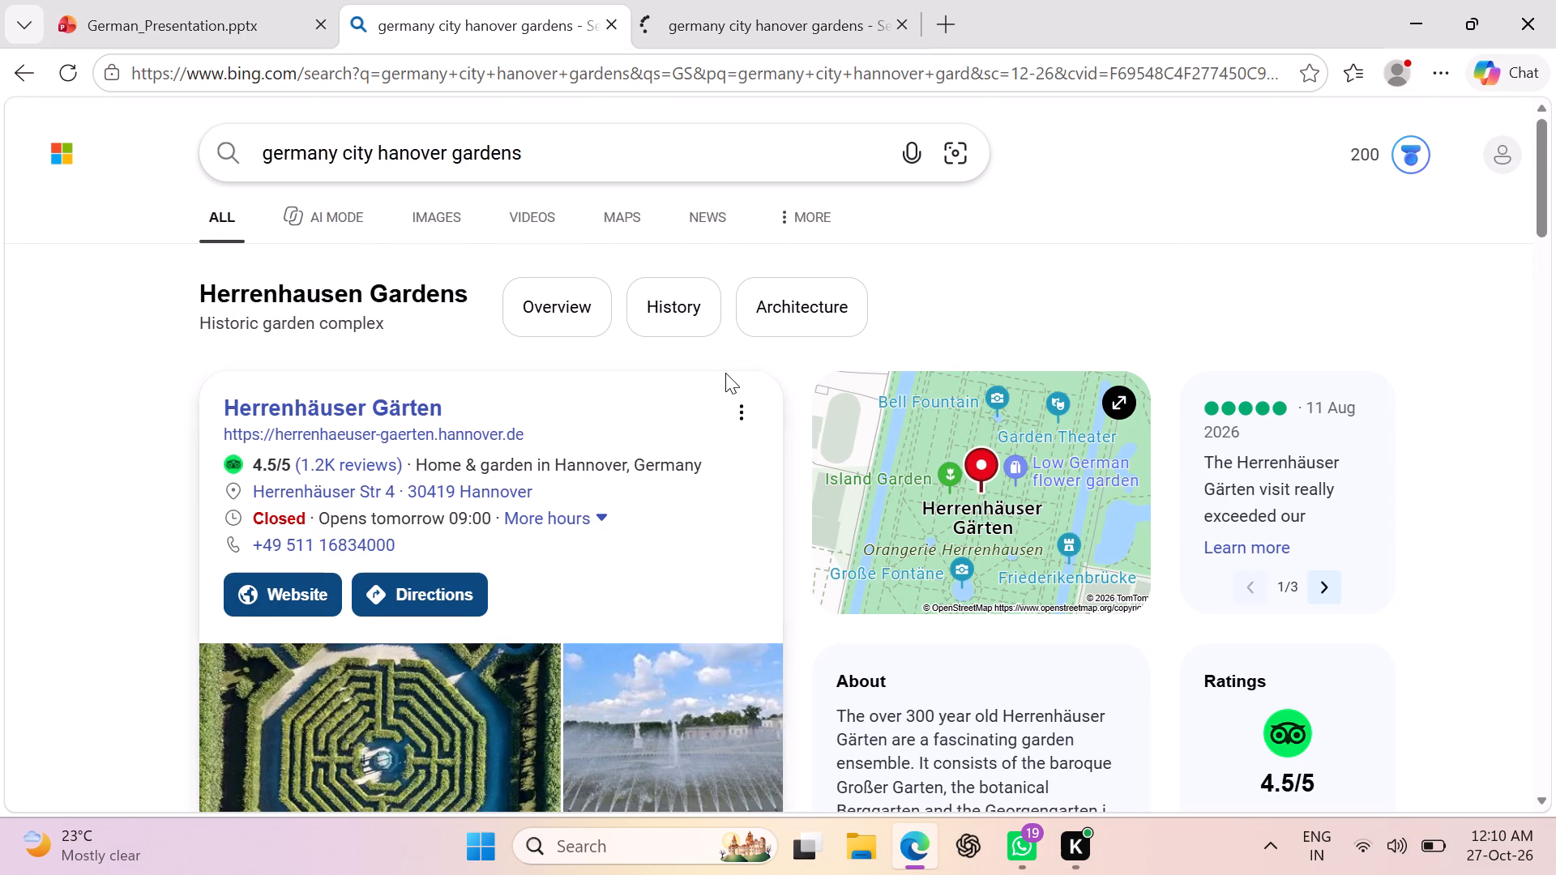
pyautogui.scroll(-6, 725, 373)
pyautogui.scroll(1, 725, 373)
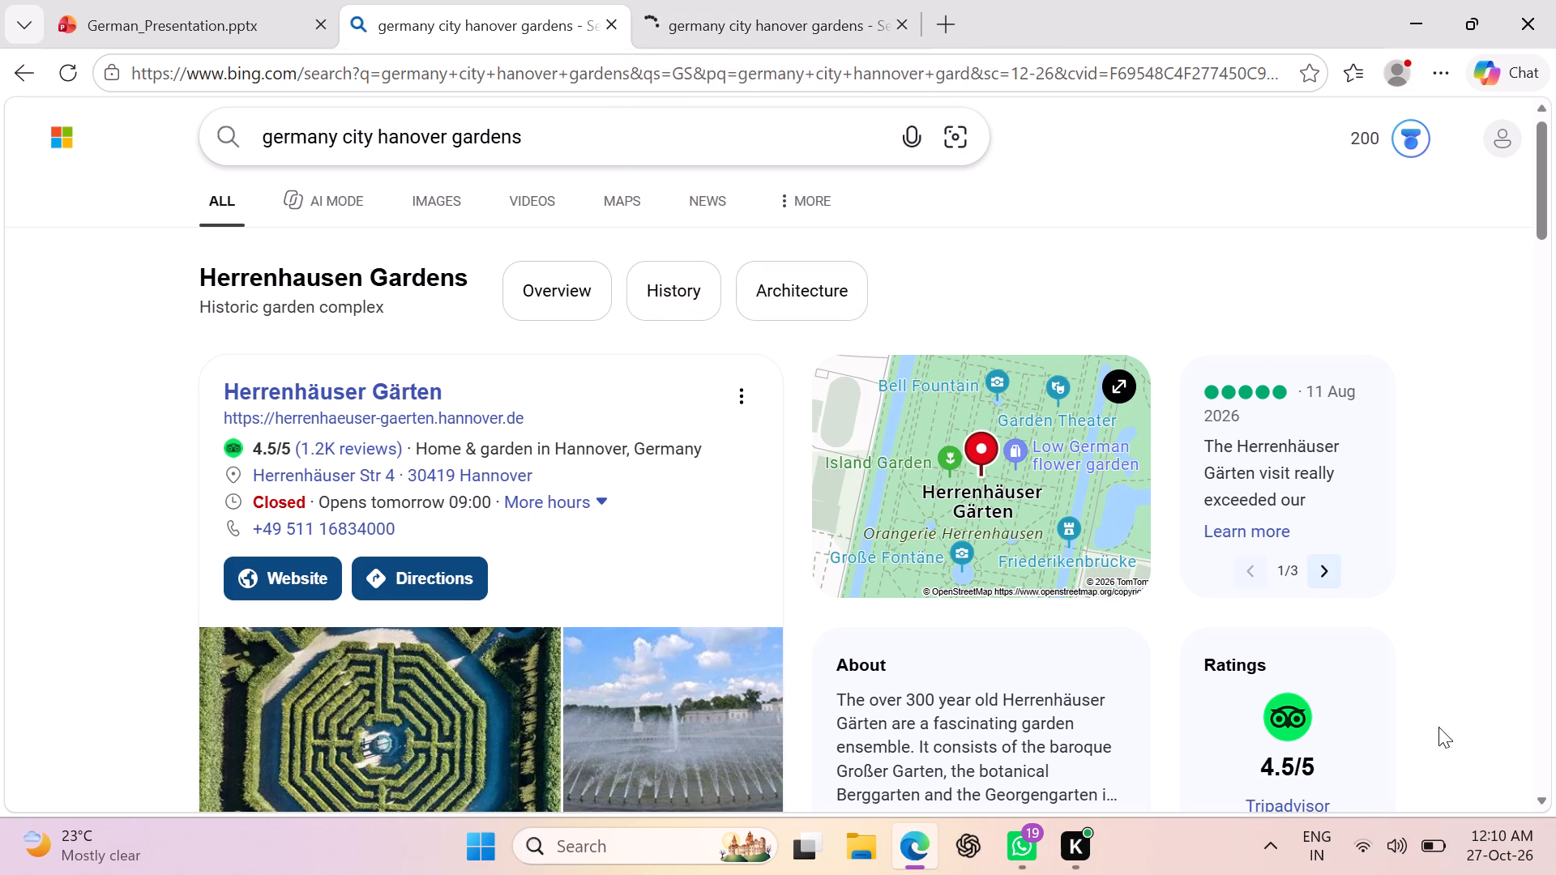
# Disconnect from the SANJIVANI_UNIVERSITY Wi-Fi and check that the vivo network is the active connection.
pyautogui.click(1396, 829)
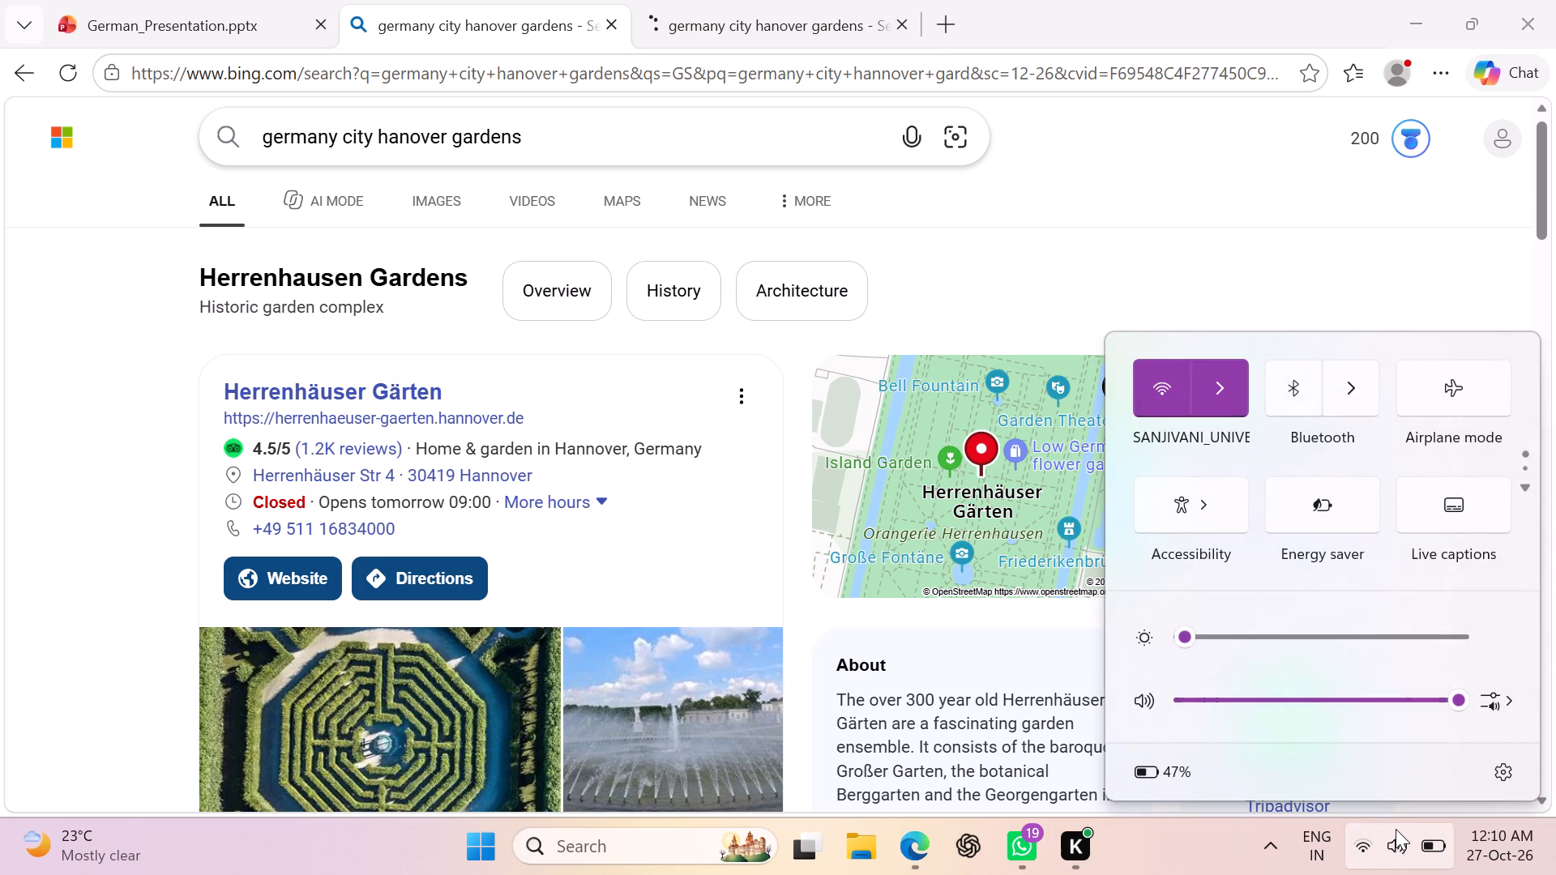
pyautogui.click(1232, 379)
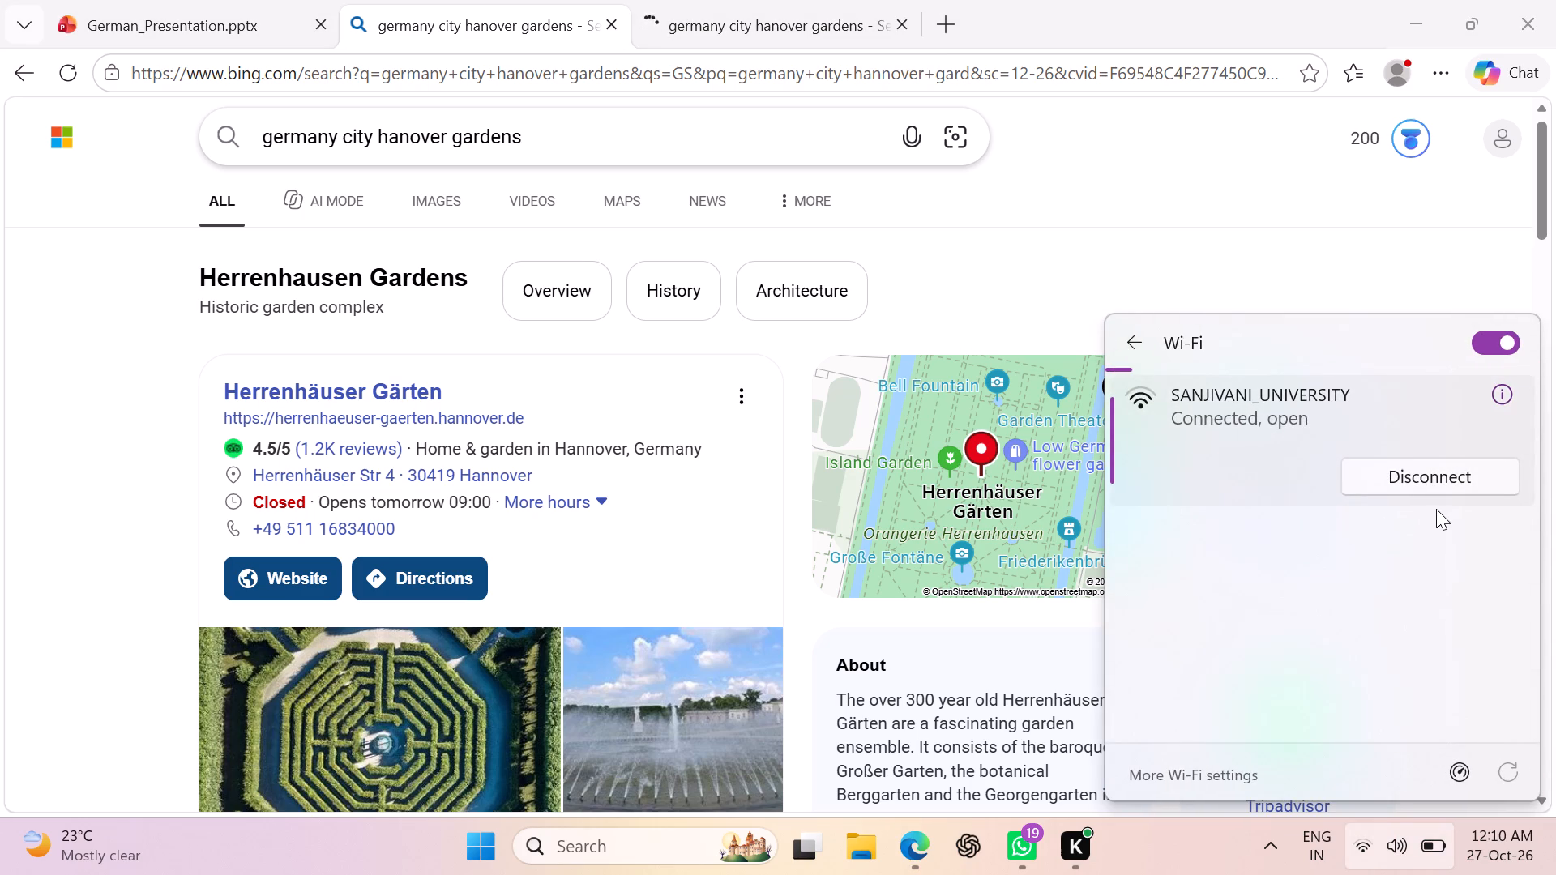
pyautogui.click(1423, 488)
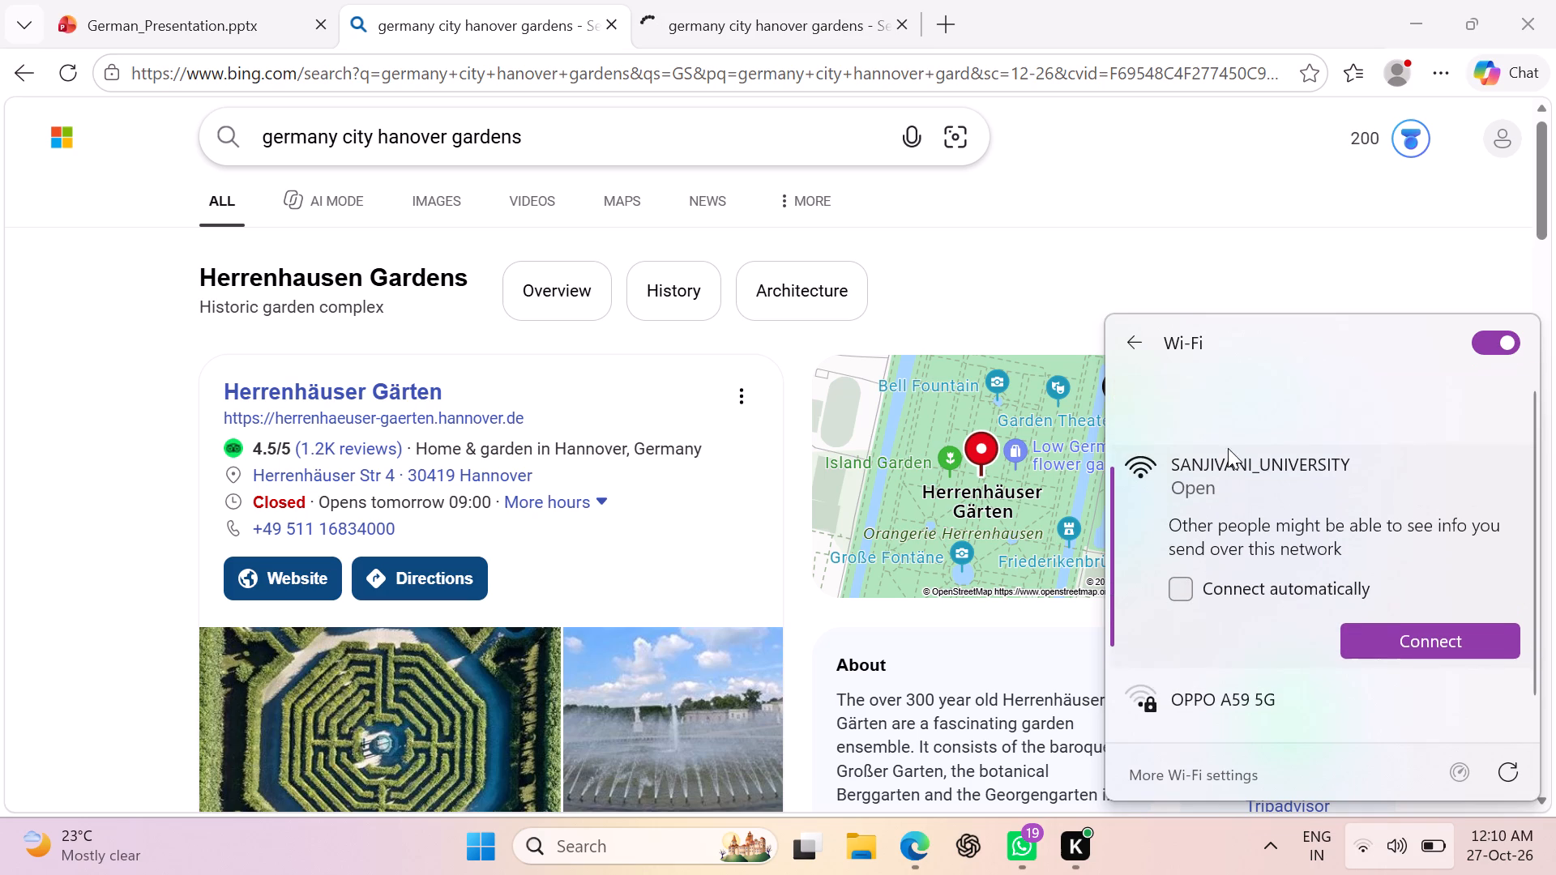
pyautogui.click(1255, 425)
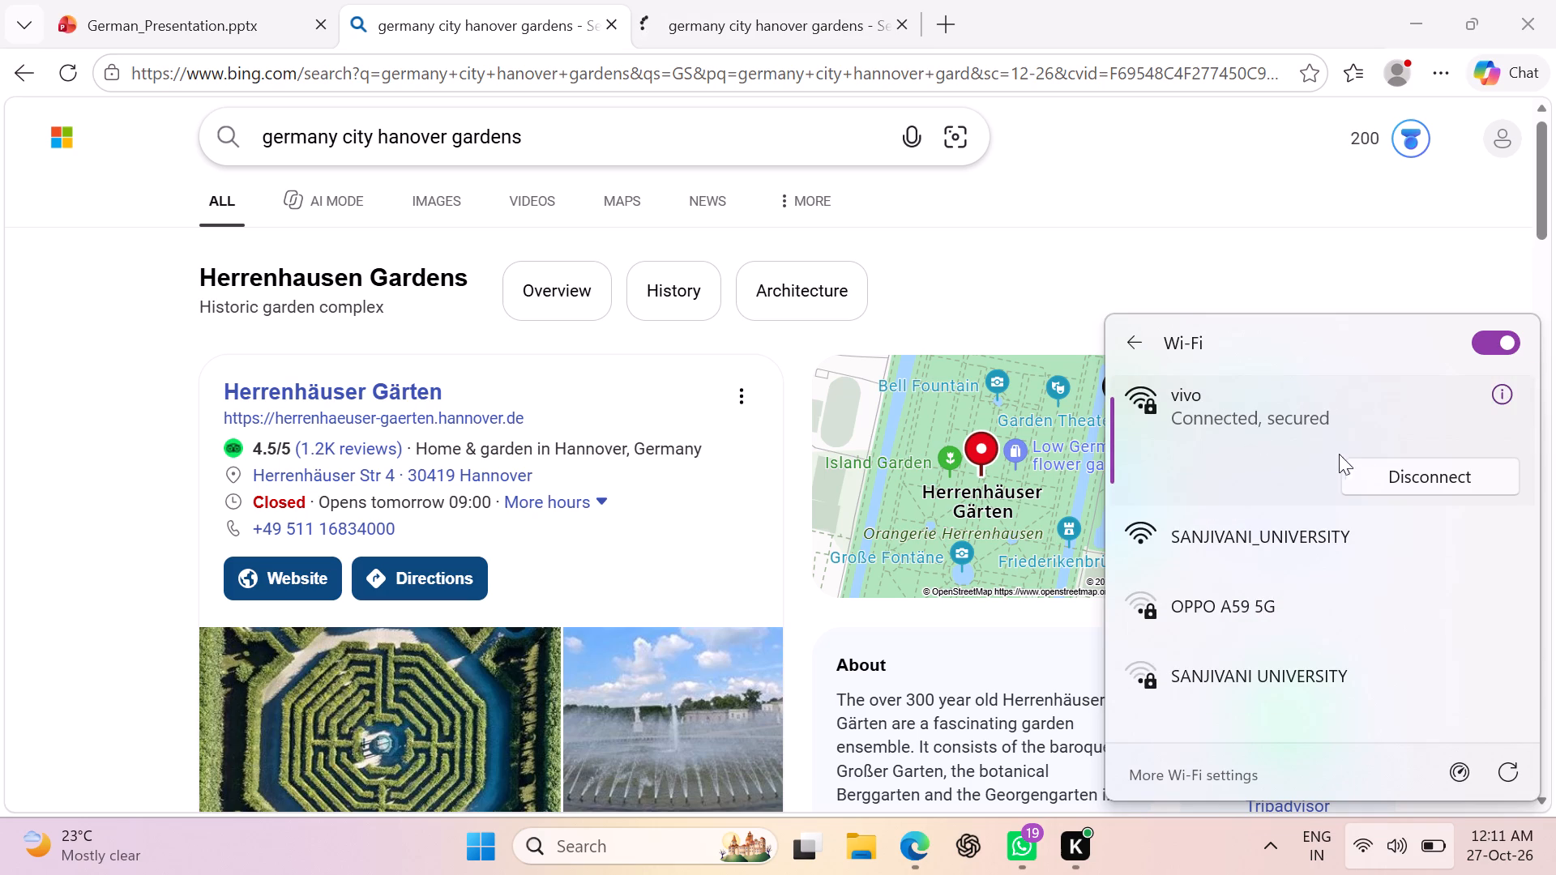
pyautogui.click(1200, 245)
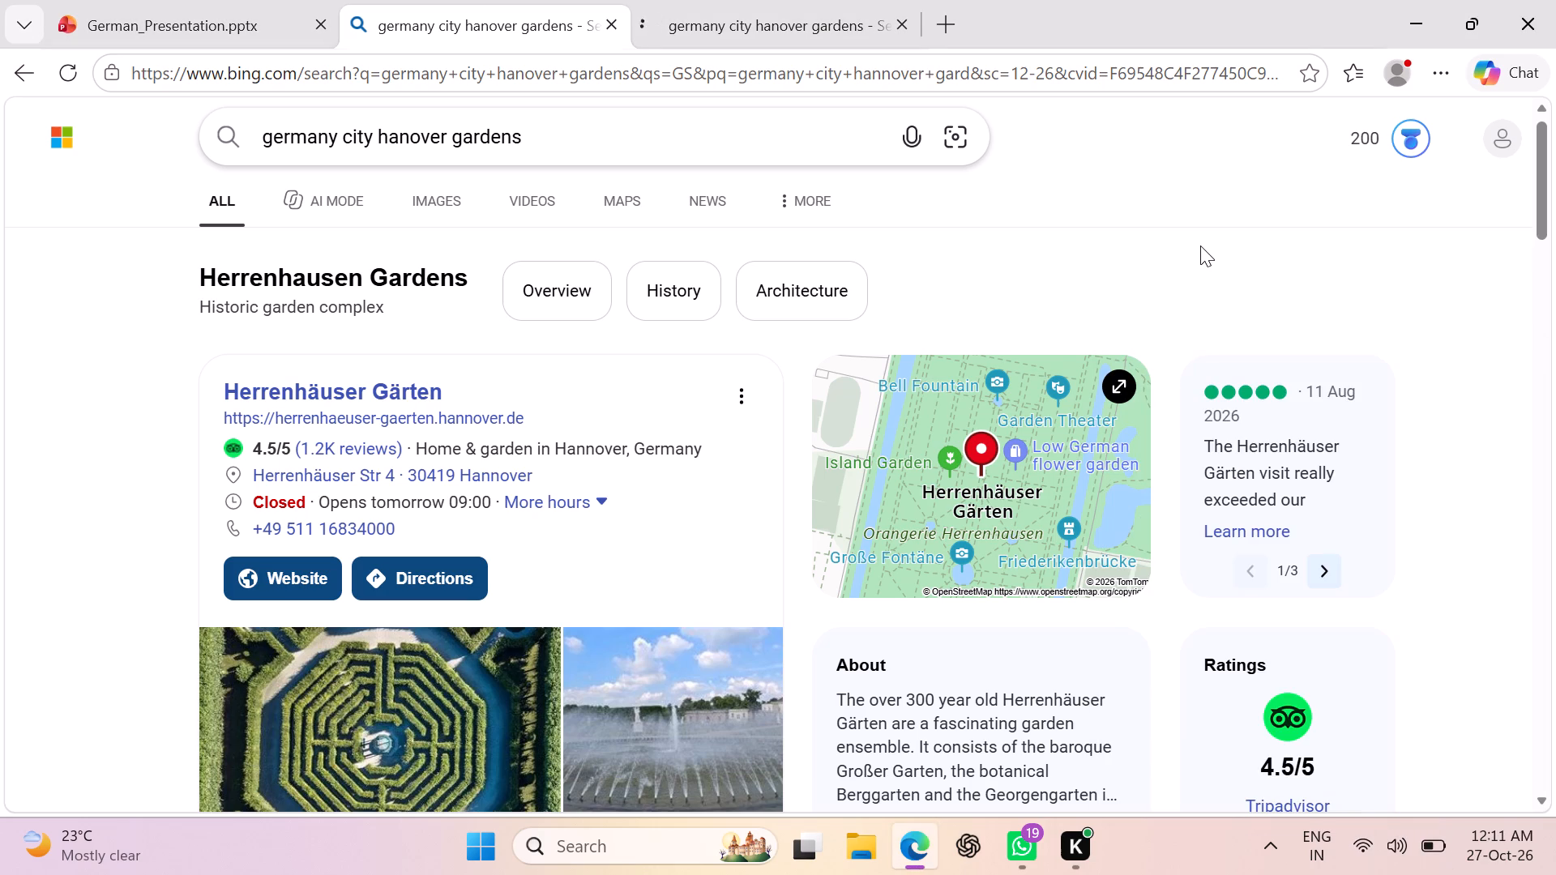
# Return to the Bing image results for Hanover gardens and open the "Visit Hanover in 1 day" garden photo in the detail view.
pyautogui.click(819, 42)
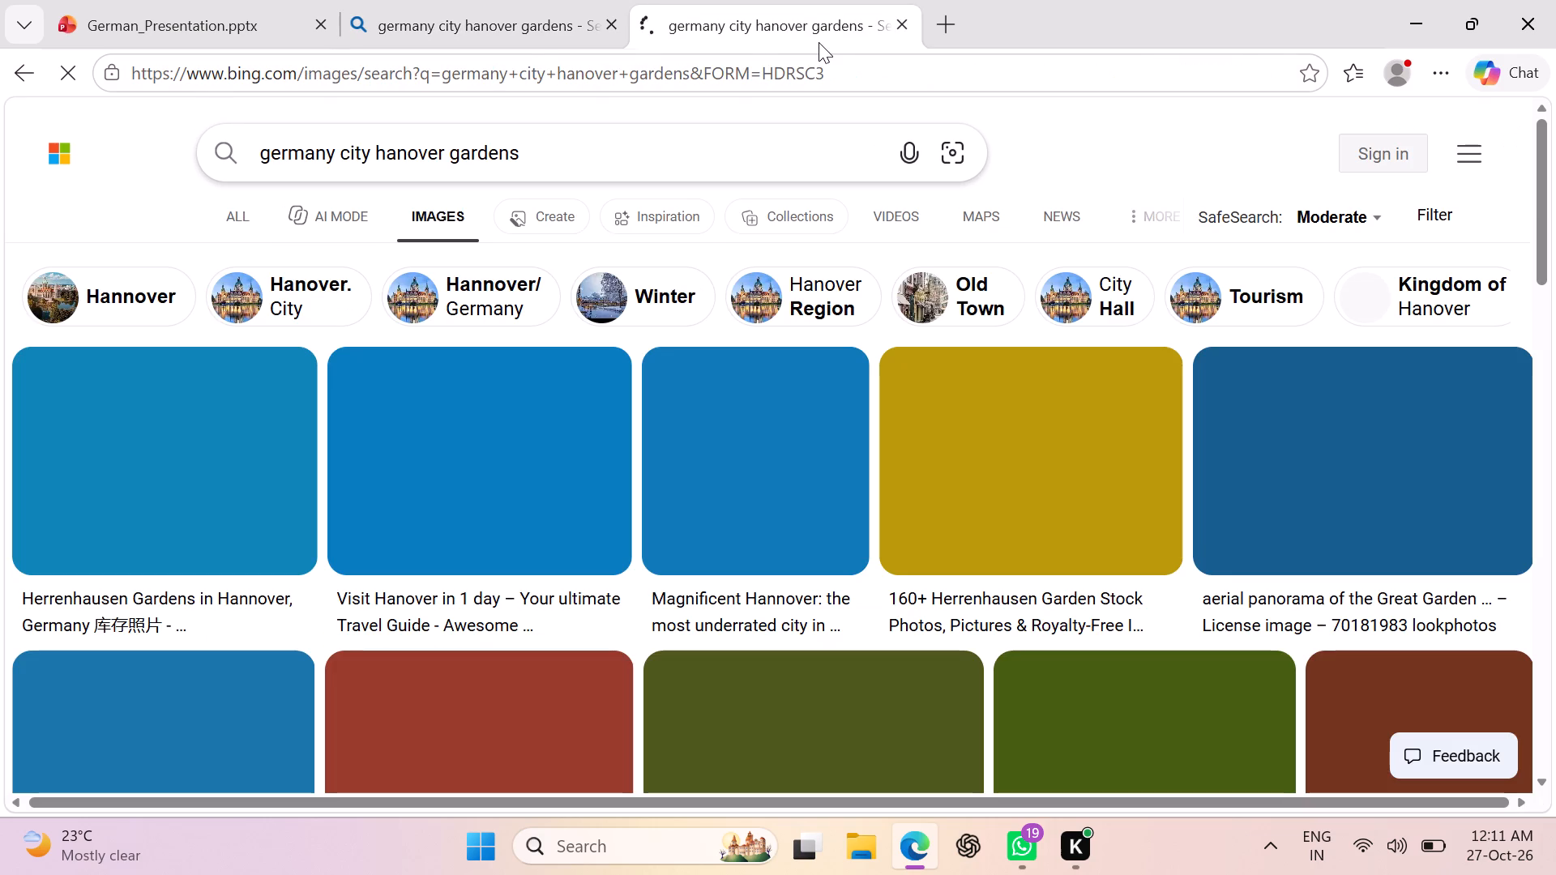
pyautogui.scroll(5, 802, 406)
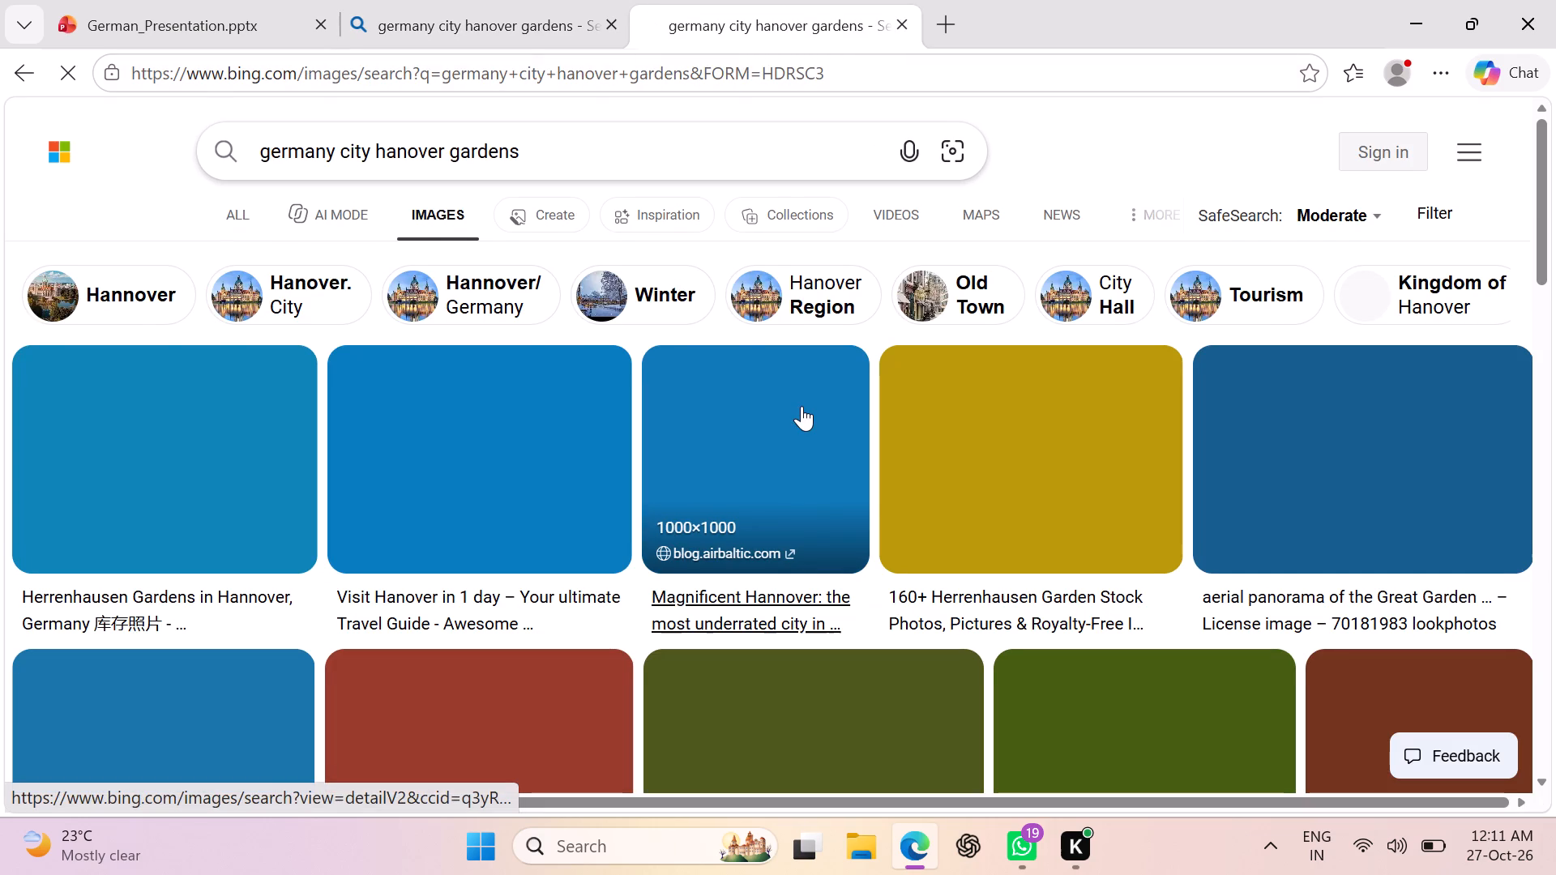
pyautogui.scroll(9, 802, 406)
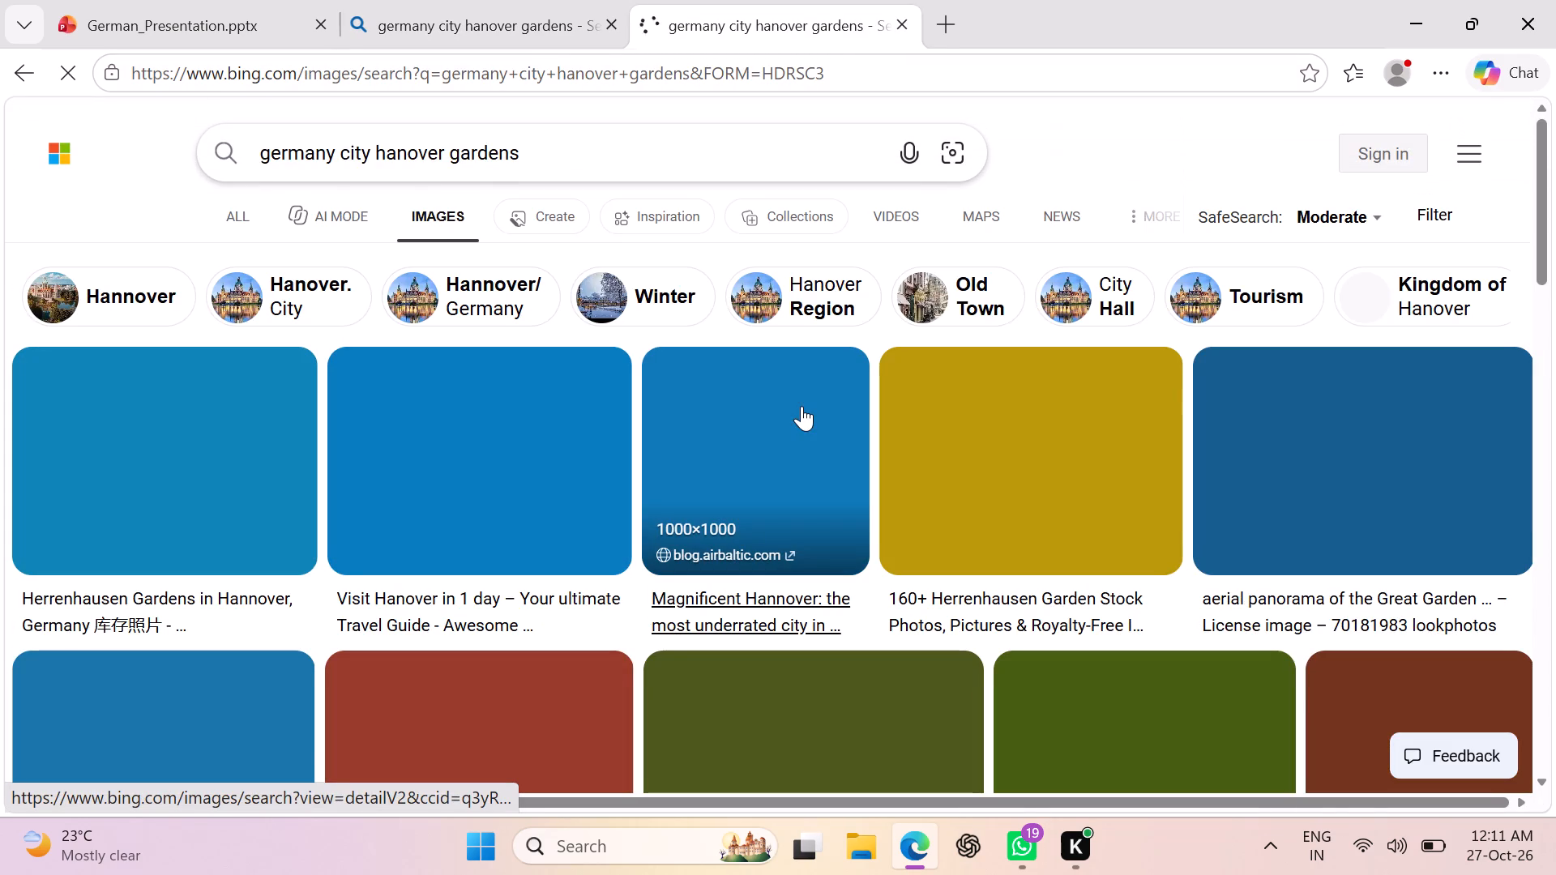
pyautogui.scroll(1, 802, 406)
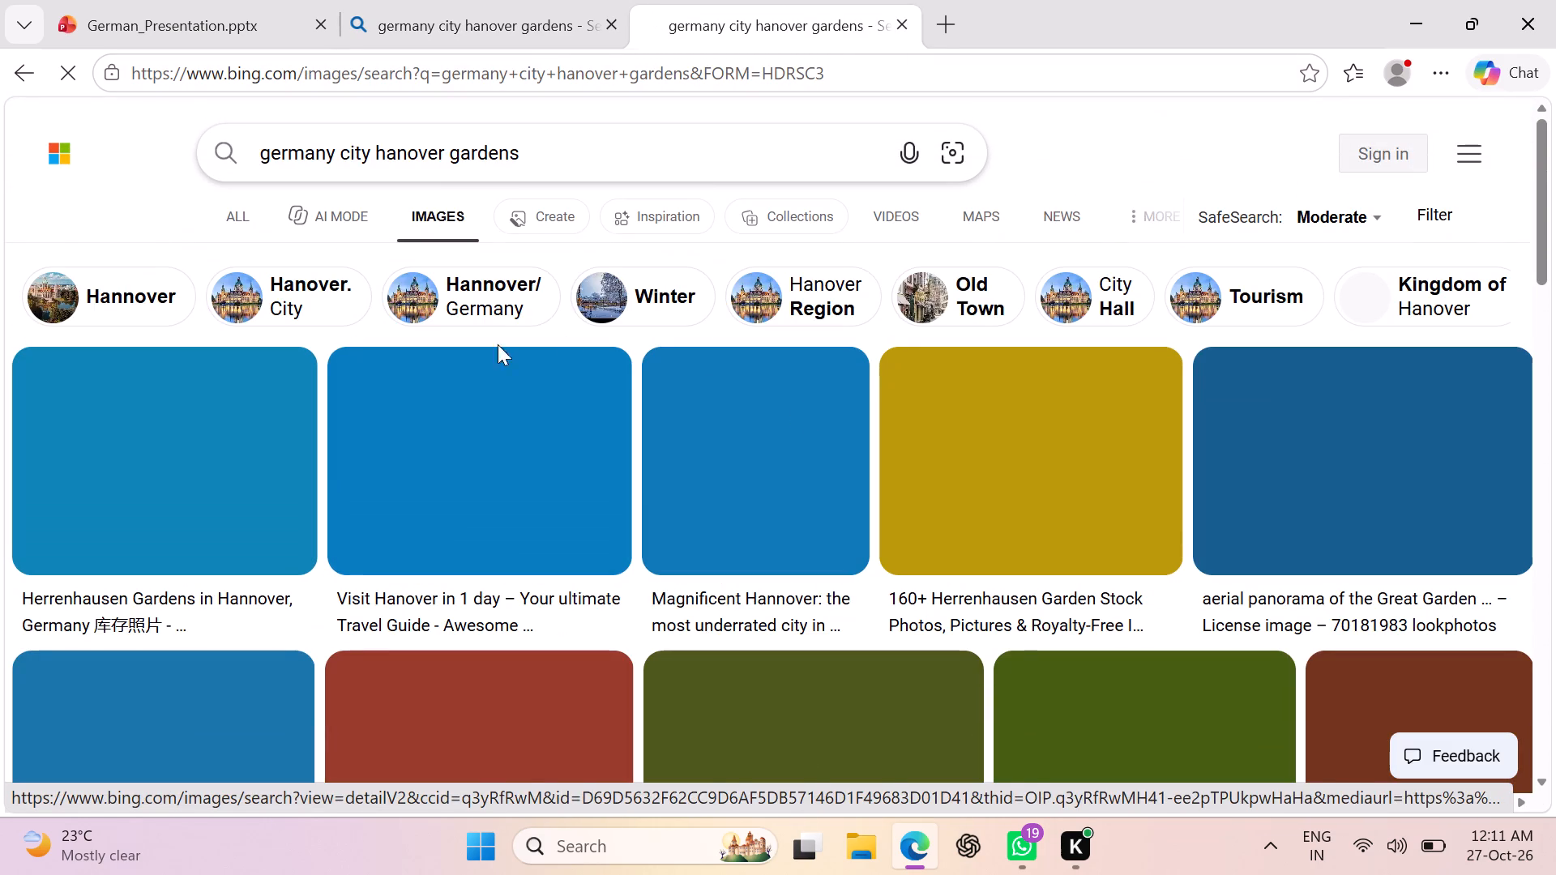
pyautogui.click(540, 396)
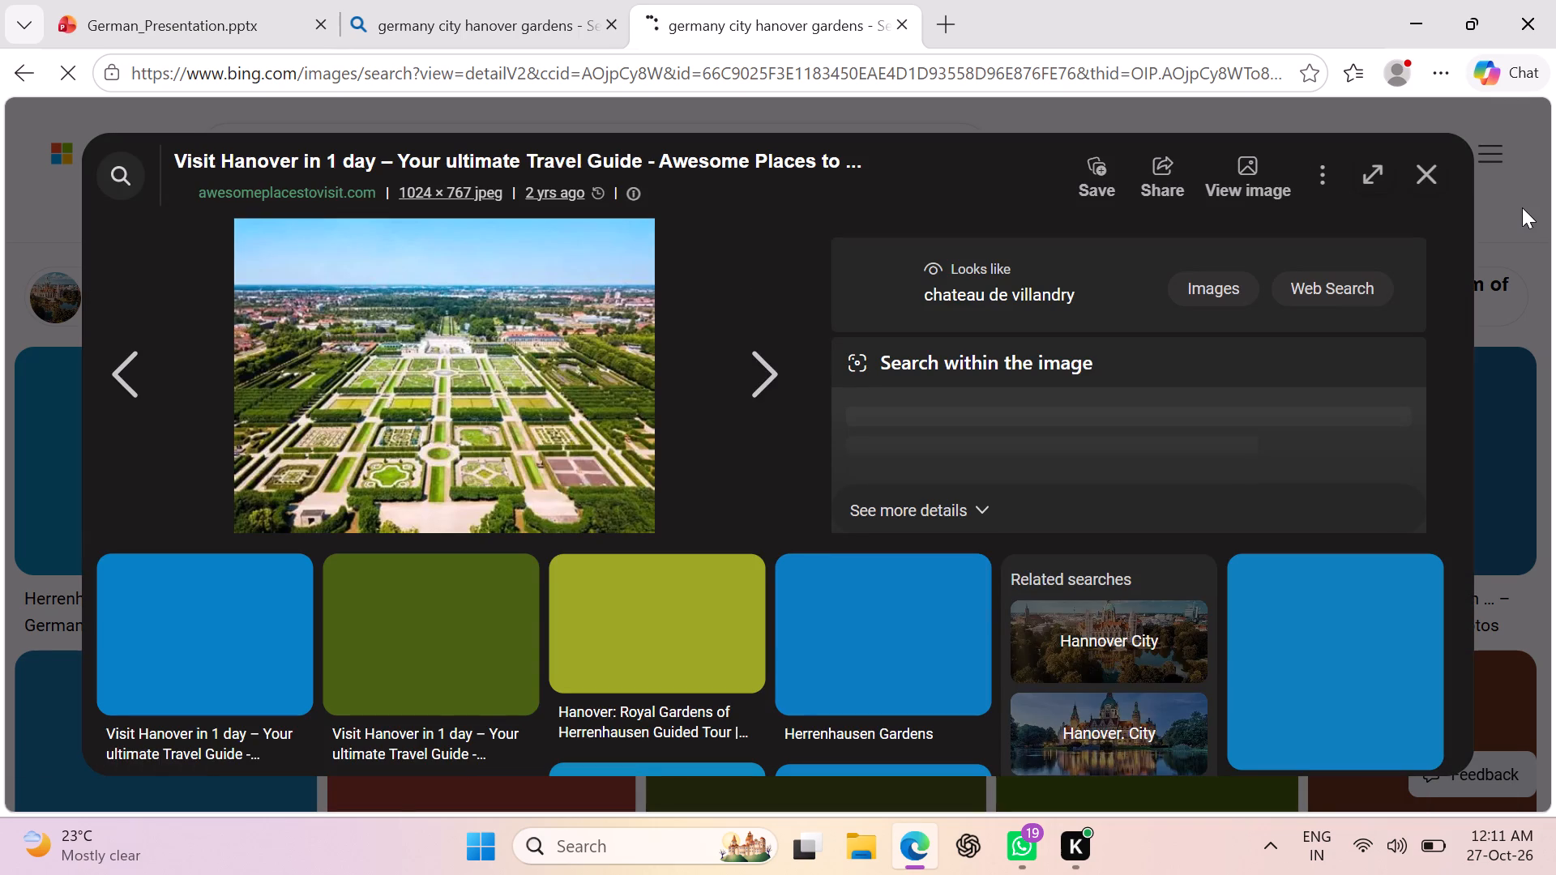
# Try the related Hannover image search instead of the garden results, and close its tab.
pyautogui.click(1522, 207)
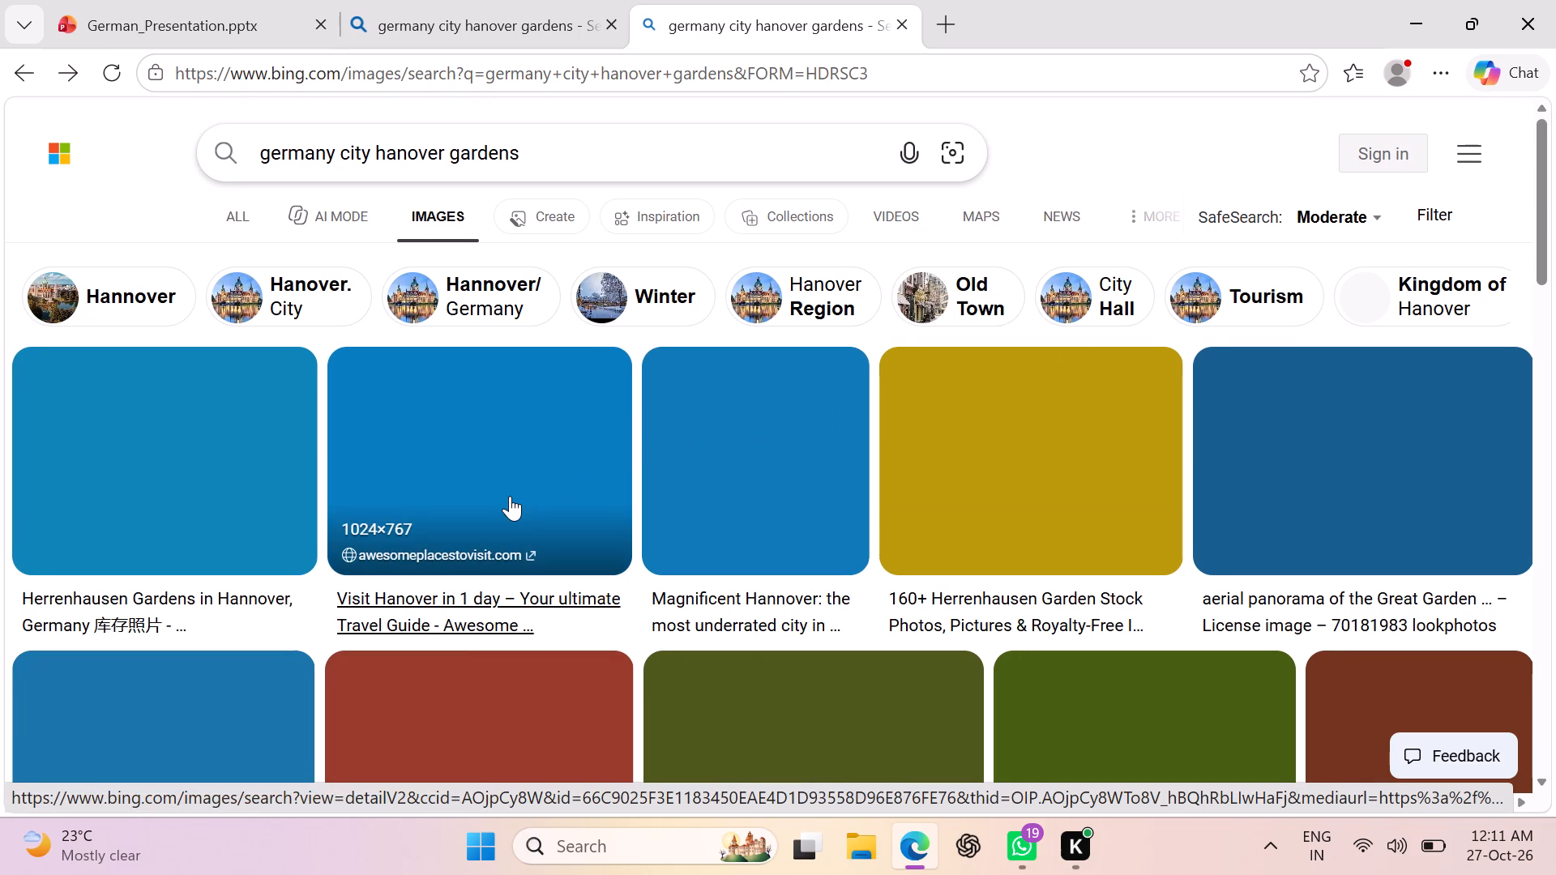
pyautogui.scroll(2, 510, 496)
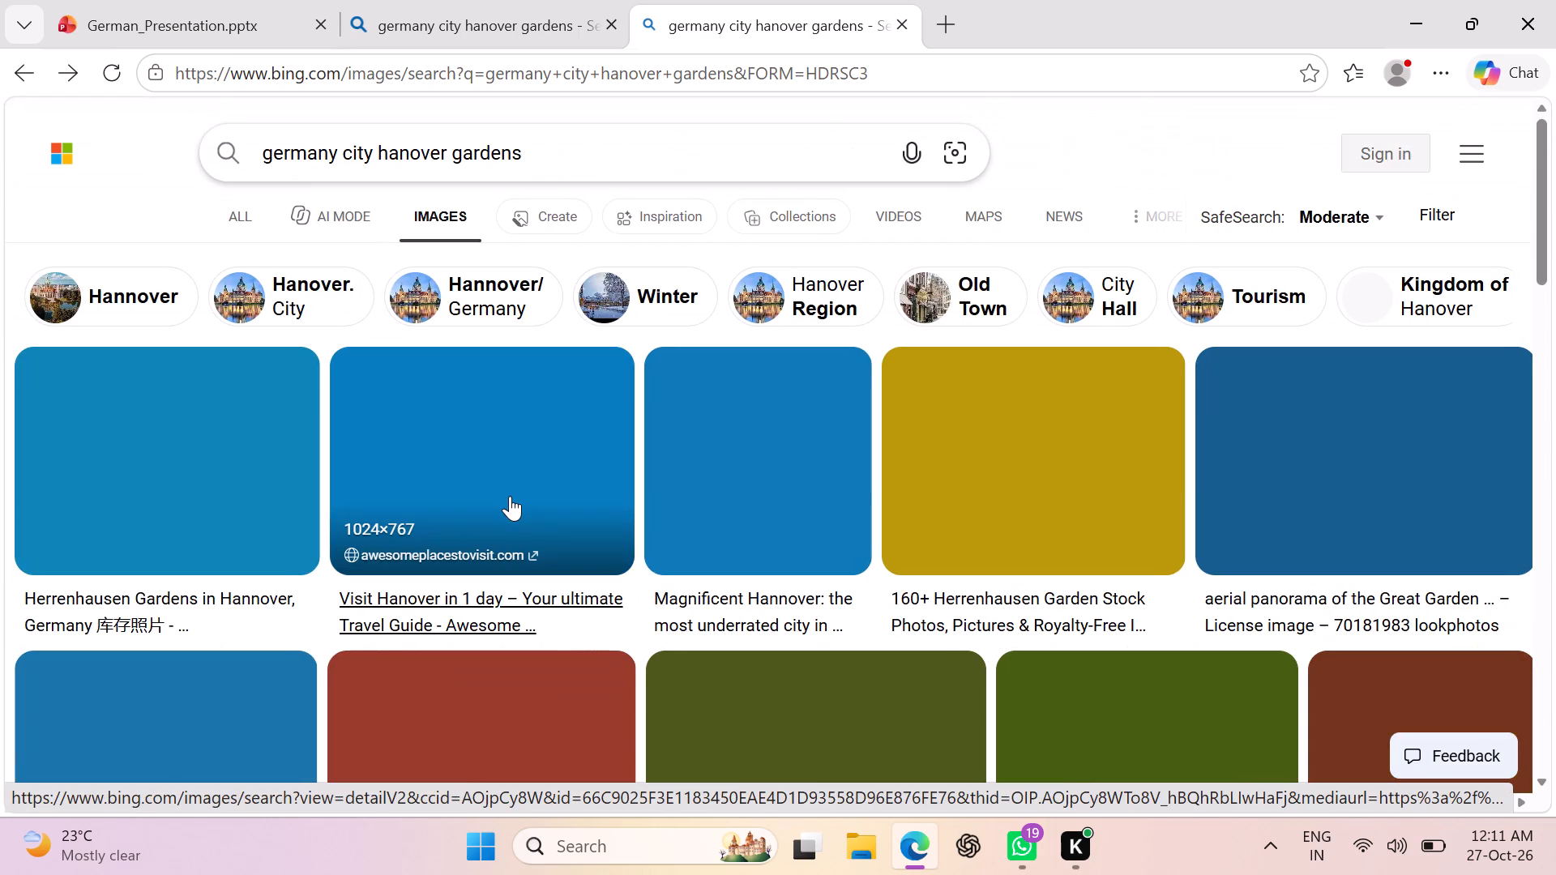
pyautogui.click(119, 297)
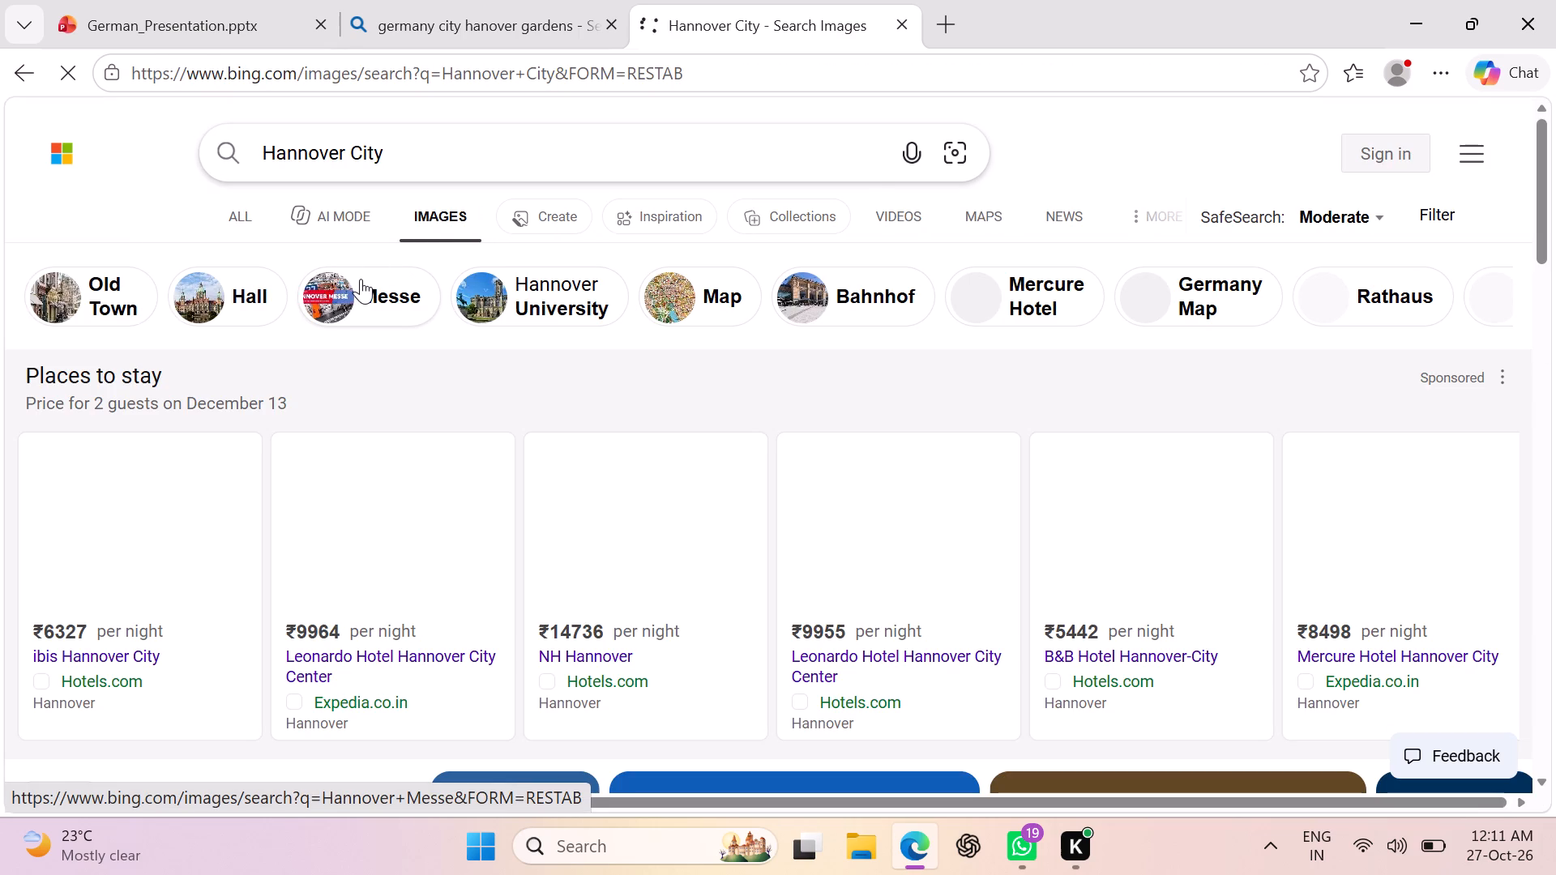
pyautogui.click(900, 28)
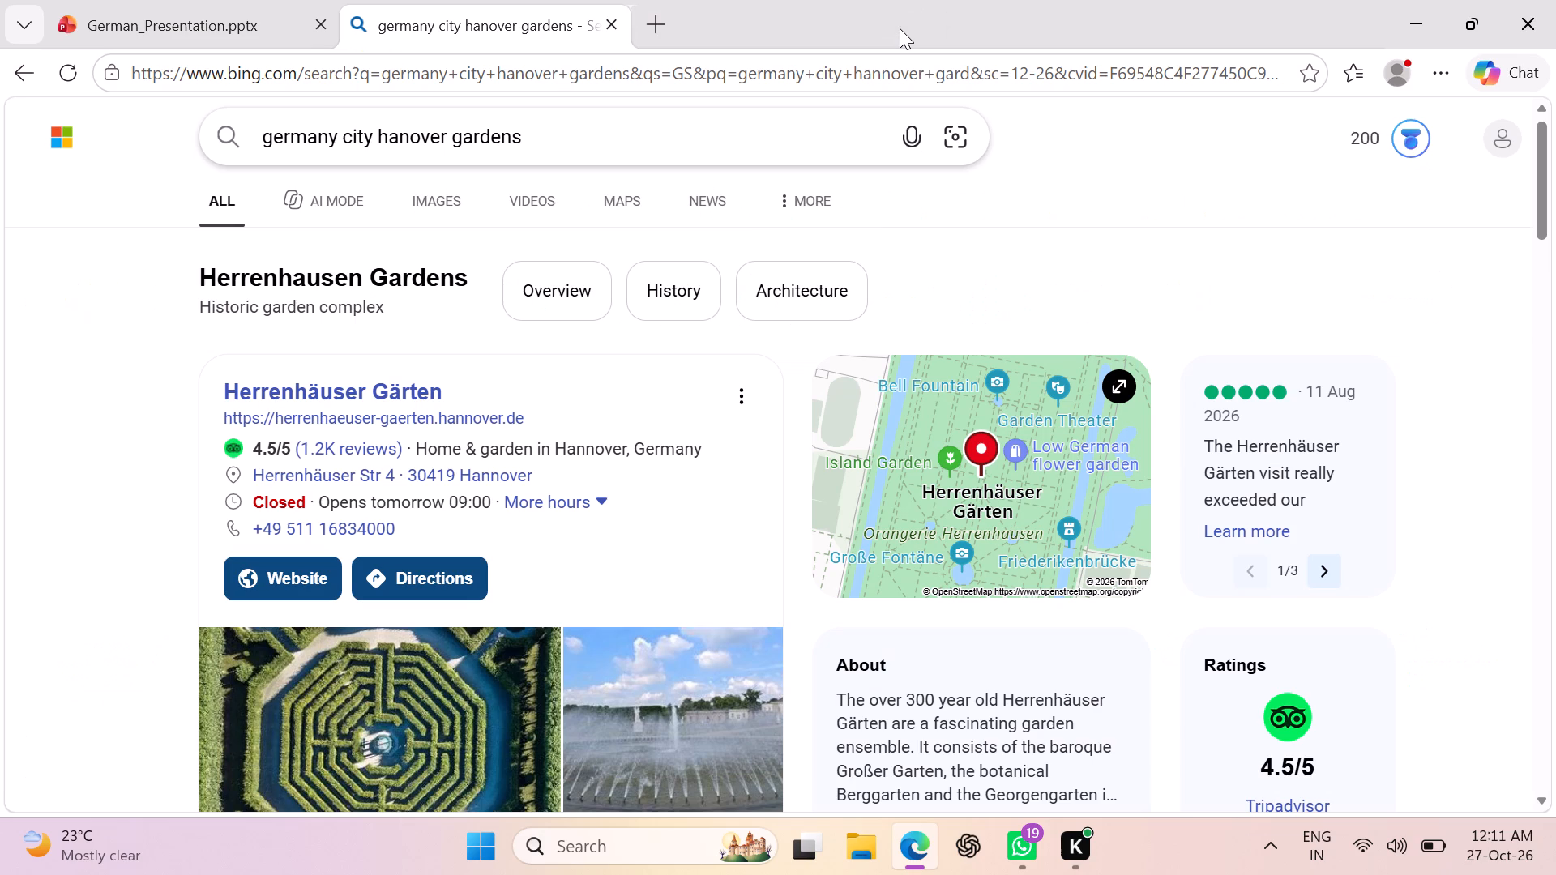
# Reopen the image results for "germany city hanover gardens" and copy the "Hanover: Royal Gardens of Herrenhausen Guided Tour" photo.
pyautogui.click(438, 198)
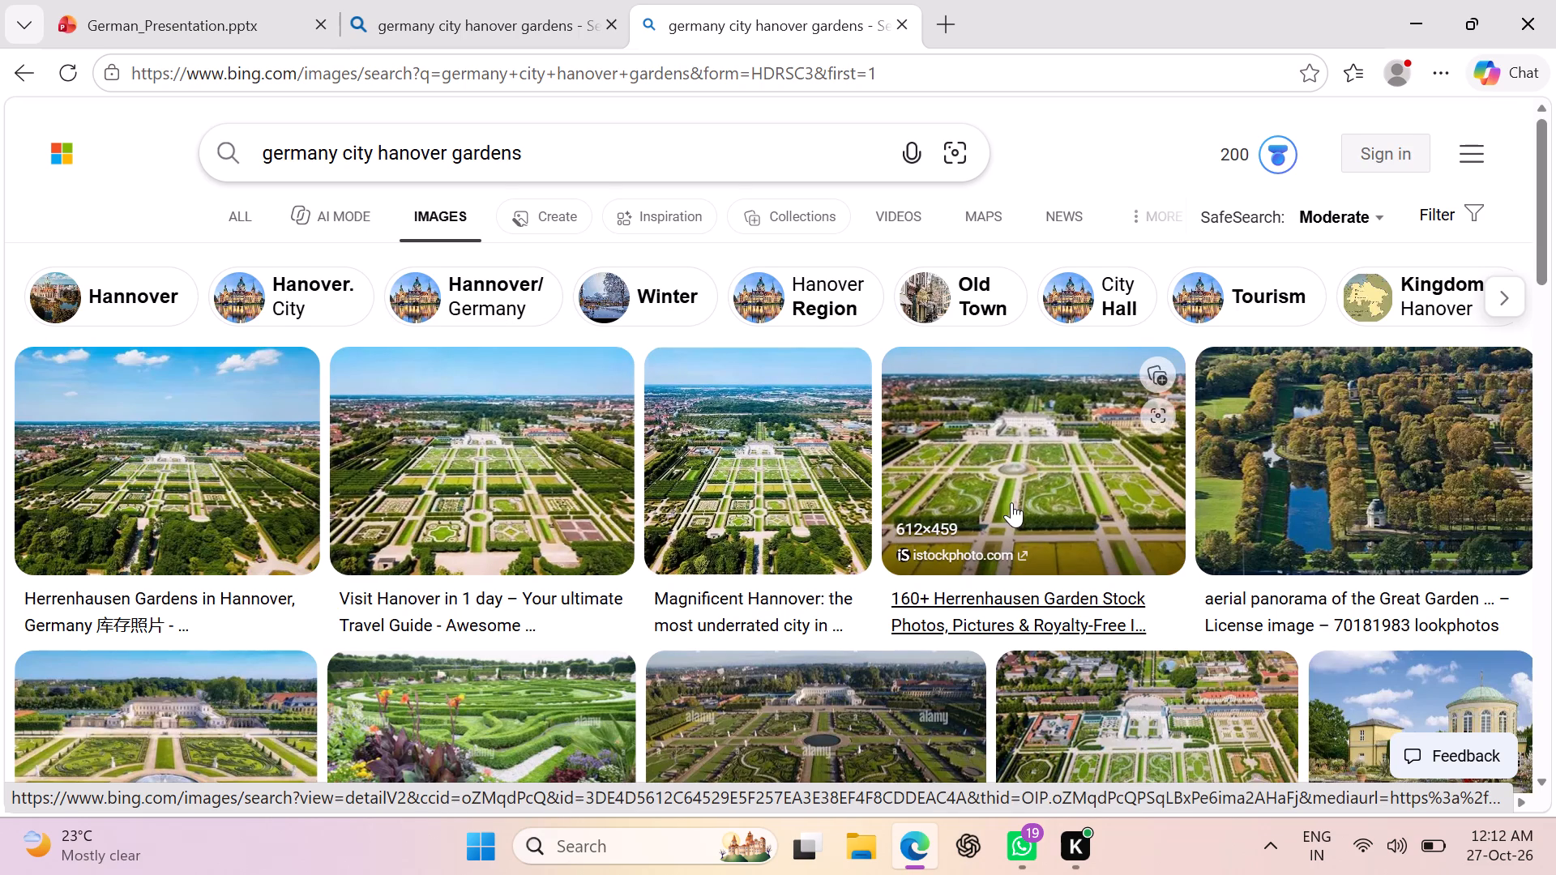
pyautogui.scroll(-2, 1011, 502)
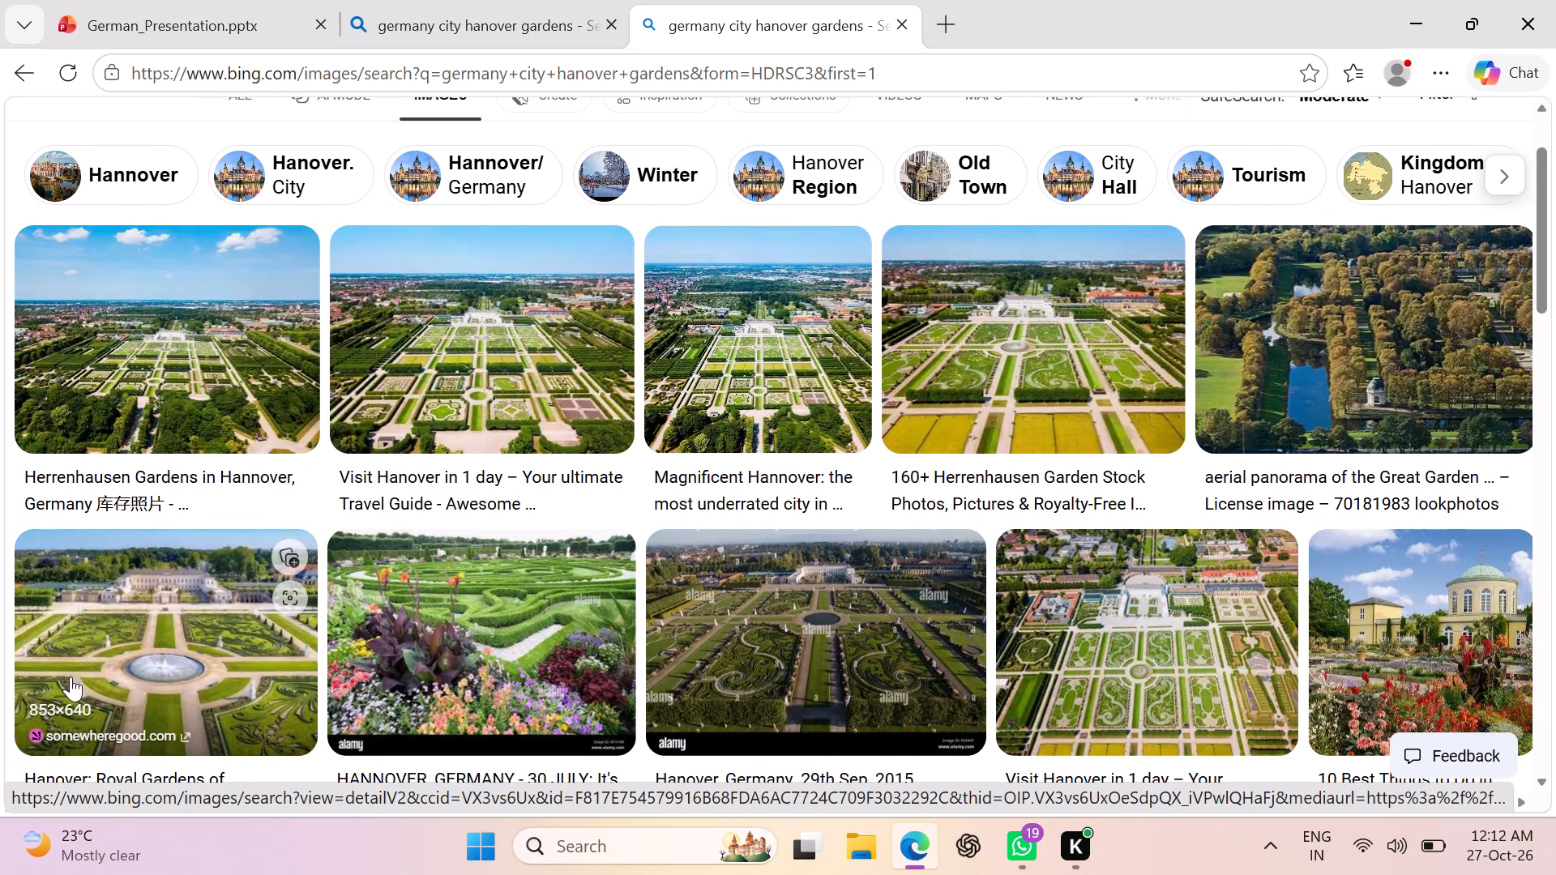
pyautogui.click(122, 658)
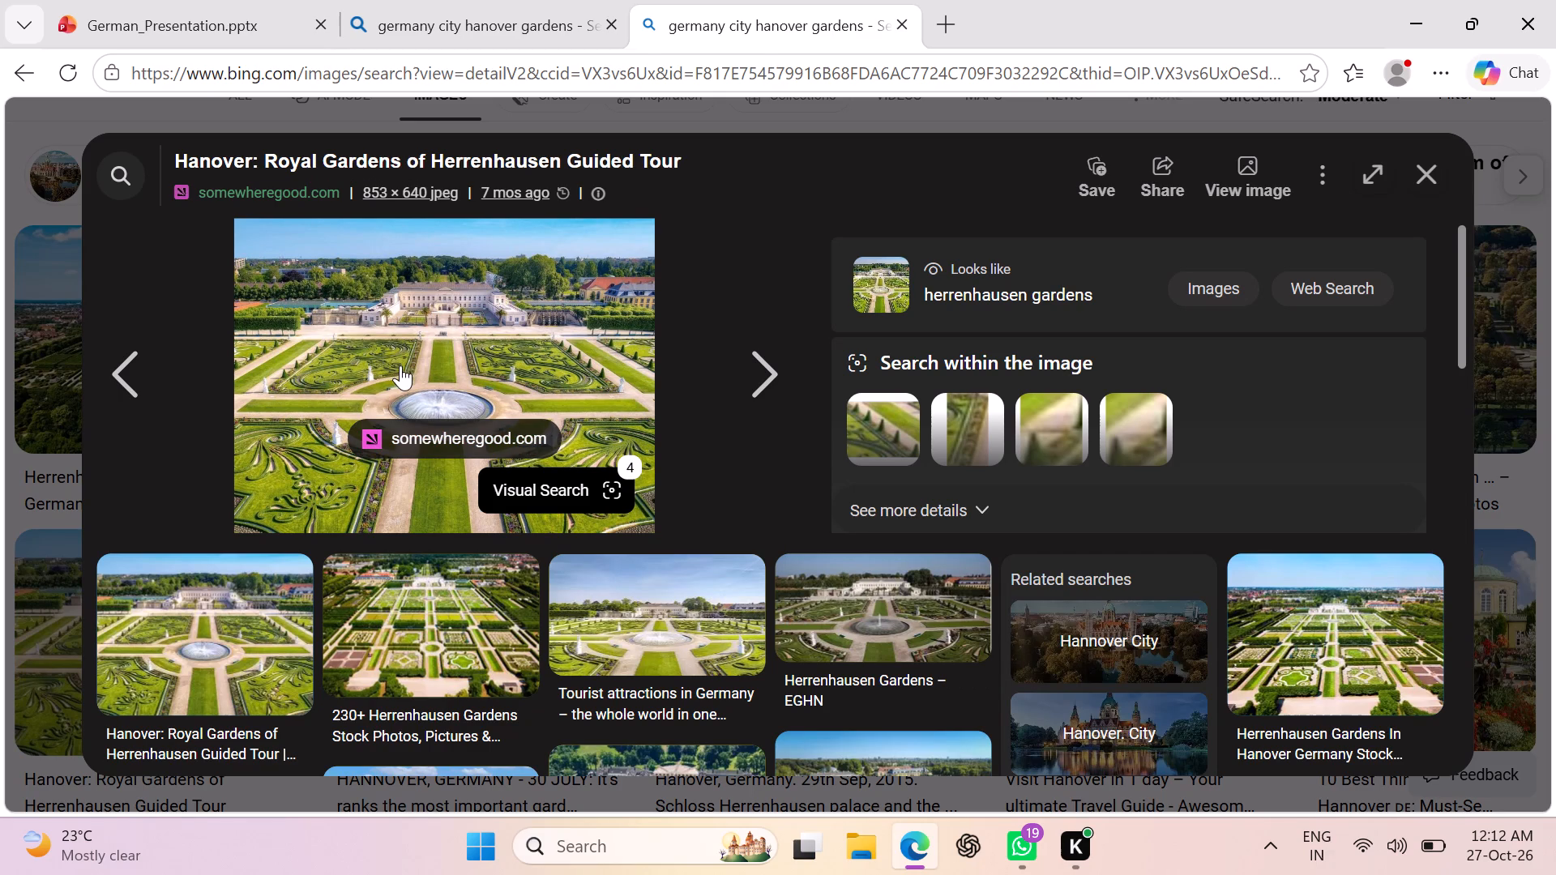
pyautogui.rightClick(400, 365)
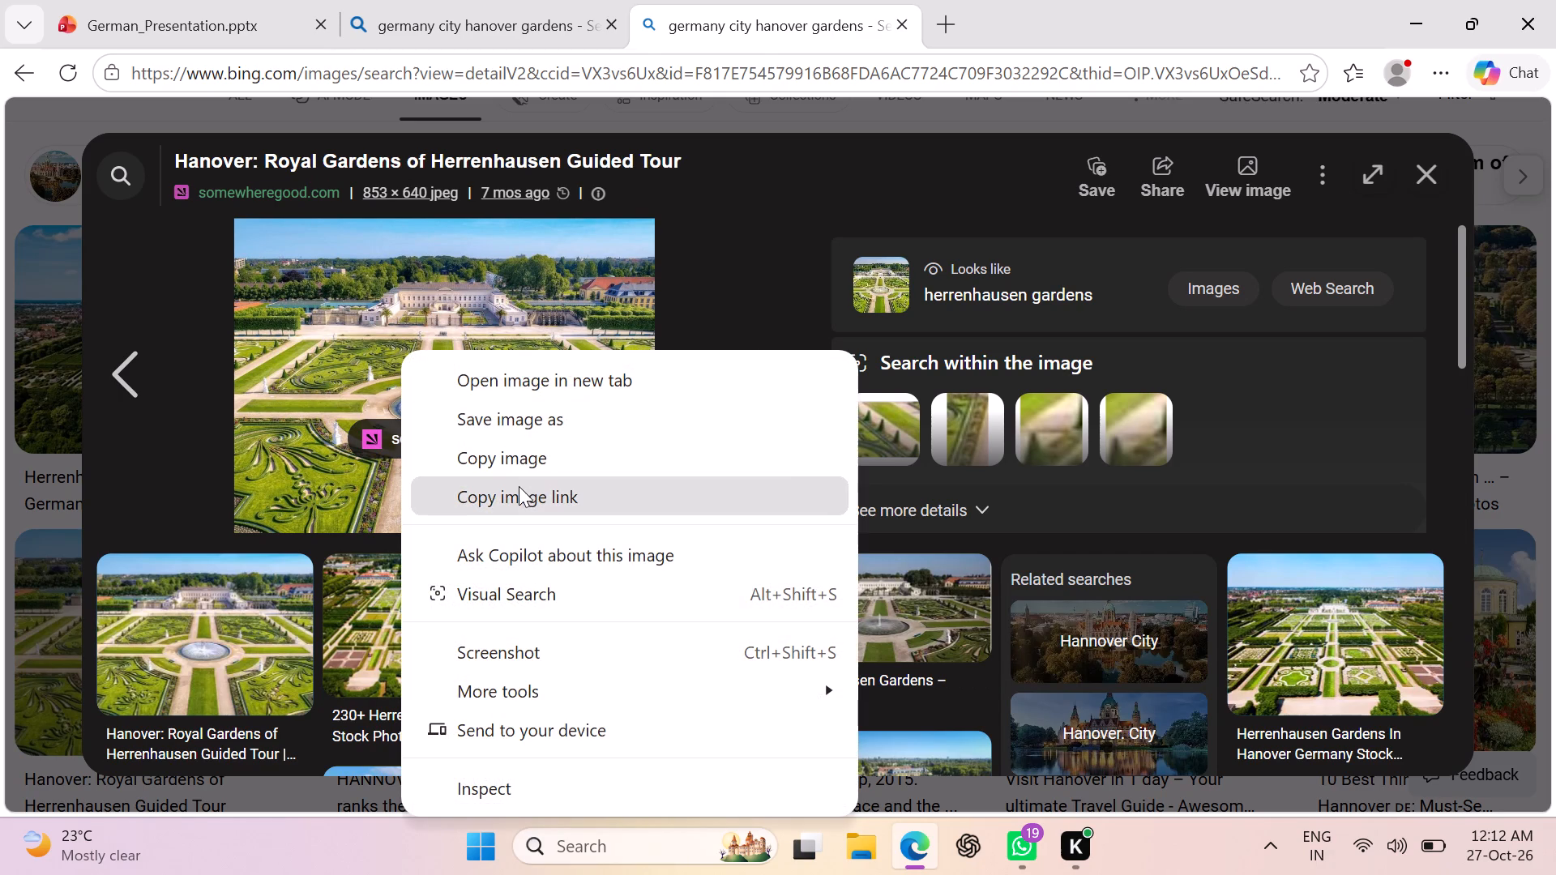
pyautogui.click(493, 459)
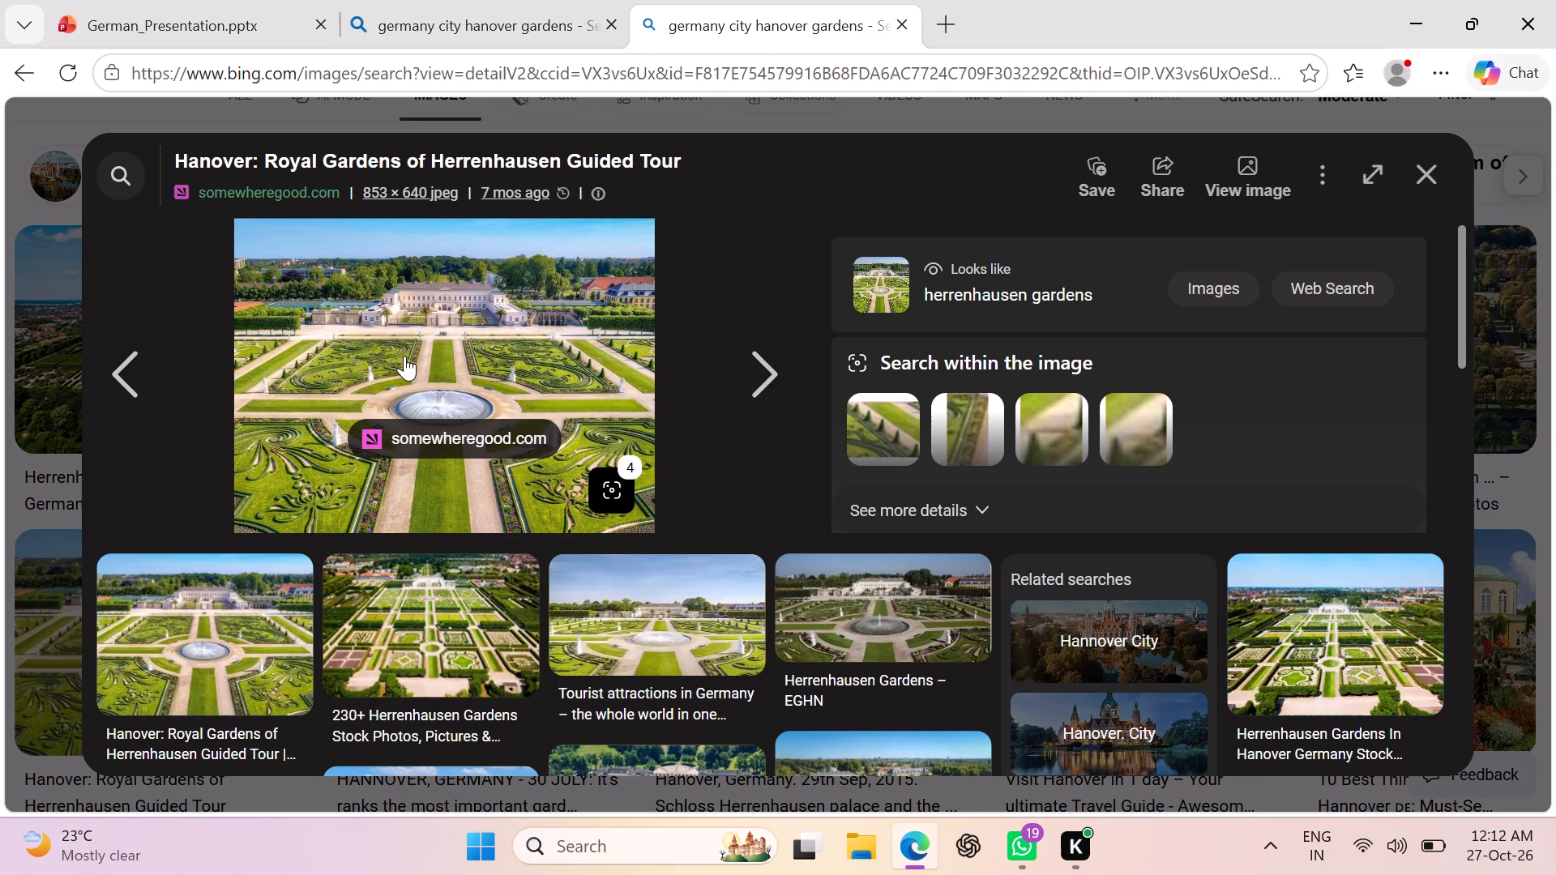
pyautogui.rightClick(404, 356)
pyautogui.click(514, 459)
# Return to the Hannover slide and shrink the bullet text box to about the width of its longest lines.
pyautogui.click(241, 37)
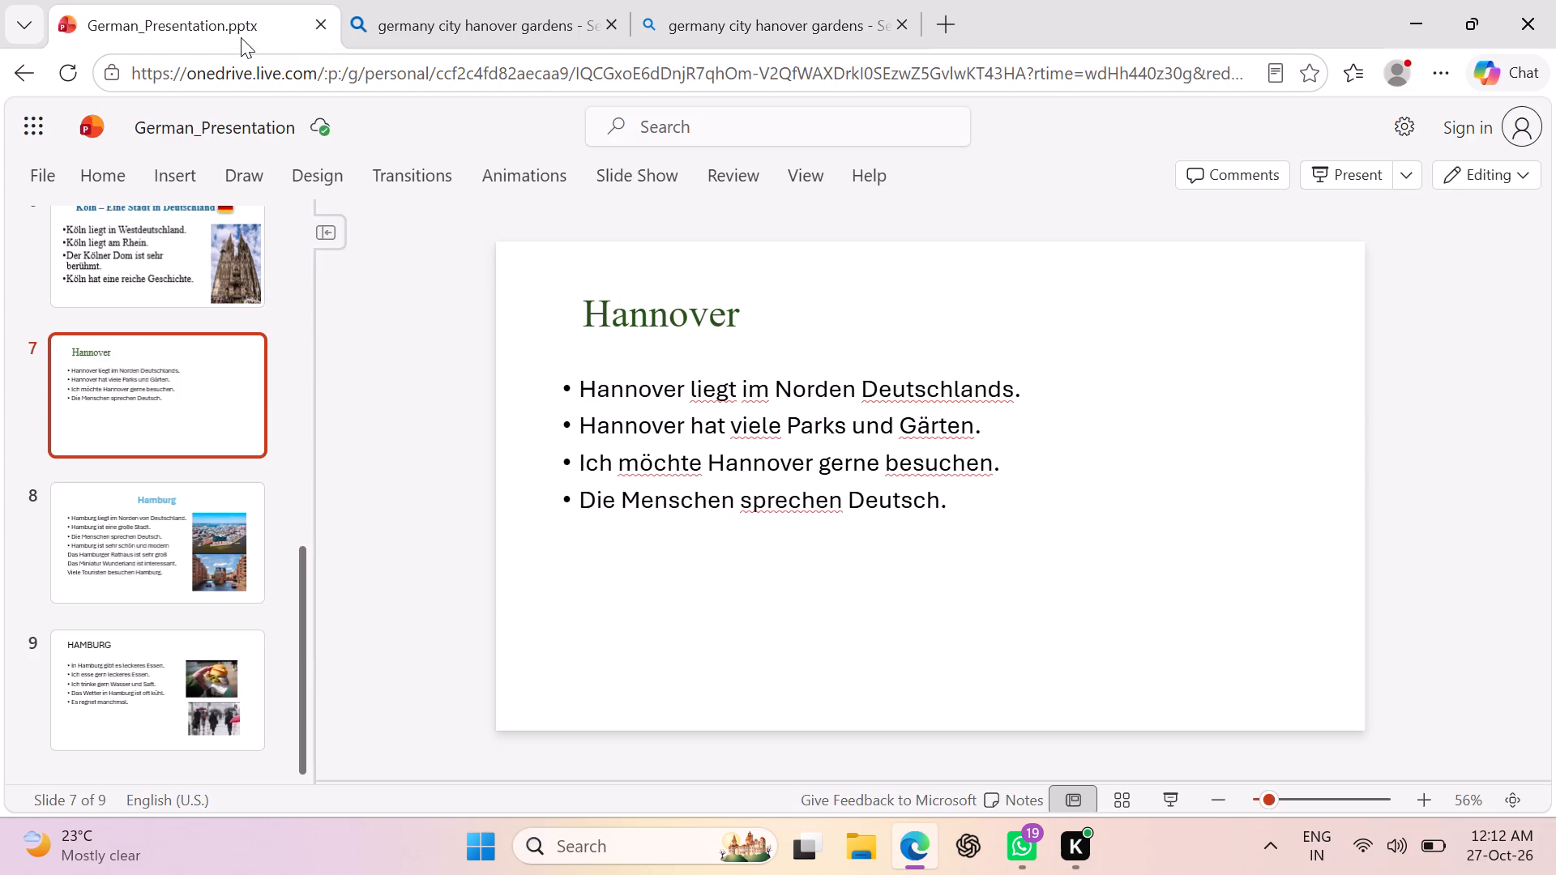
pyautogui.click(762, 548)
pyautogui.click(1069, 536)
pyautogui.click(931, 449)
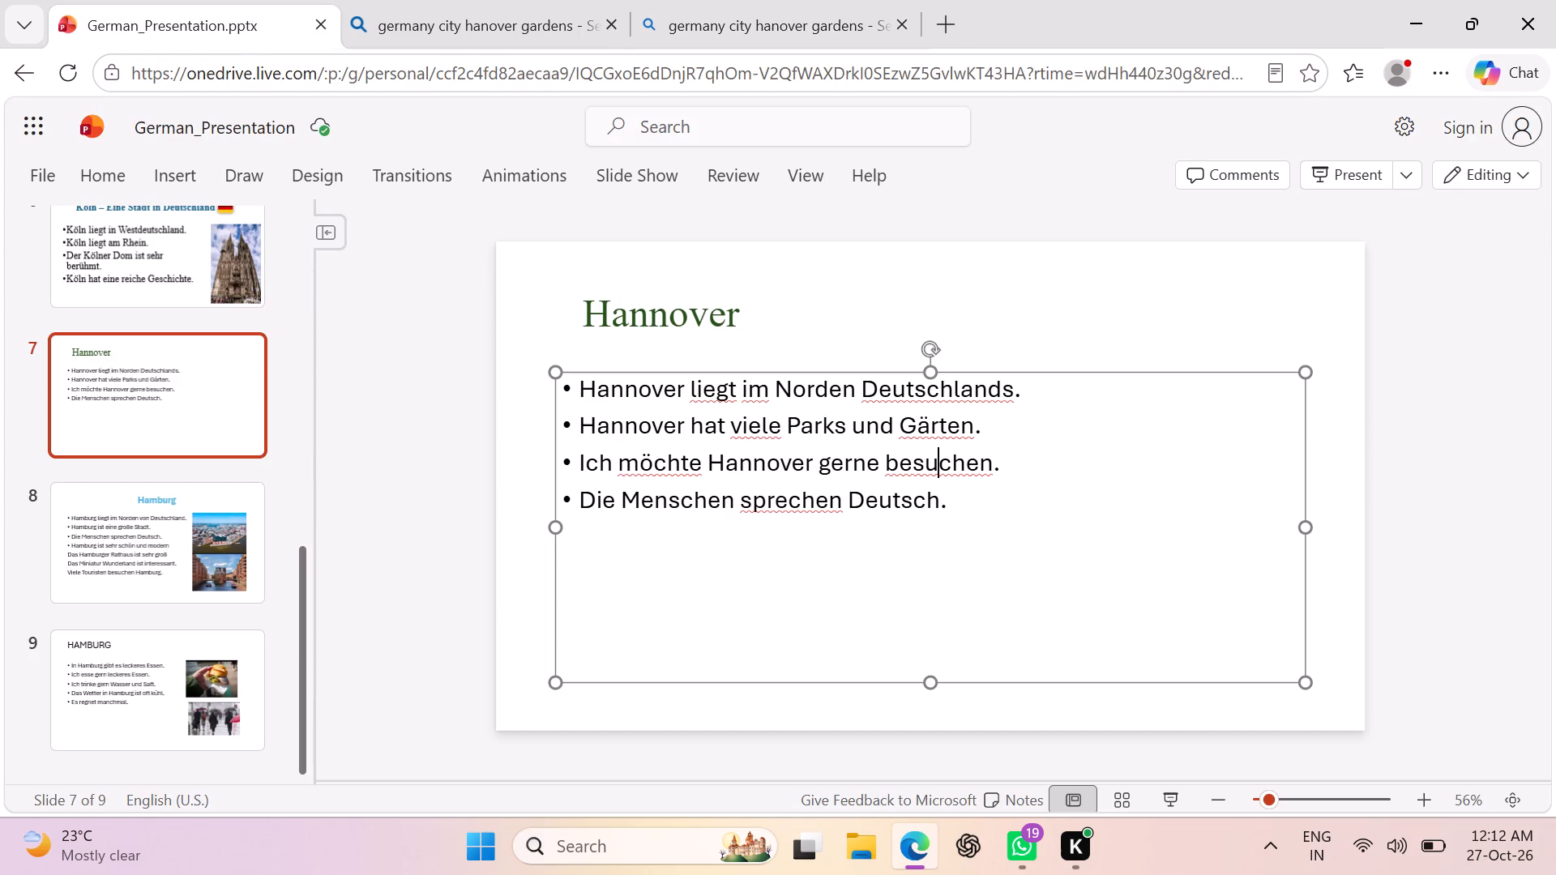
pyautogui.moveTo(1306, 683); pyautogui.dragTo(1233, 633)
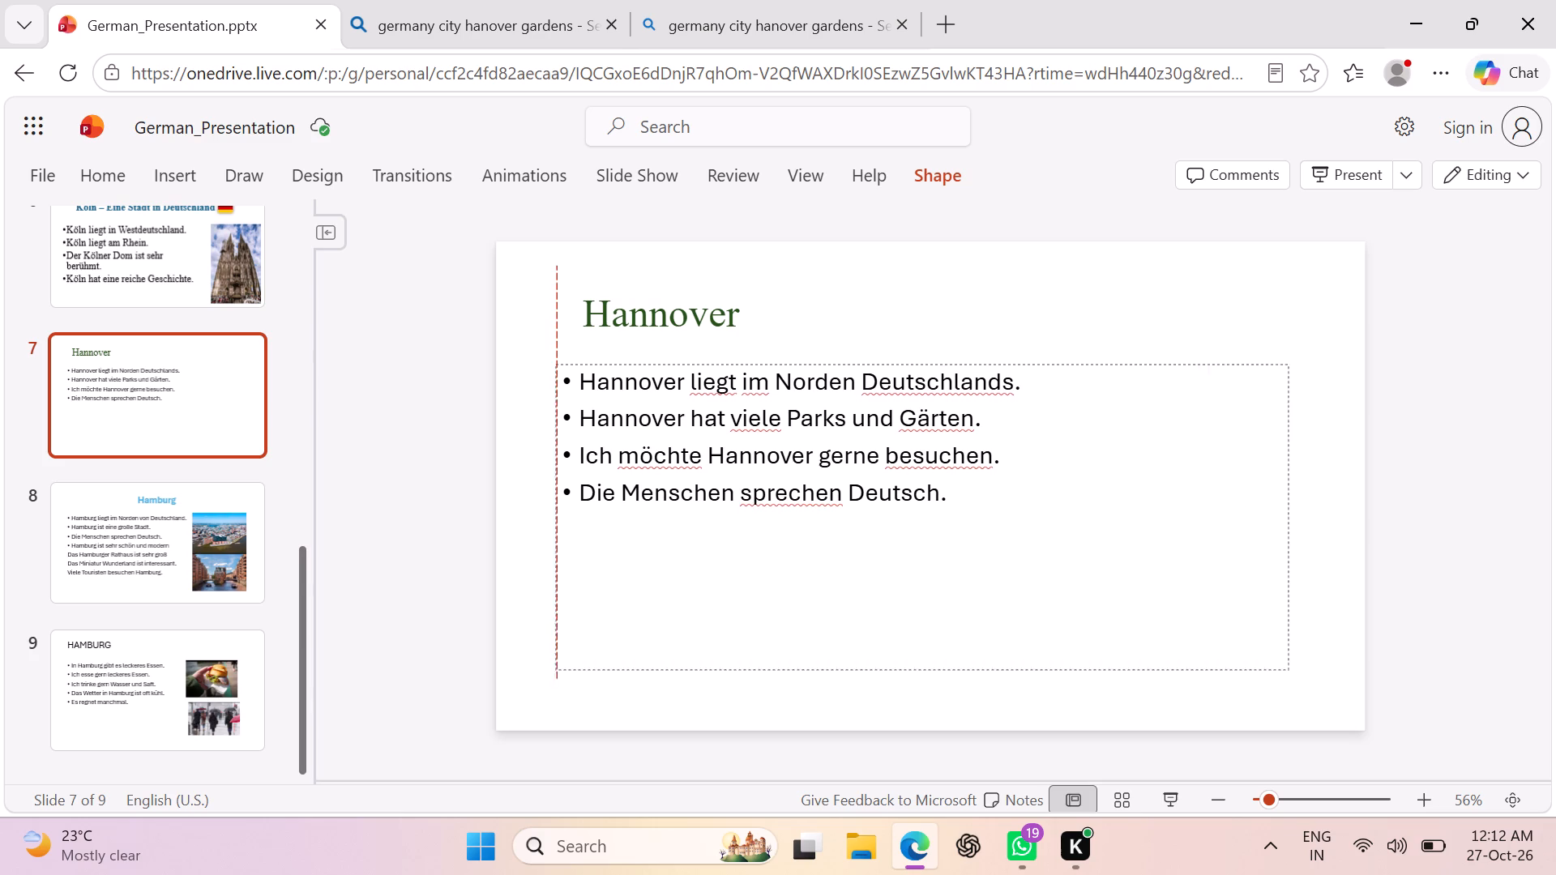
pyautogui.moveTo(1233, 633); pyautogui.dragTo(1015, 527)
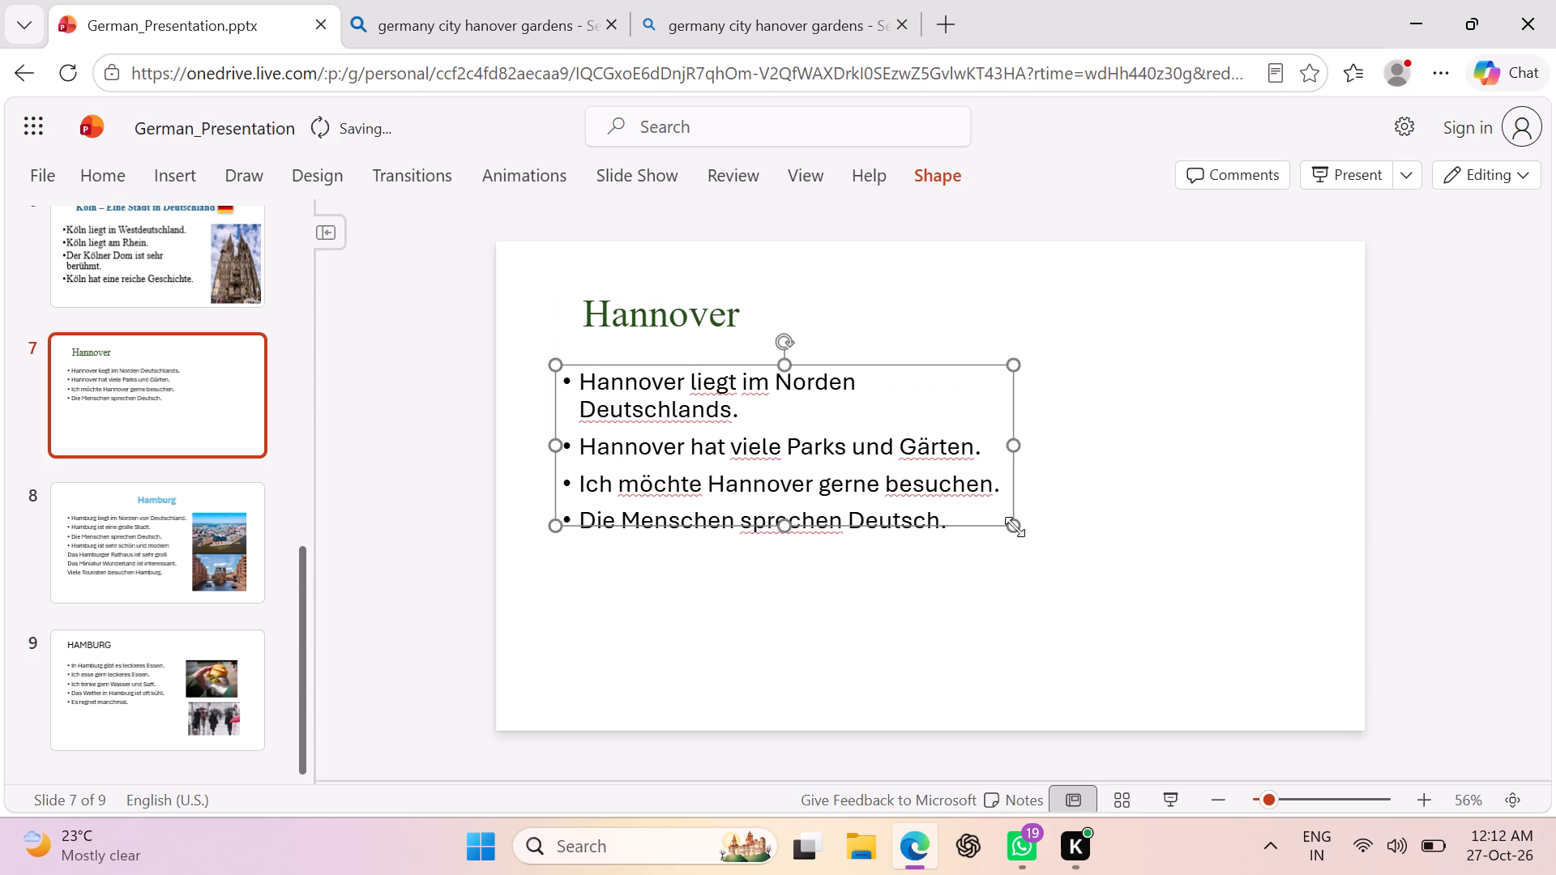
pyautogui.click(1175, 591)
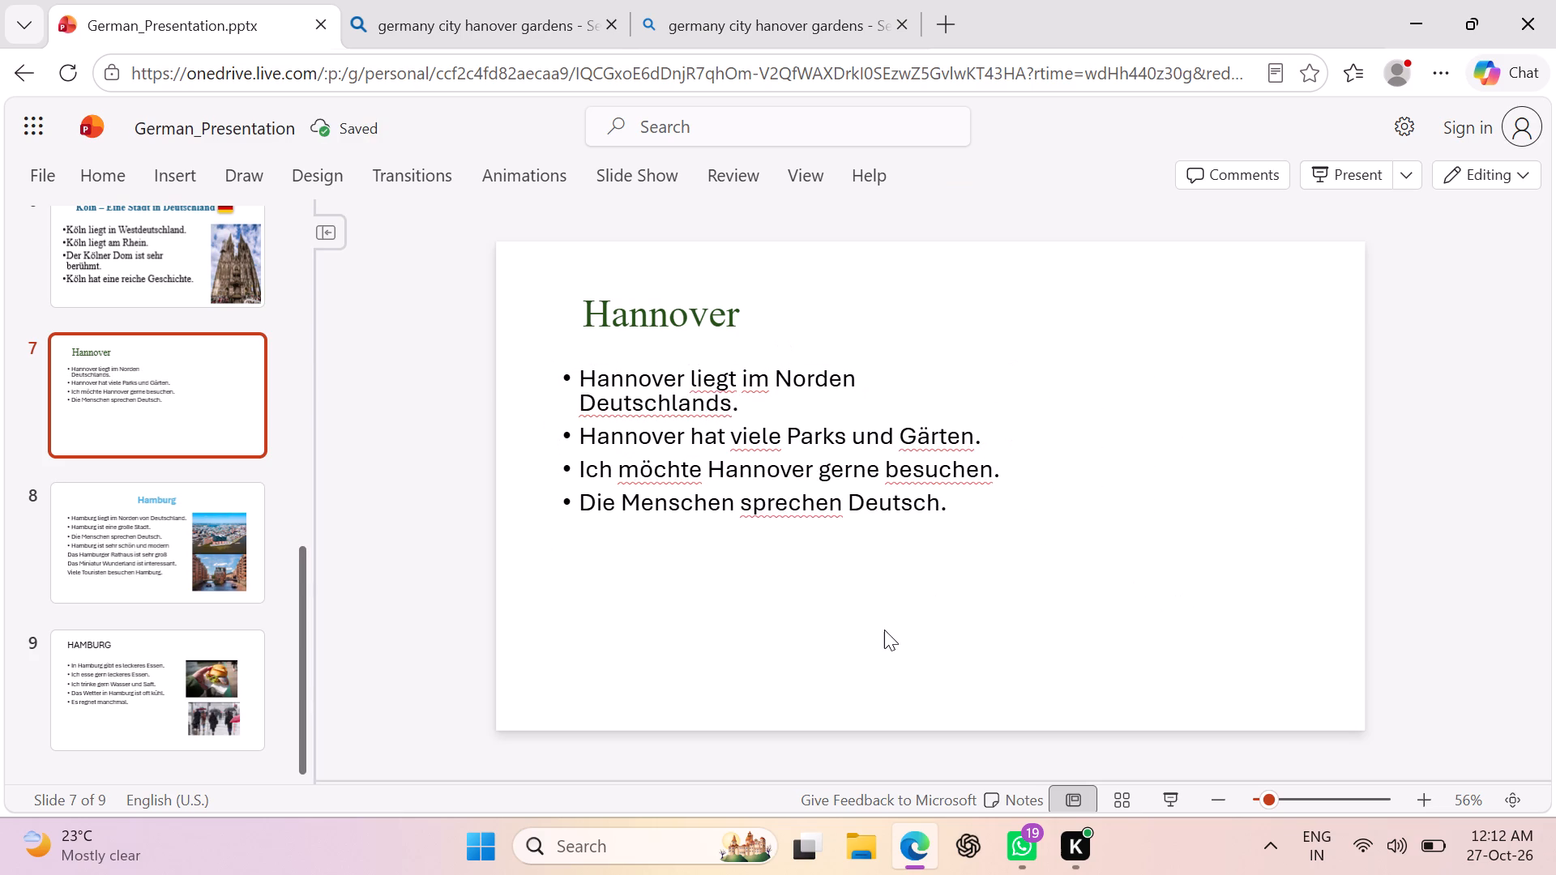
# Paste the copied Herrenhausen garden photo on the Hannover slide and place it below the bullets near the lower-left corner.
pyautogui.click(884, 630)
pyautogui.click(1100, 456)
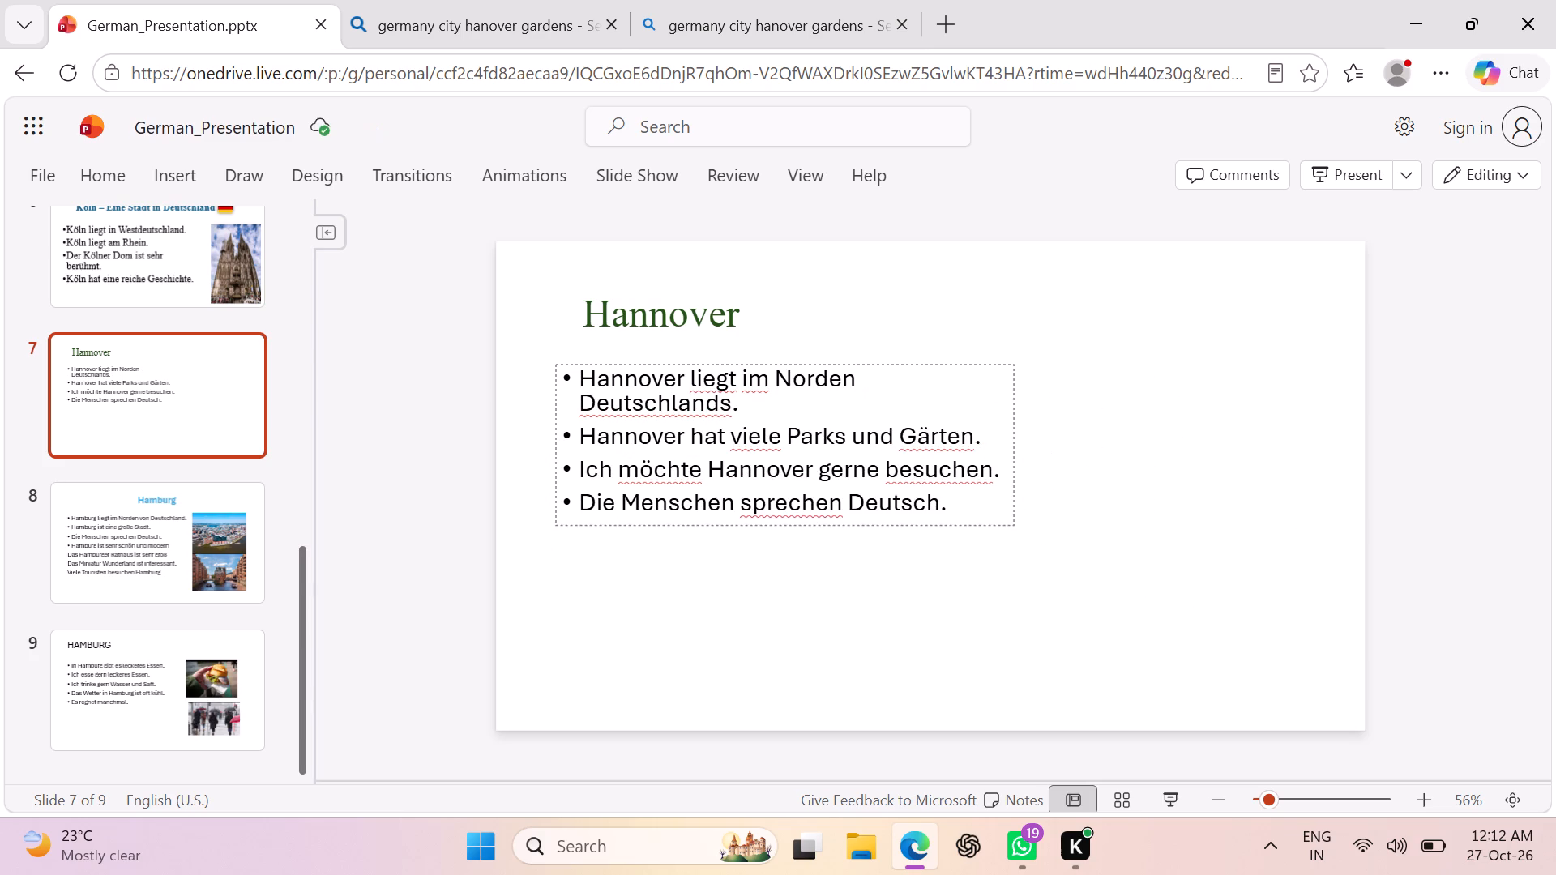
pyautogui.moveTo(972, 449); pyautogui.dragTo(1057, 453)
pyautogui.click(1057, 453)
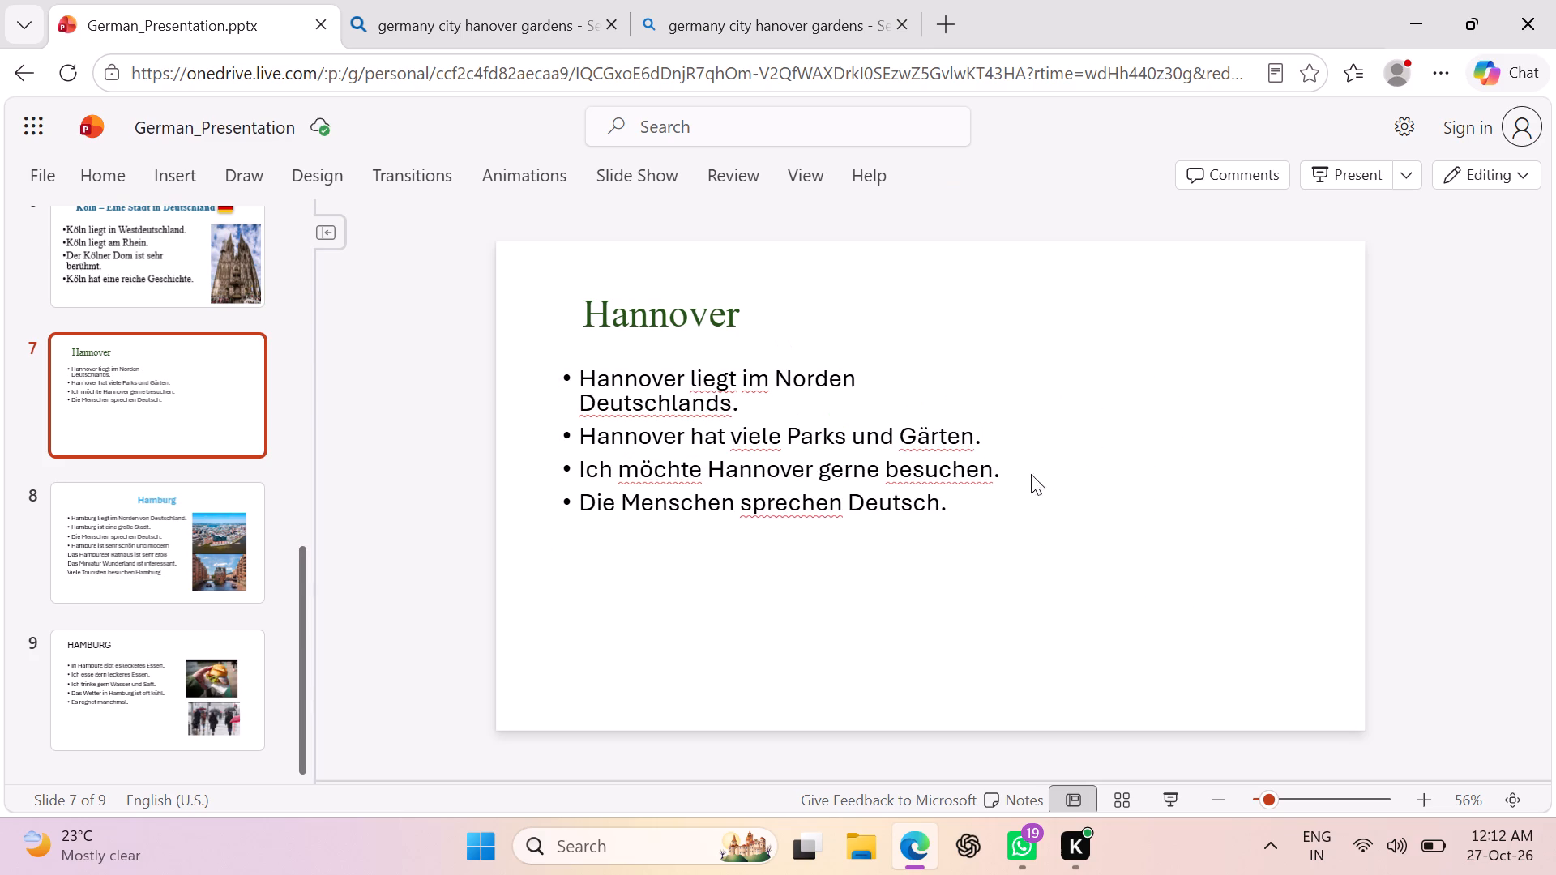
pyautogui.click(904, 592)
pyautogui.hotkey('ctrl', 'v')
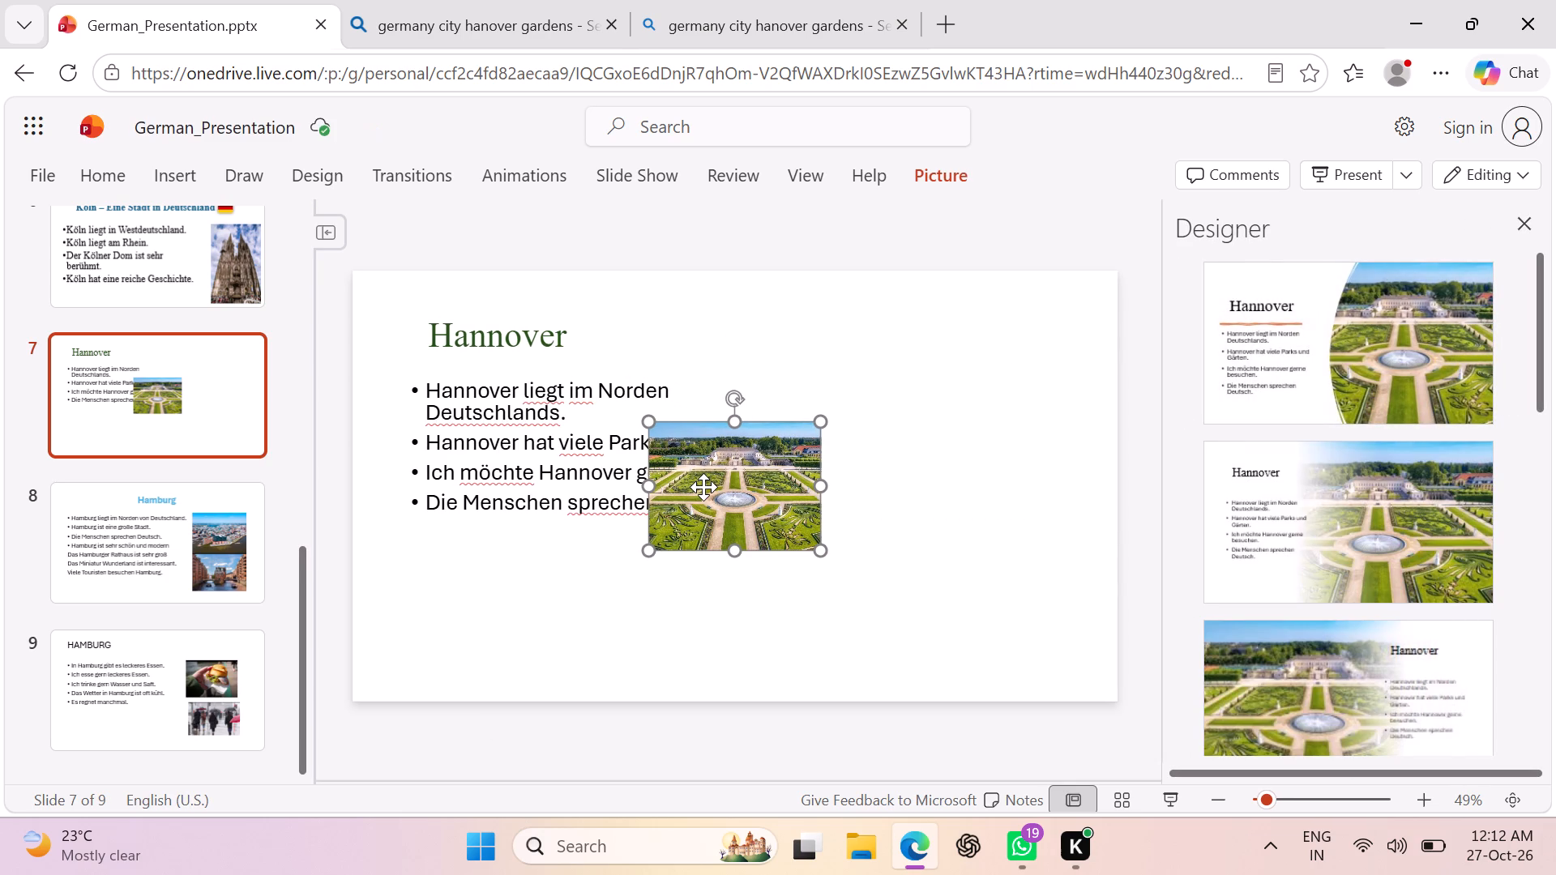
pyautogui.moveTo(703, 487); pyautogui.dragTo(797, 606)
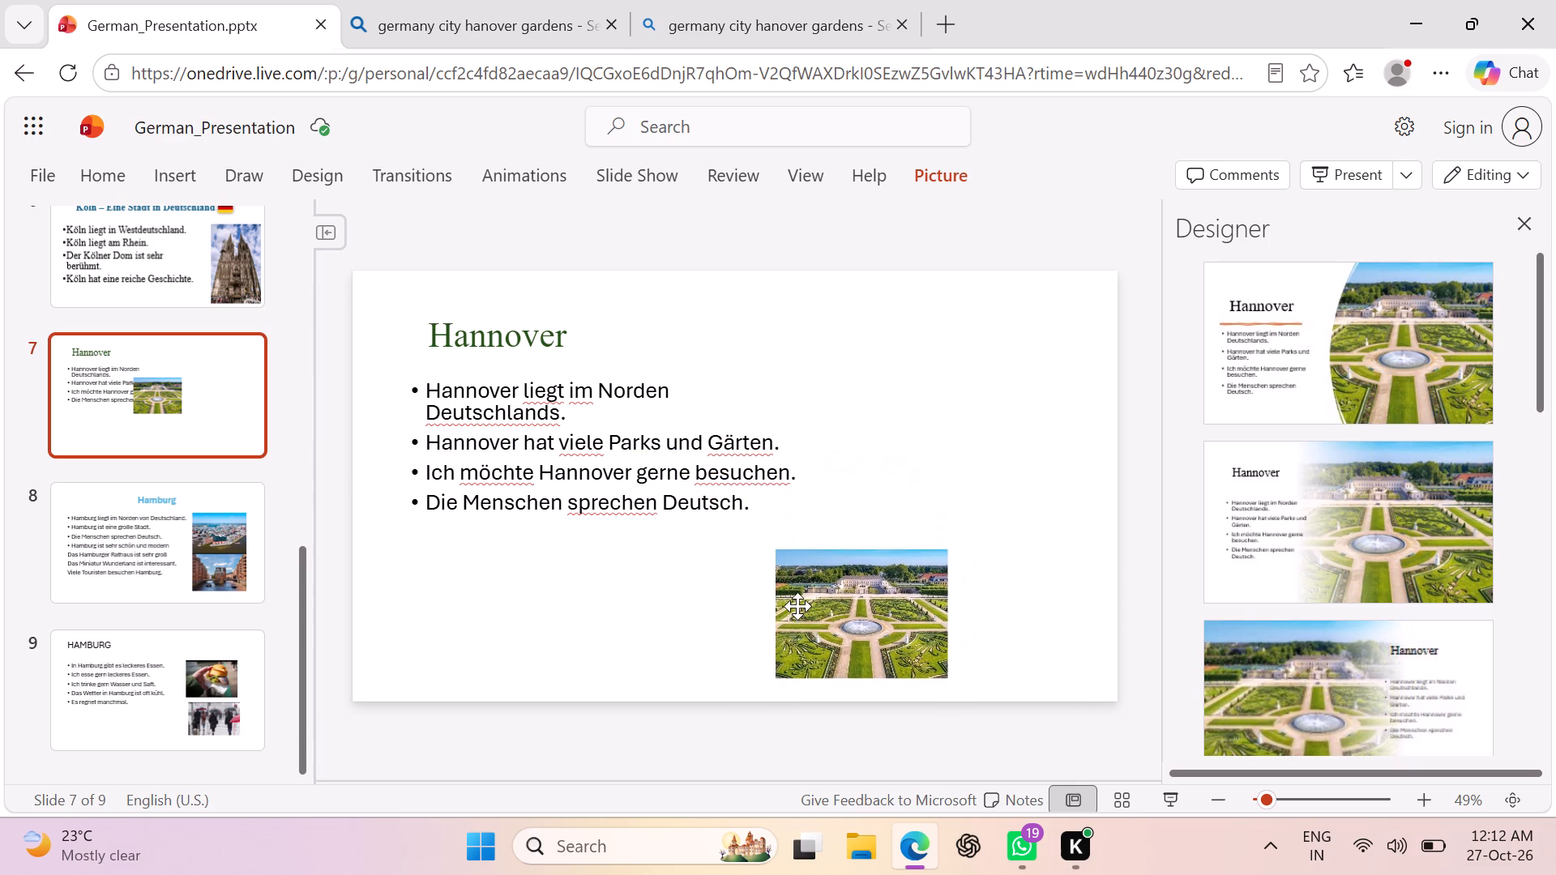
pyautogui.moveTo(797, 606); pyautogui.dragTo(432, 630)
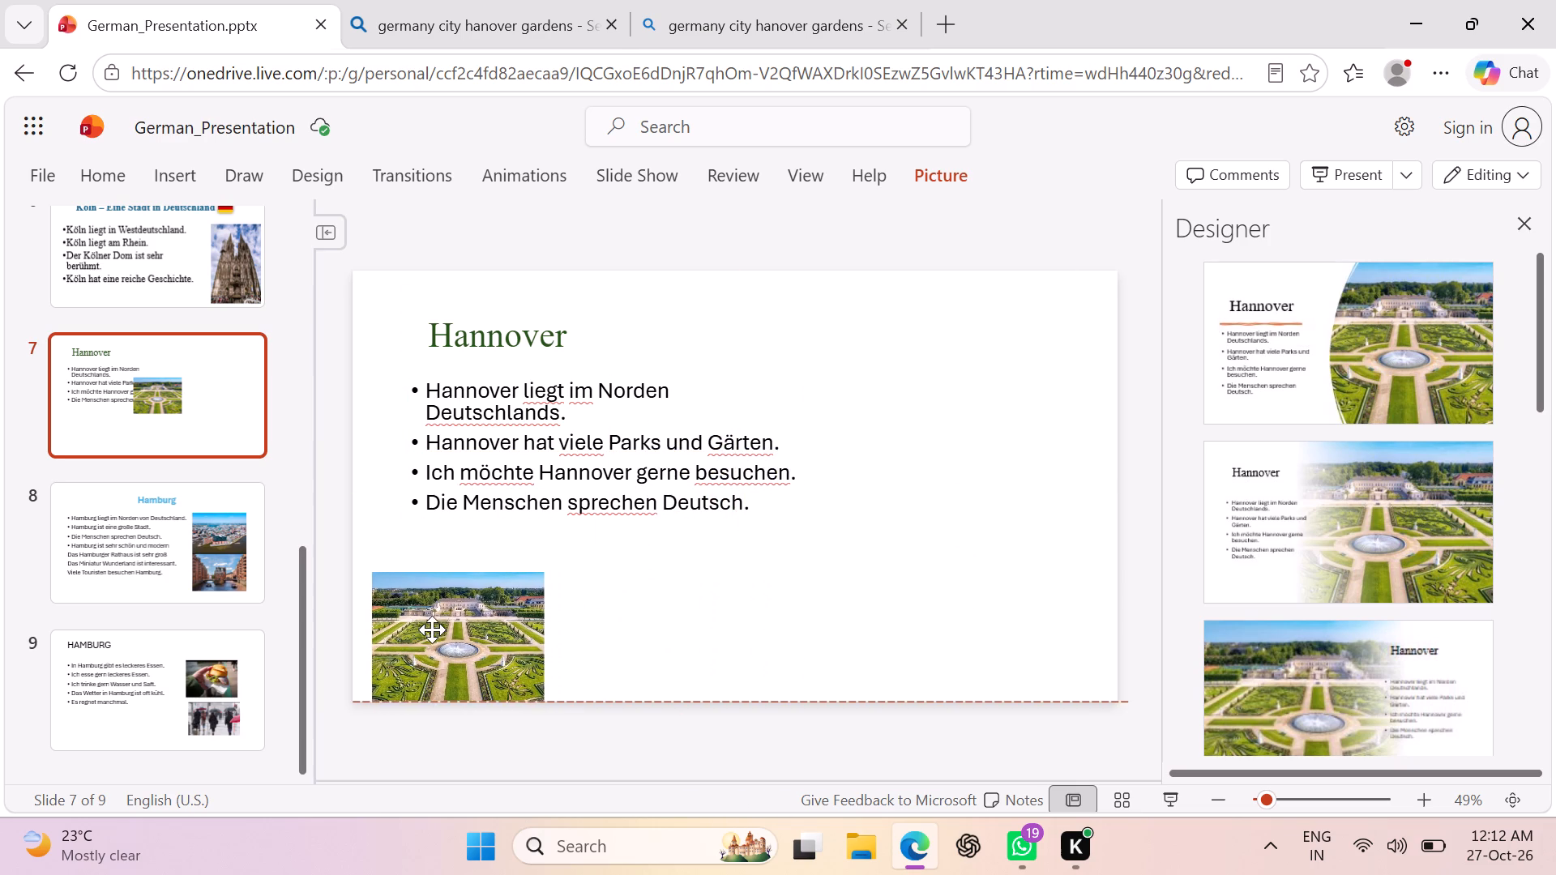
pyautogui.moveTo(432, 630); pyautogui.dragTo(445, 611)
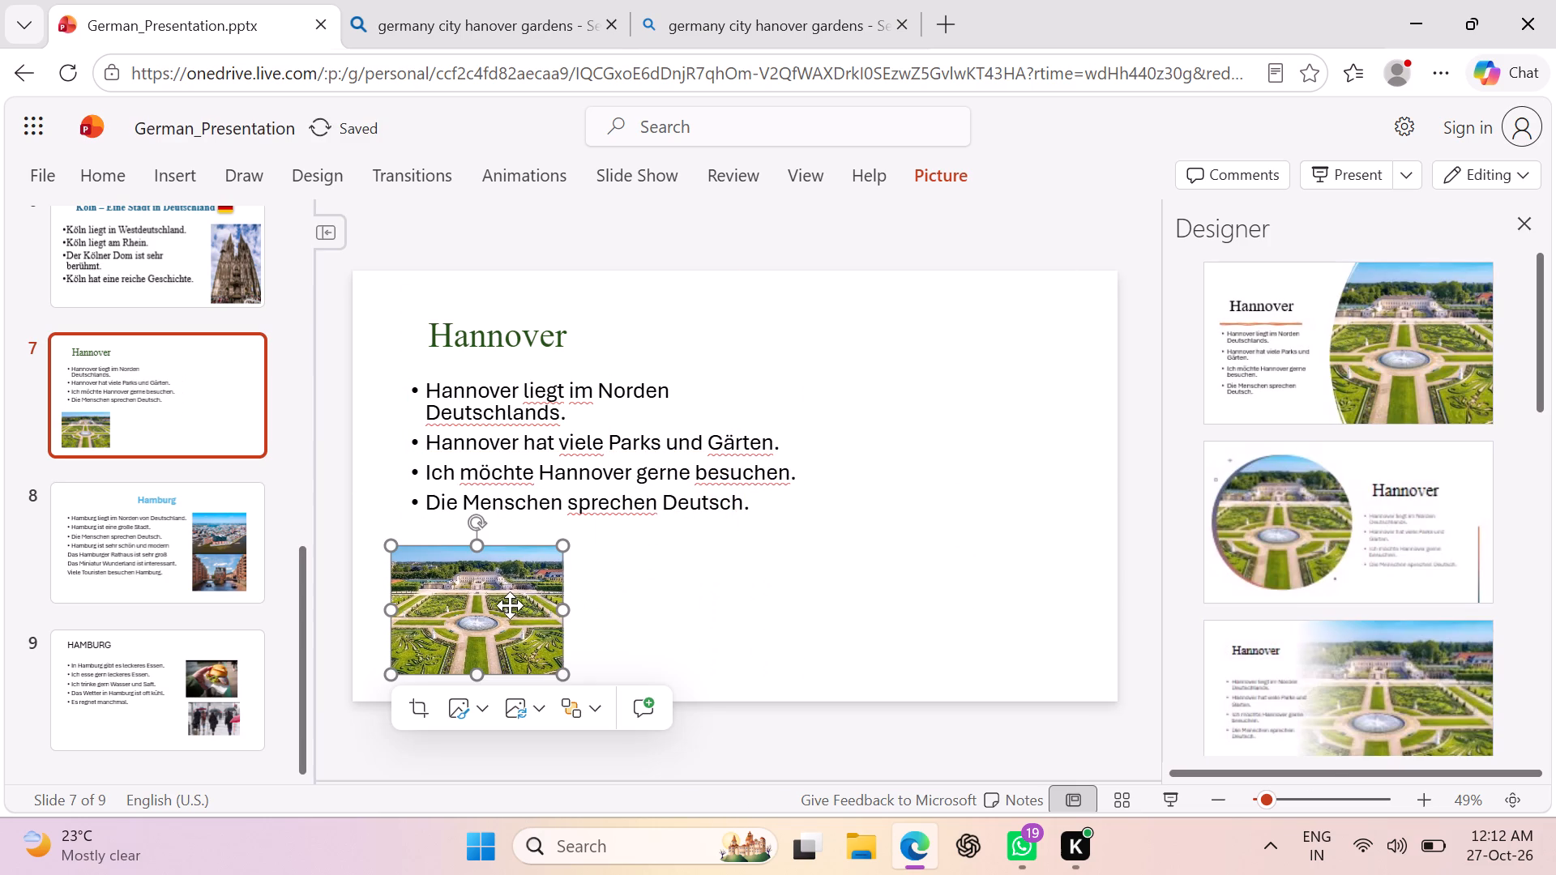
pyautogui.moveTo(564, 614); pyautogui.dragTo(588, 615)
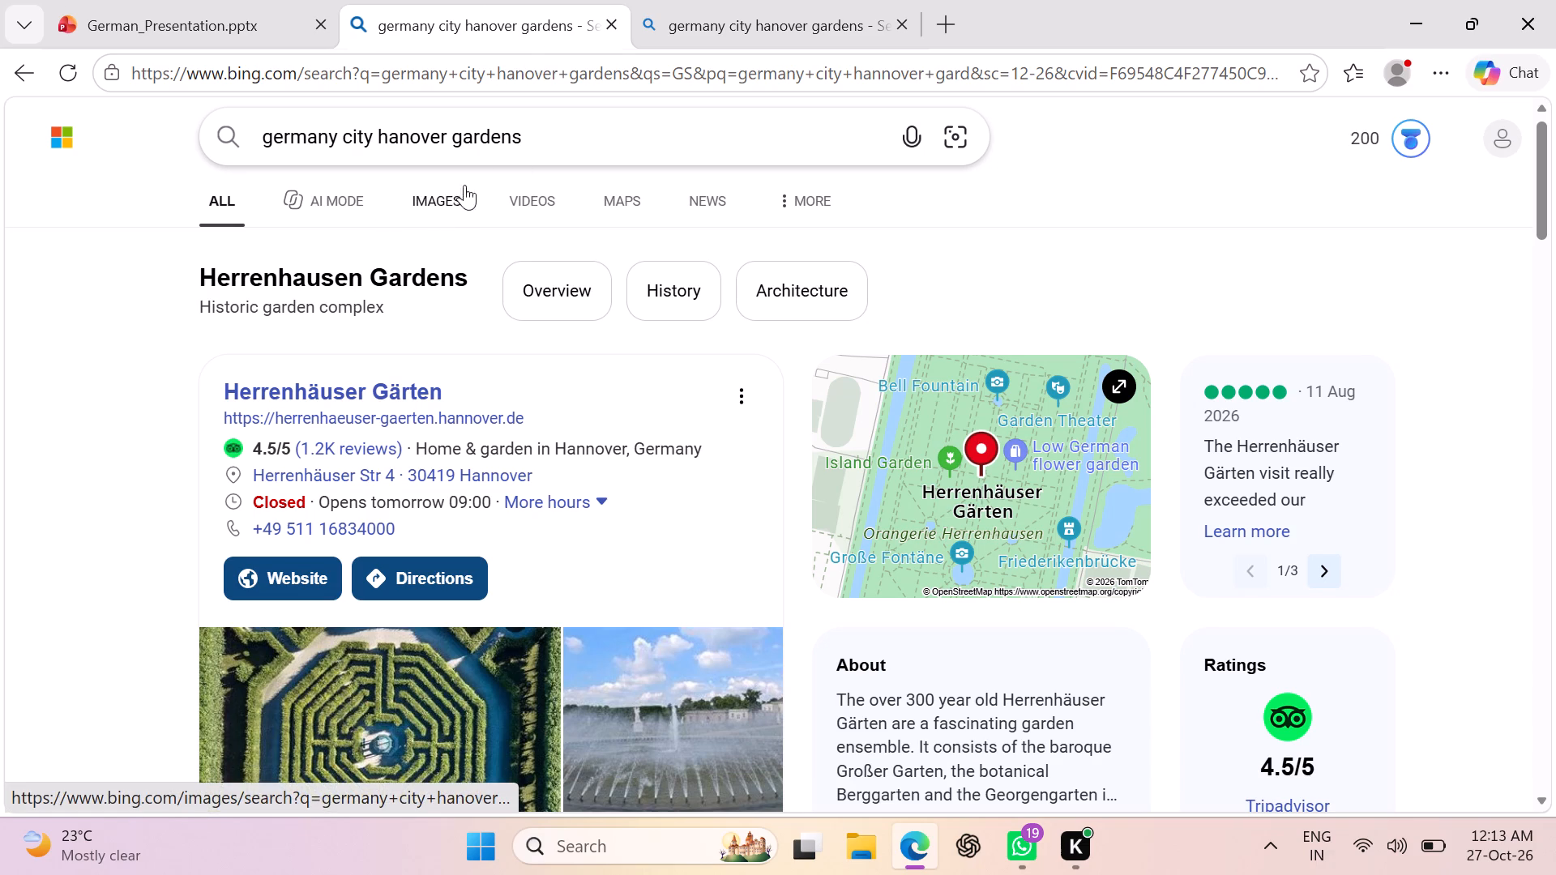
pyautogui.click(538, 139)
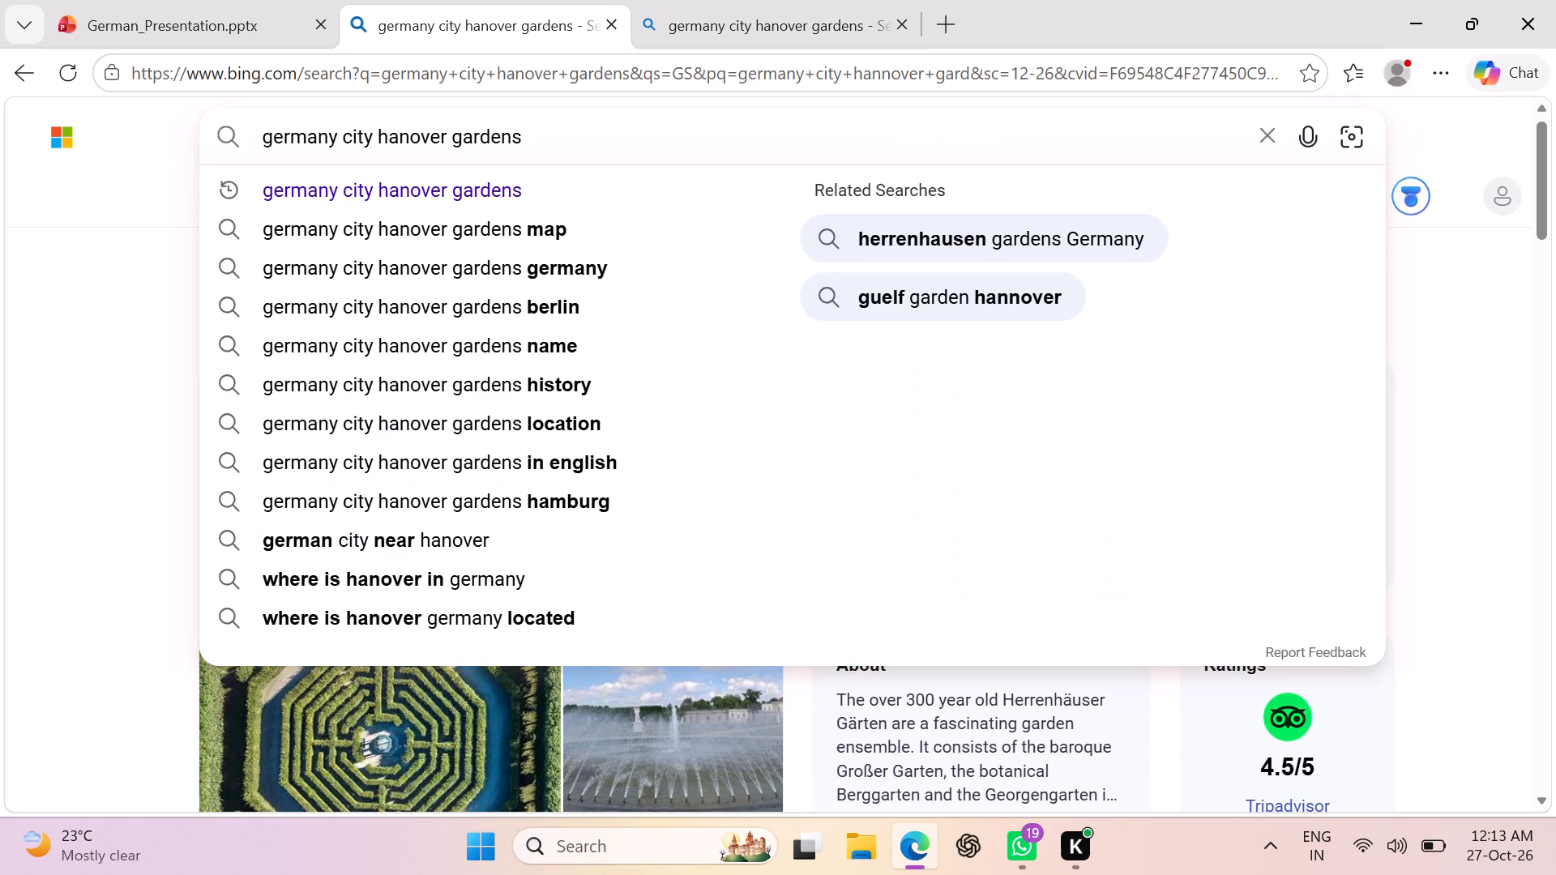
pyautogui.press('BackSpace')
pyautogui.press('BackSpace')
pyautogui.press('BackSpace')
pyautogui.press('BackSpace')
pyautogui.press('BackSpace')
pyautogui.press('BackSpace')
pyautogui.press('BackSpace')
pyautogui.press('Return')
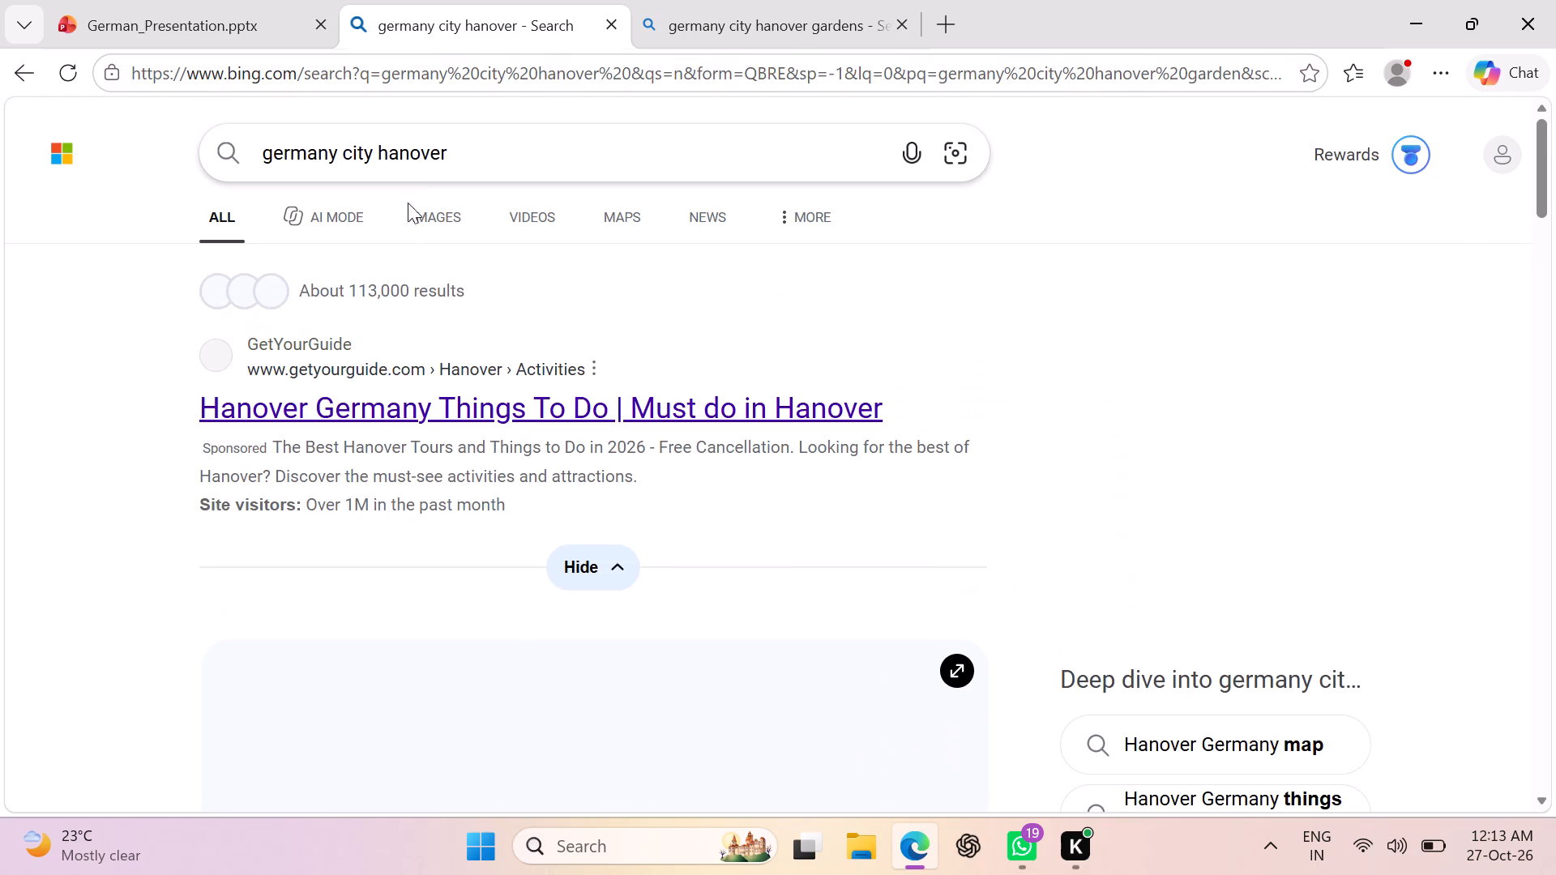
pyautogui.click(438, 217)
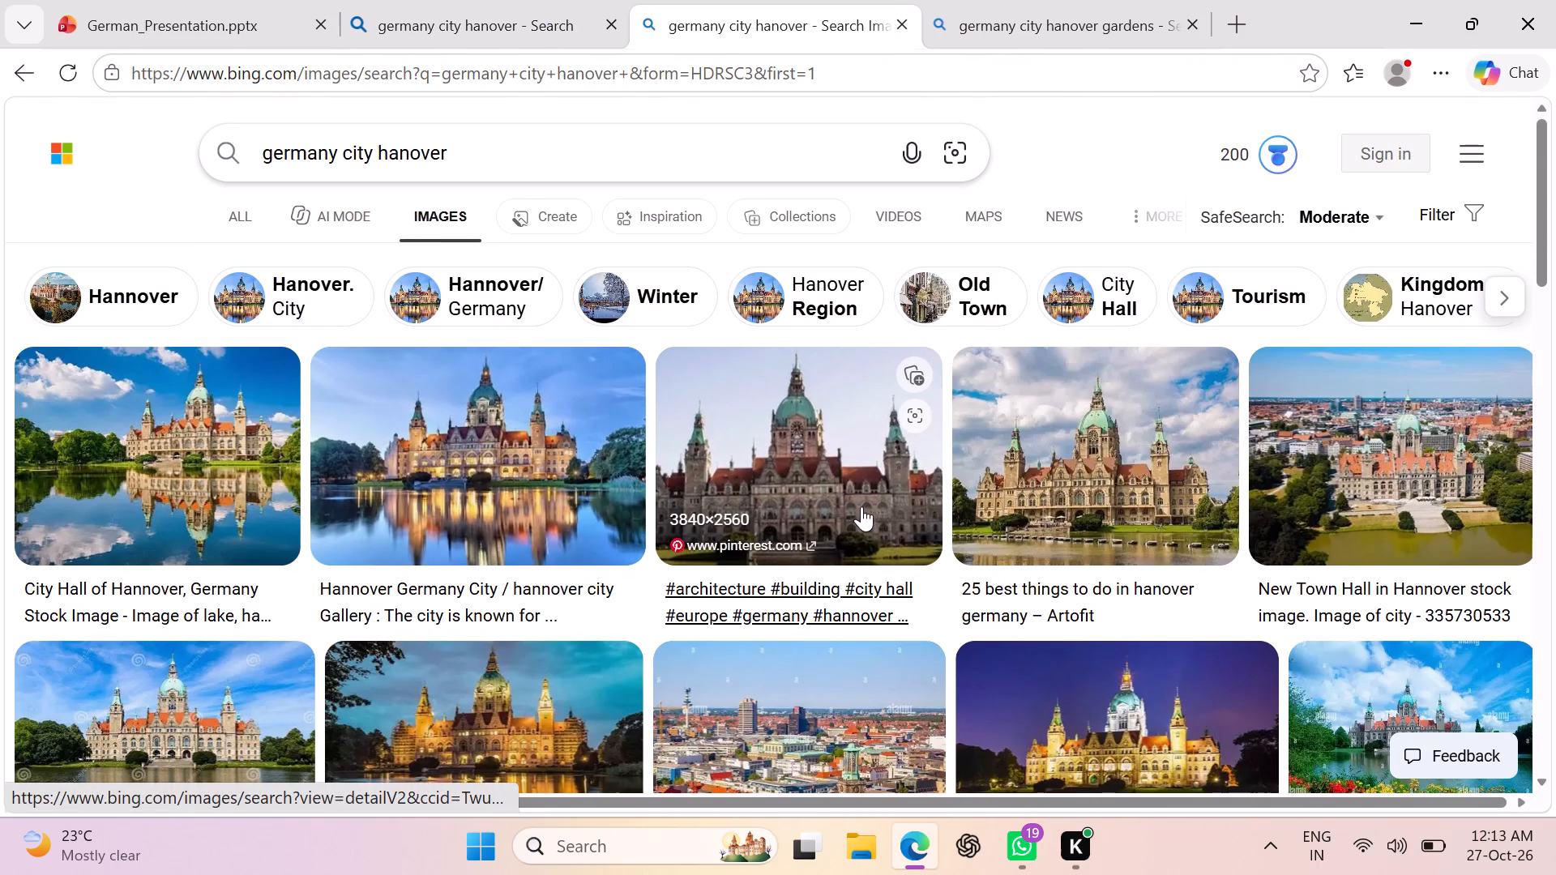
# Browse the Hanover image results and copy the daytime "Hannover Germany City / hannover city Gallery" town hall photo with the lily-pad pond.
pyautogui.scroll(-1, 861, 506)
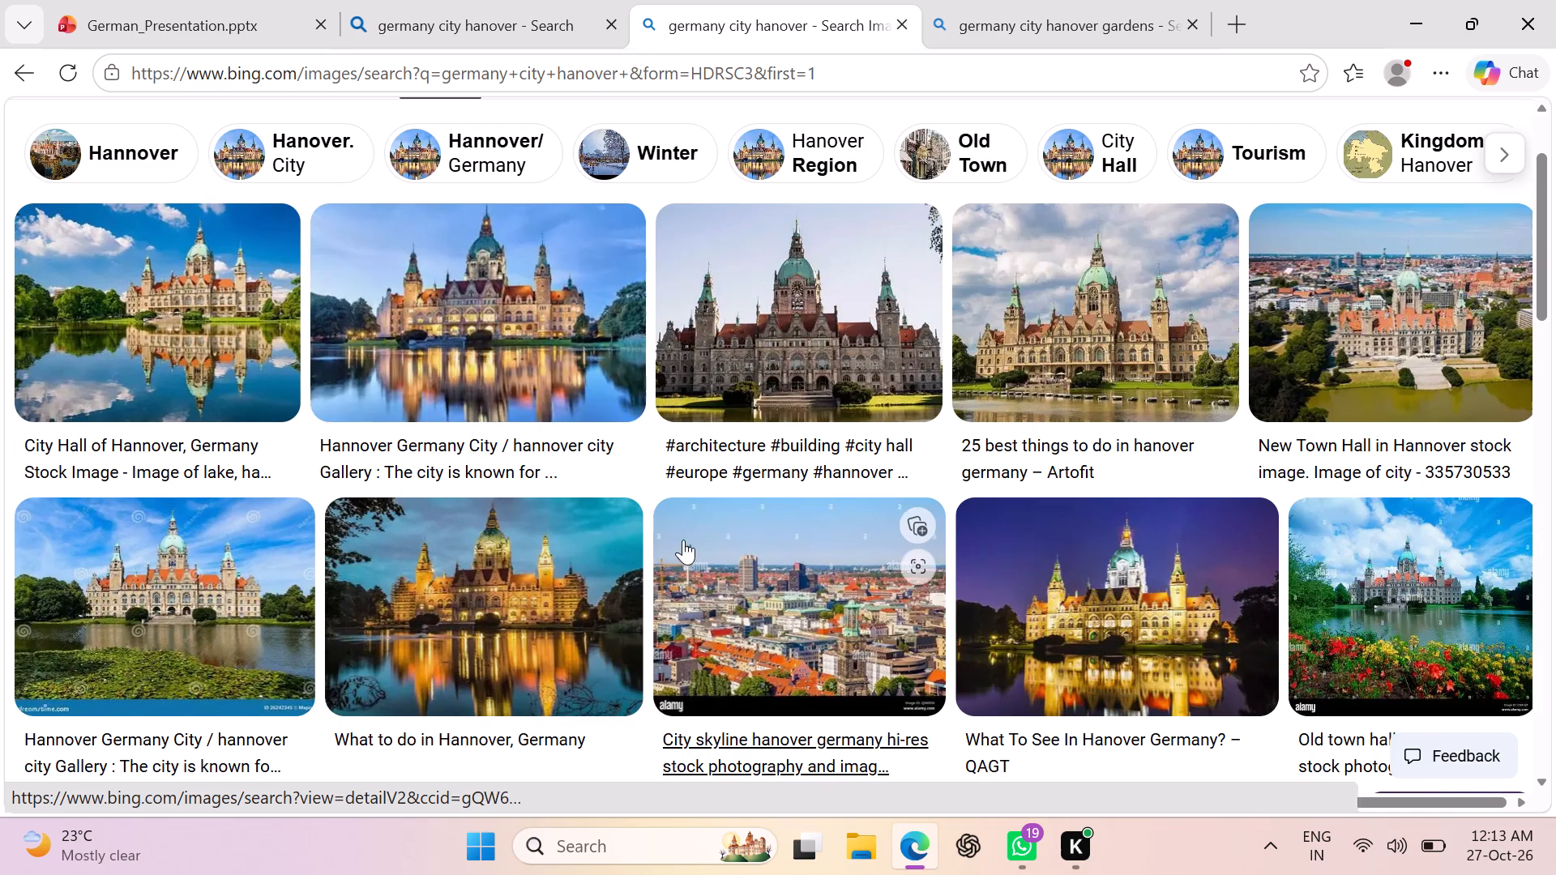
pyautogui.scroll(-2, 683, 540)
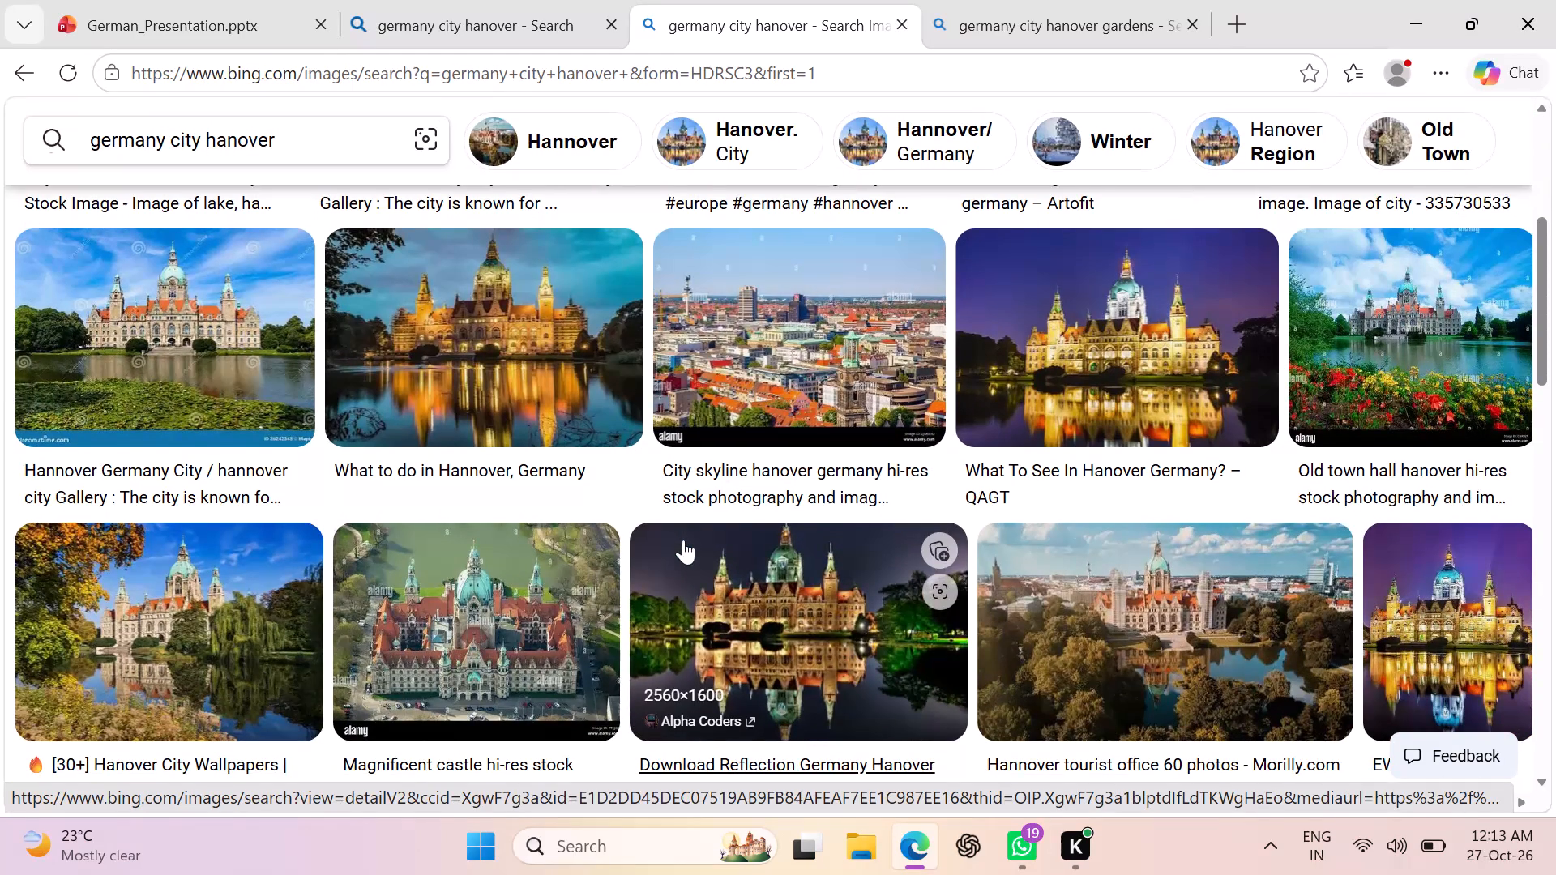
pyautogui.scroll(1, 683, 540)
pyautogui.click(541, 320)
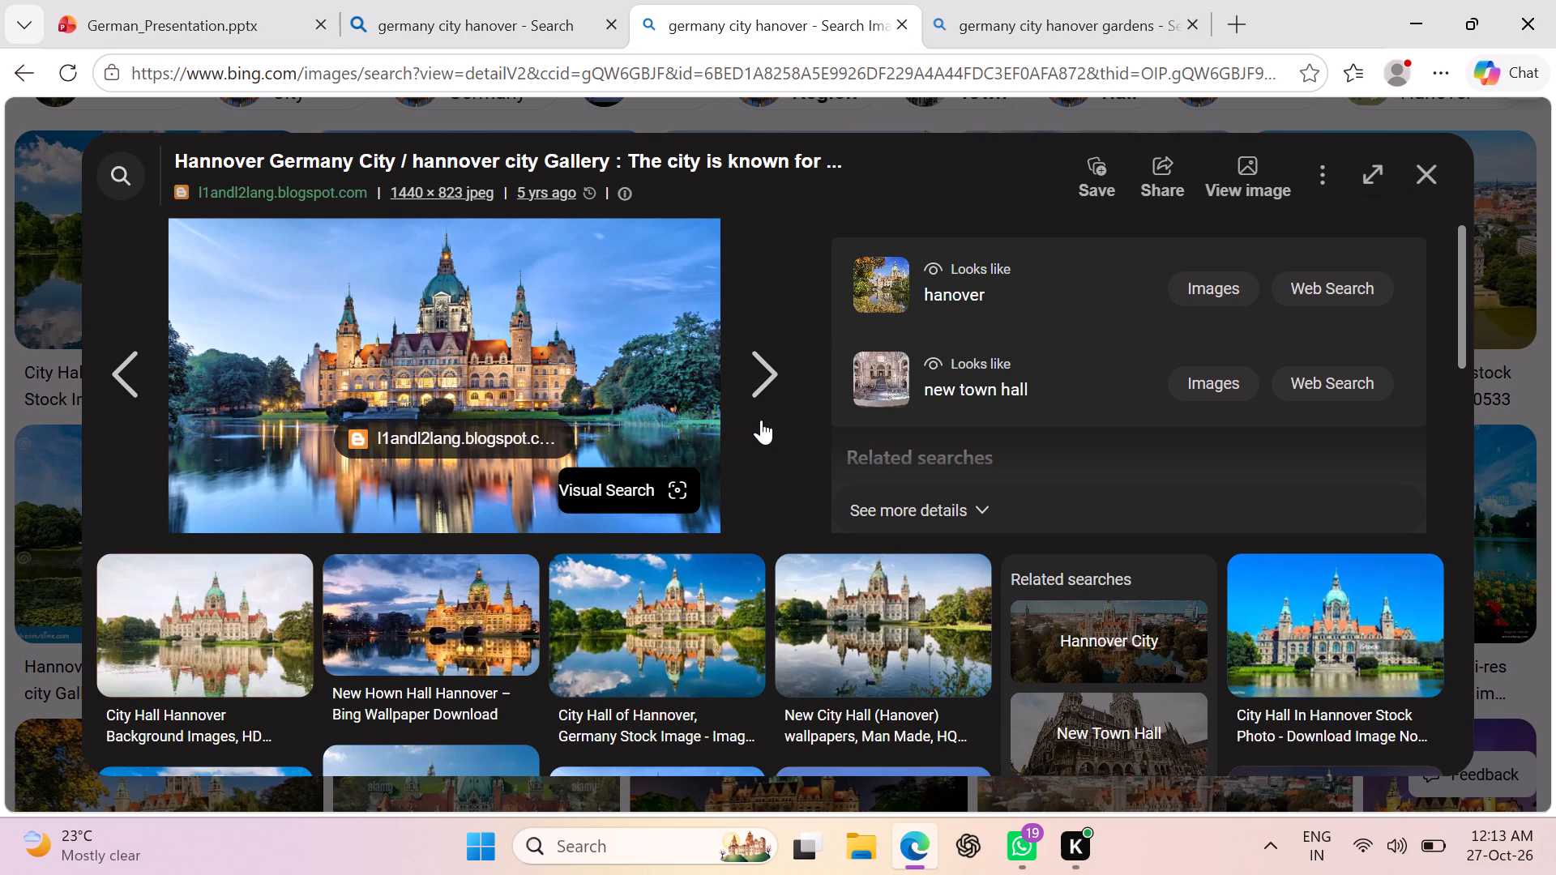
pyautogui.click(777, 372)
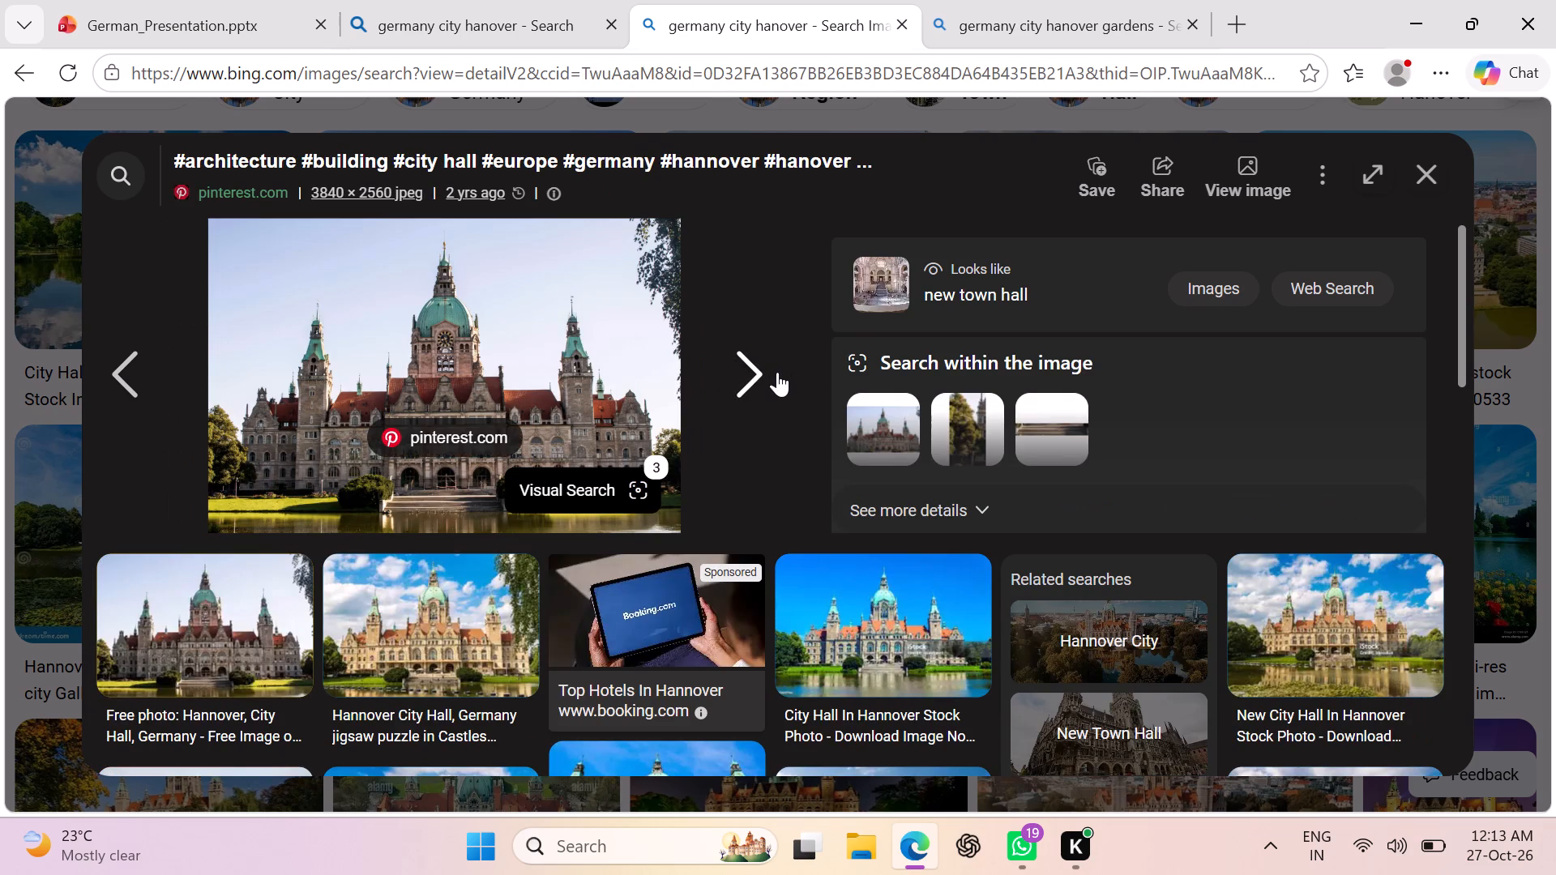
pyautogui.click(777, 372)
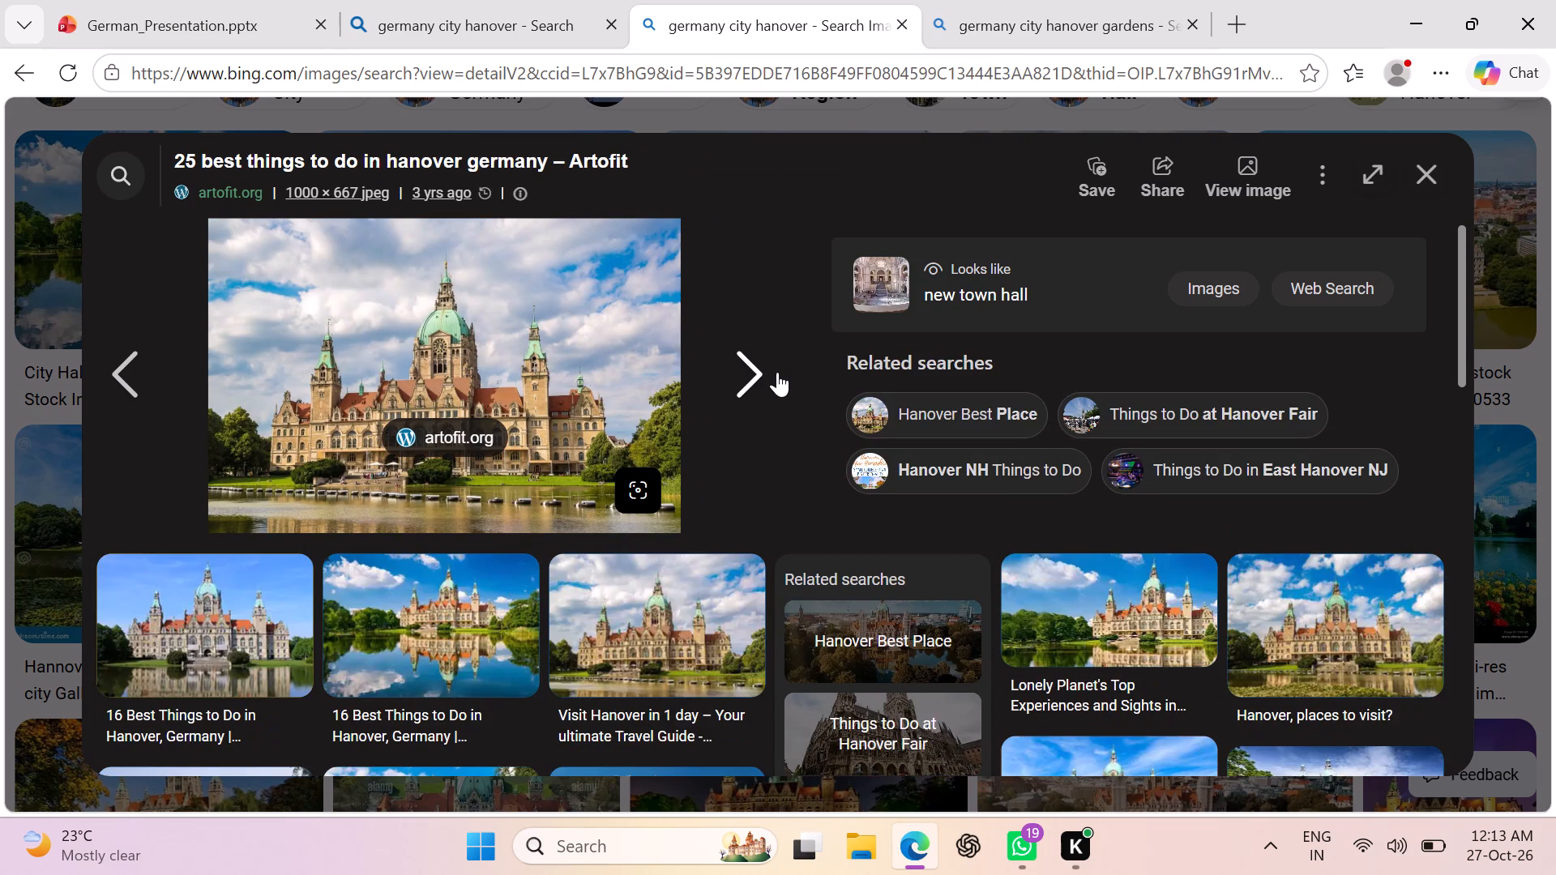
pyautogui.click(777, 372)
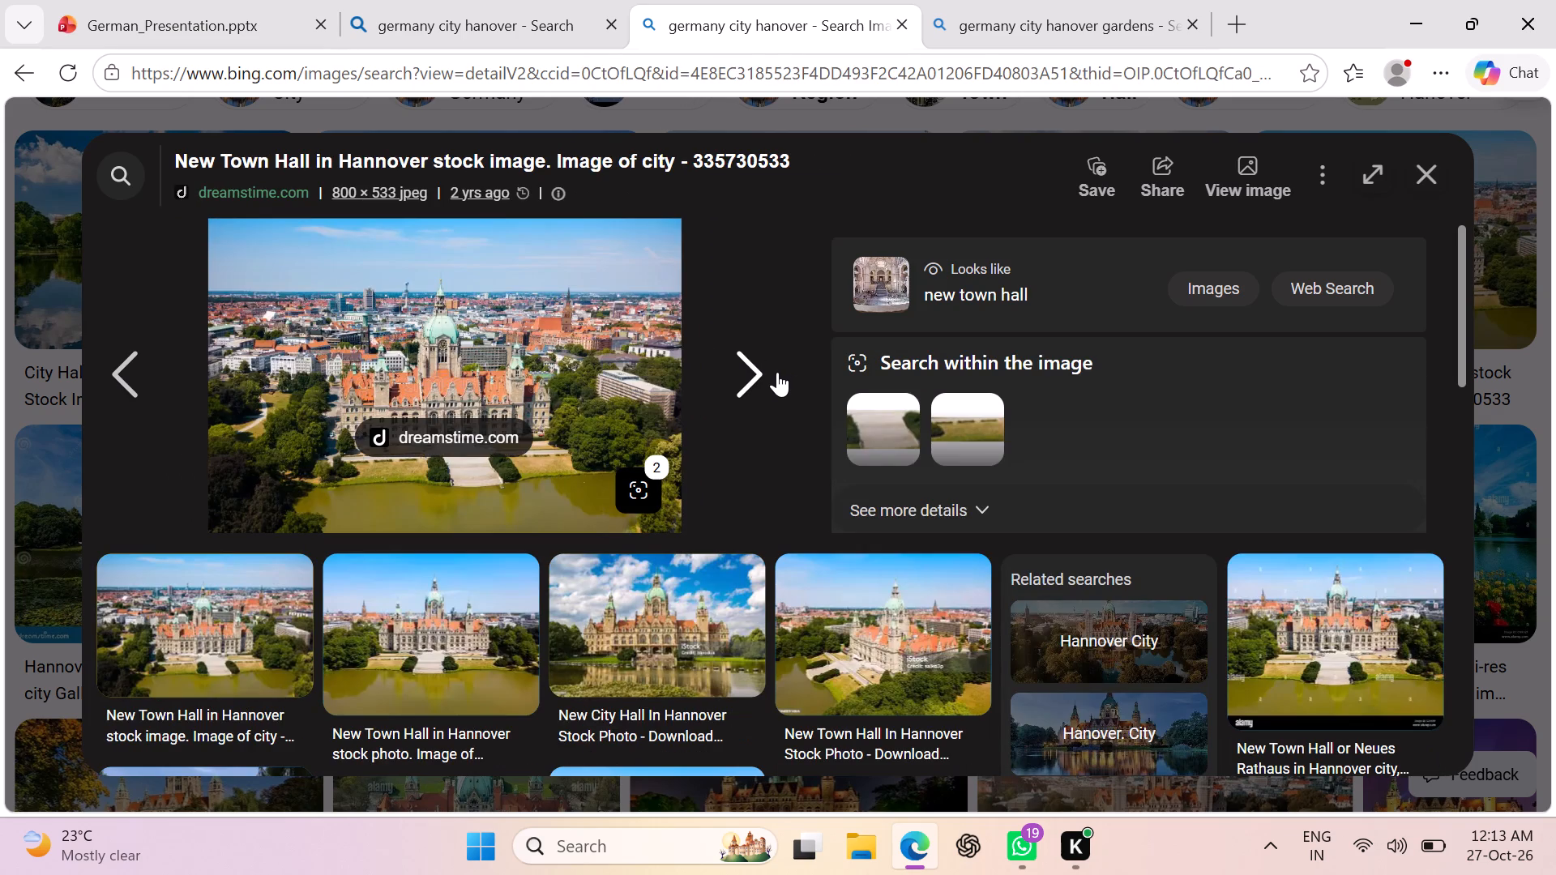
pyautogui.click(777, 372)
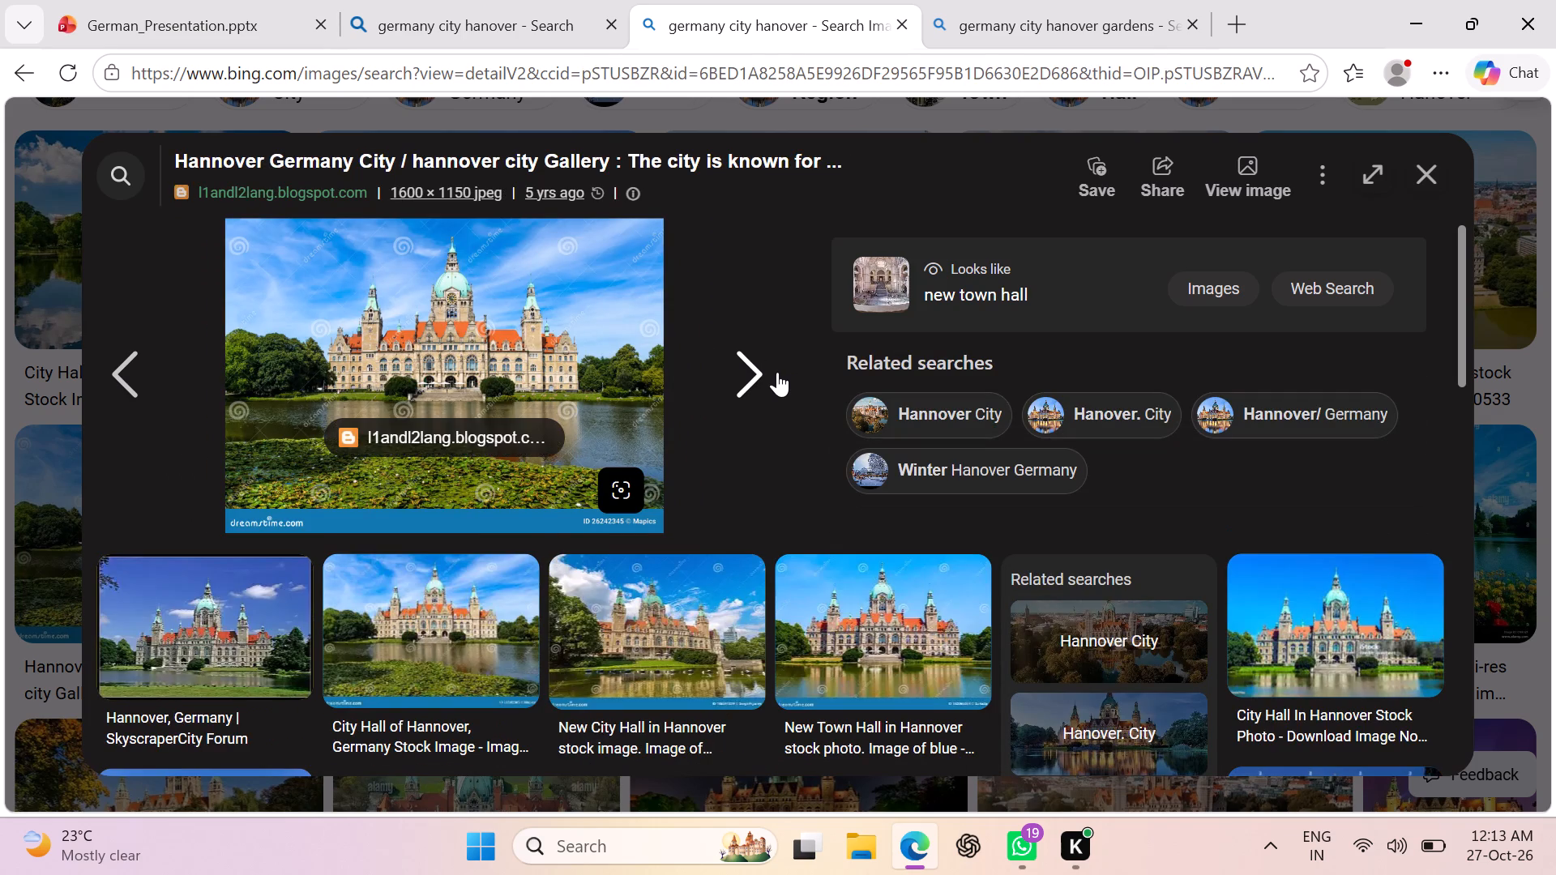
pyautogui.rightClick(489, 311)
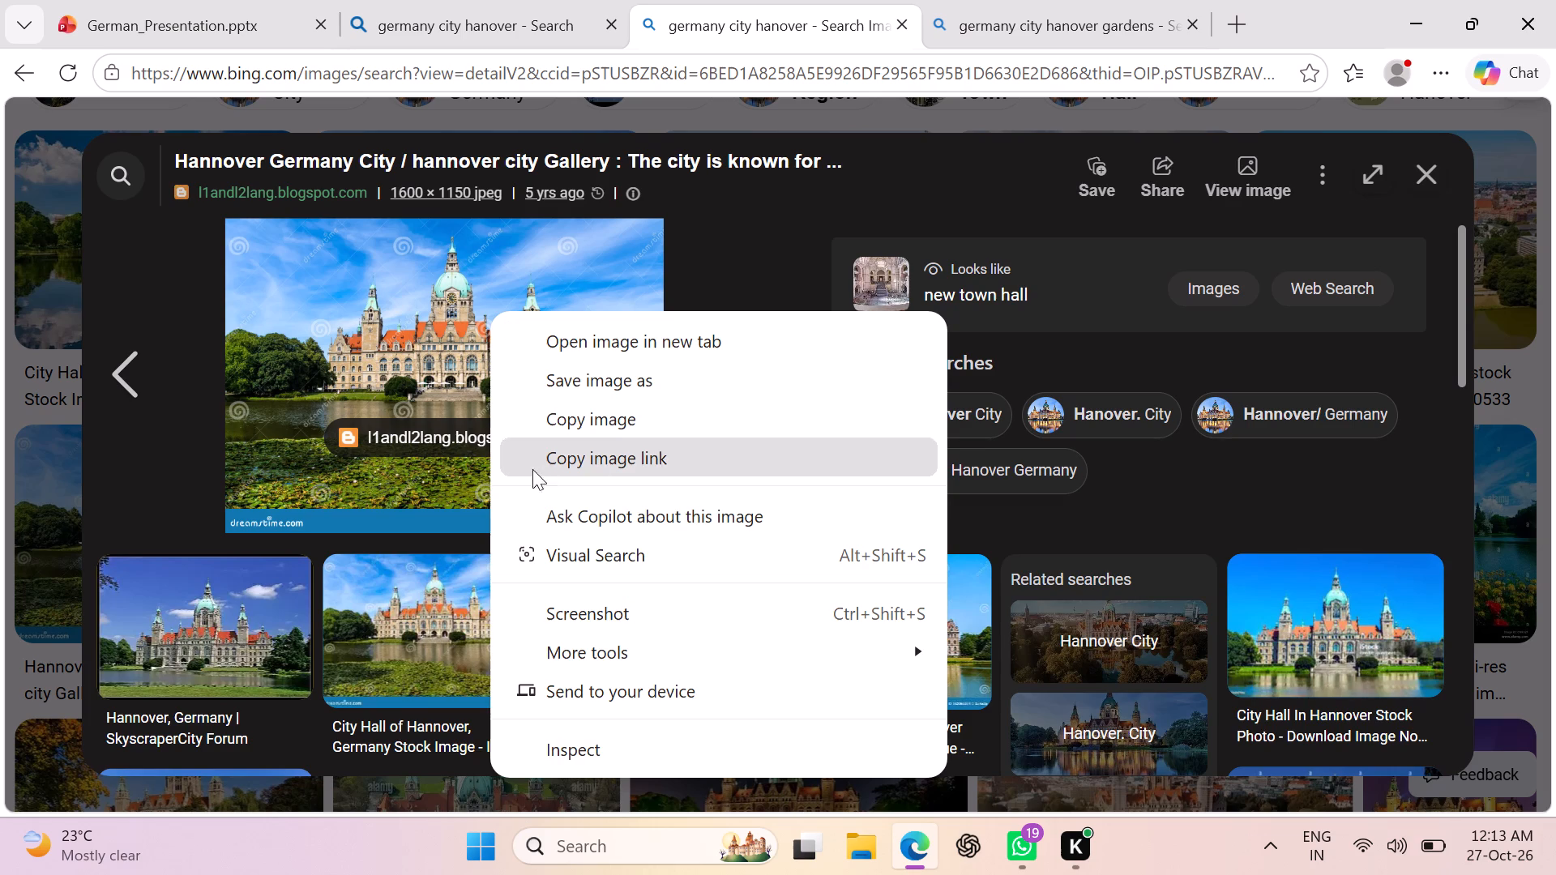
pyautogui.click(634, 426)
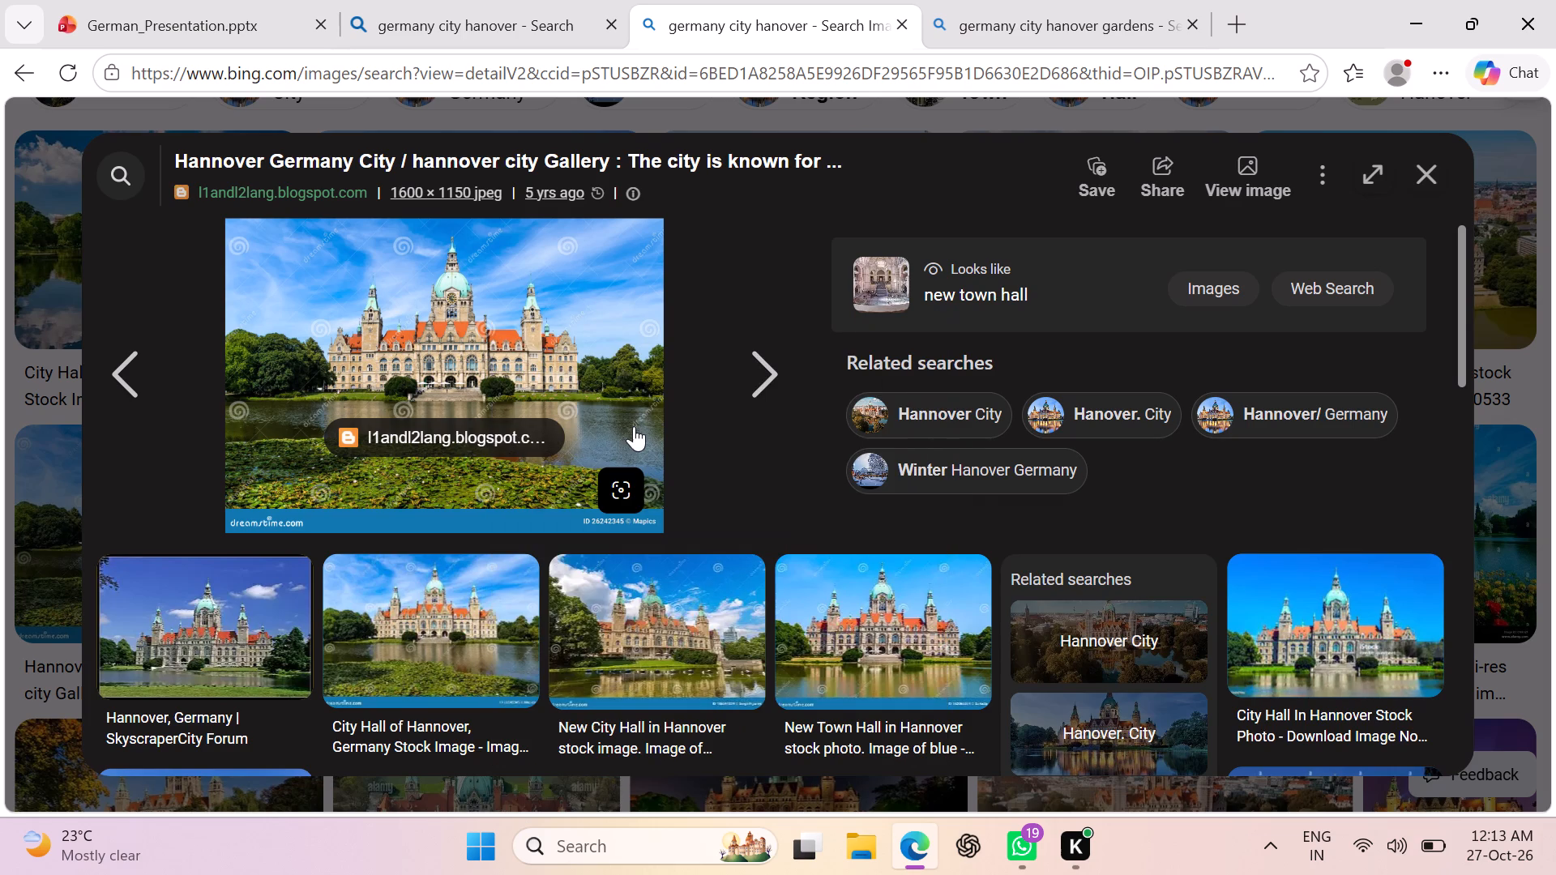
# Paste the copied town hall photo on the Hannover slide and shrink it to fit below the bullets beside the garden photo.
pyautogui.click(224, 45)
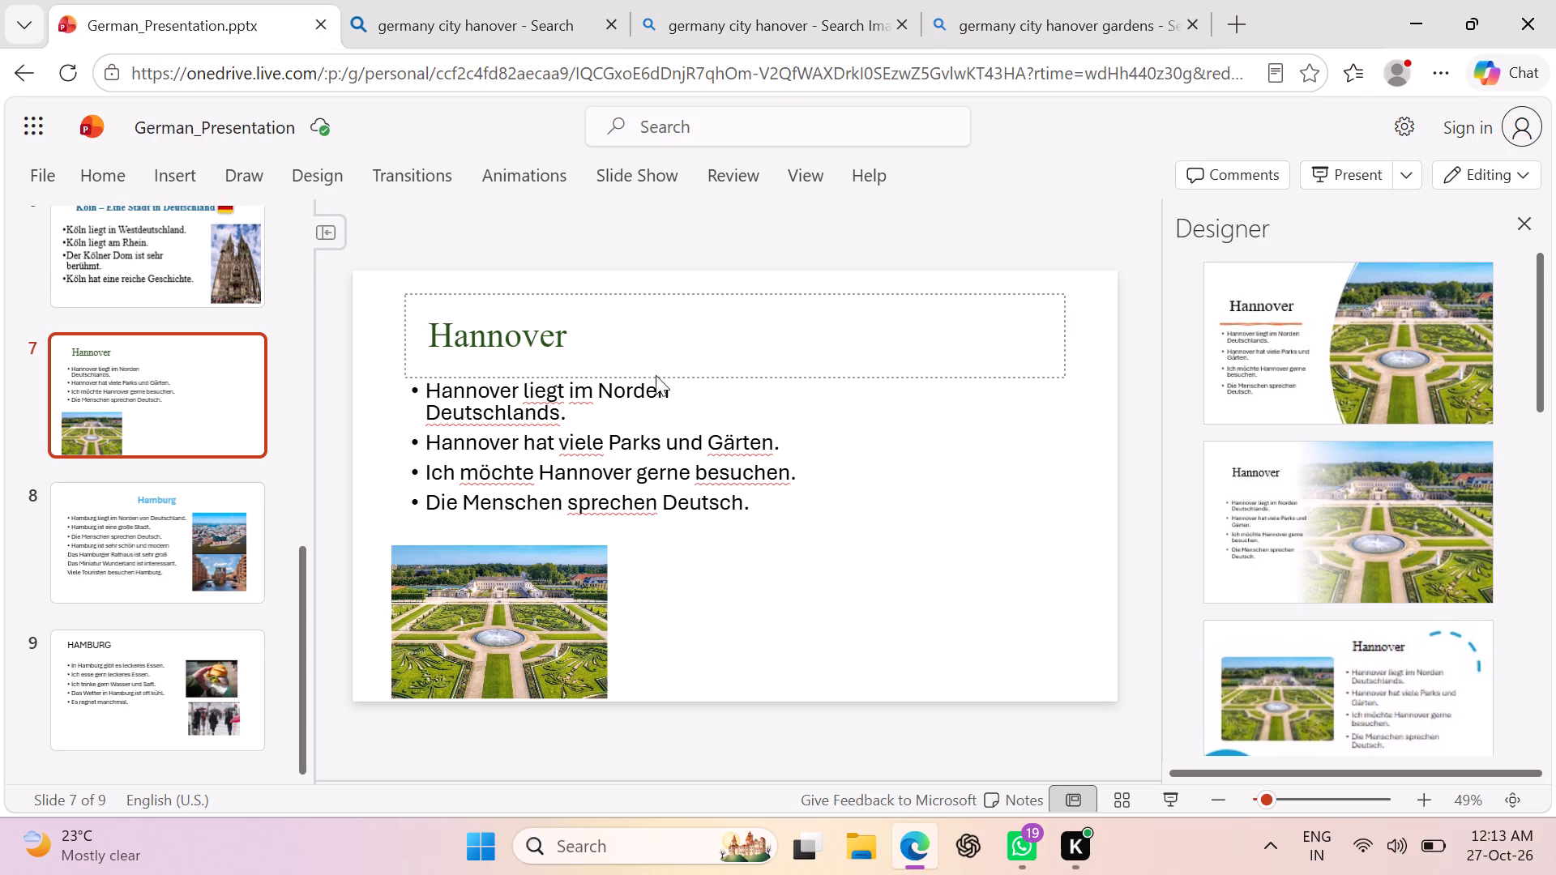
pyautogui.click(787, 603)
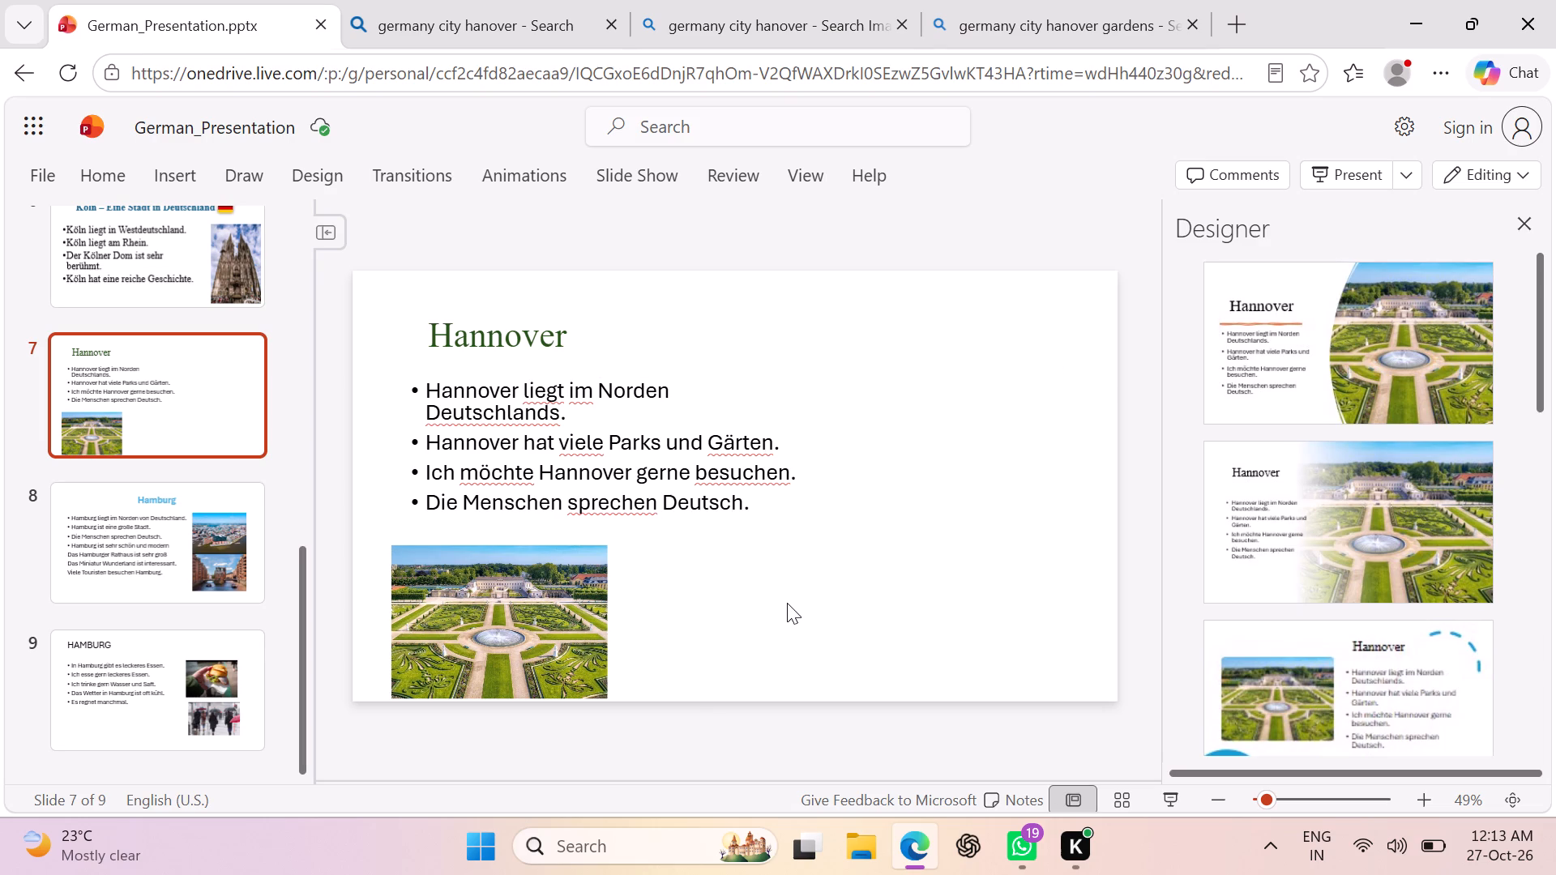
pyautogui.hotkey('ctrl', 'v')
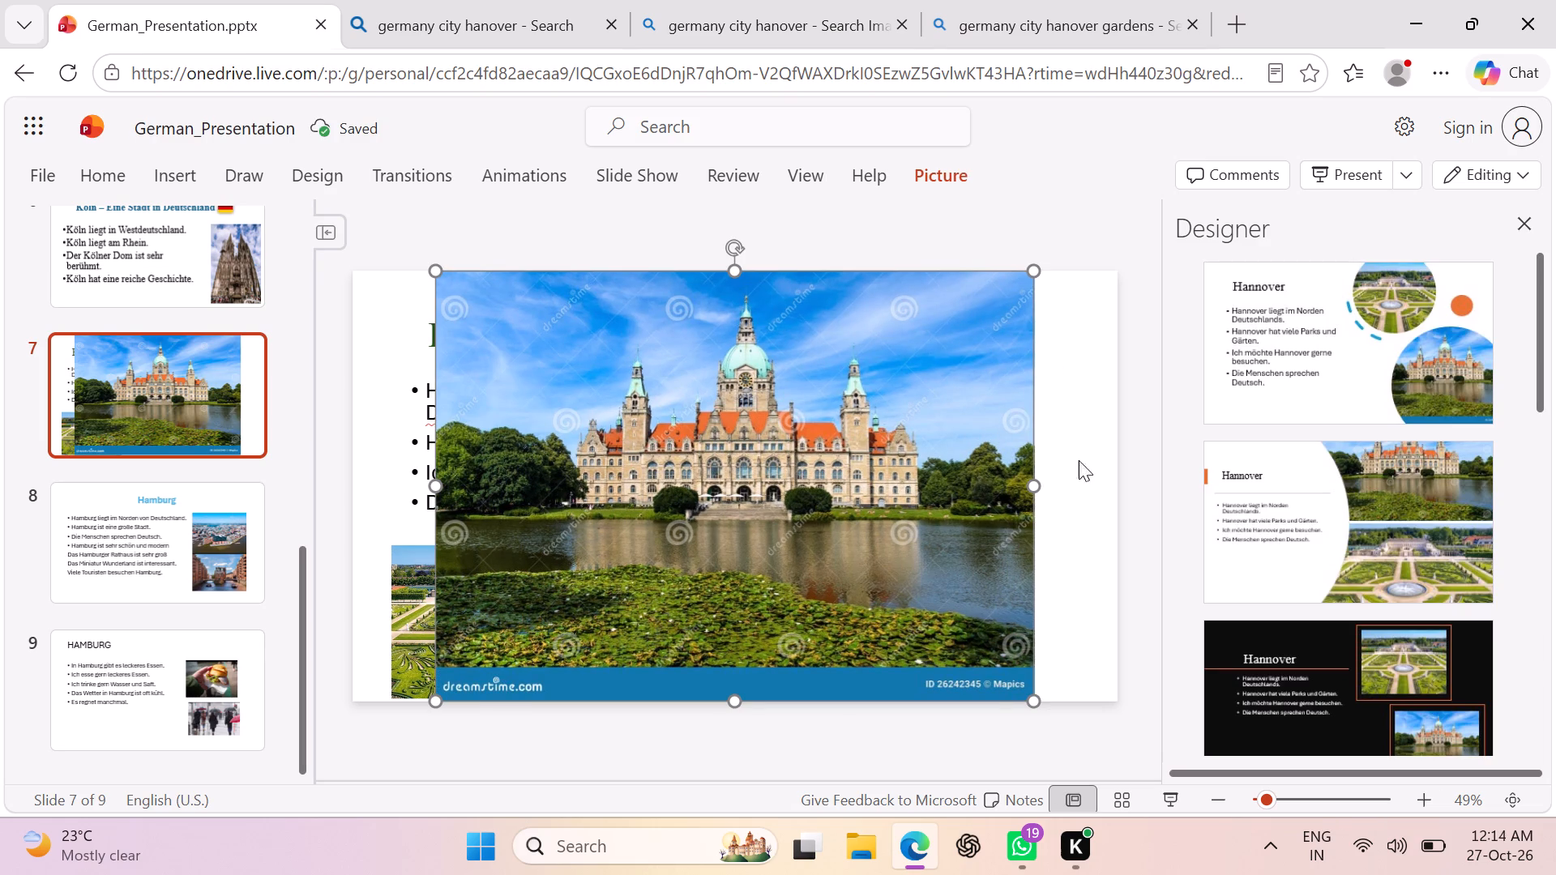
pyautogui.moveTo(1037, 488); pyautogui.dragTo(896, 491)
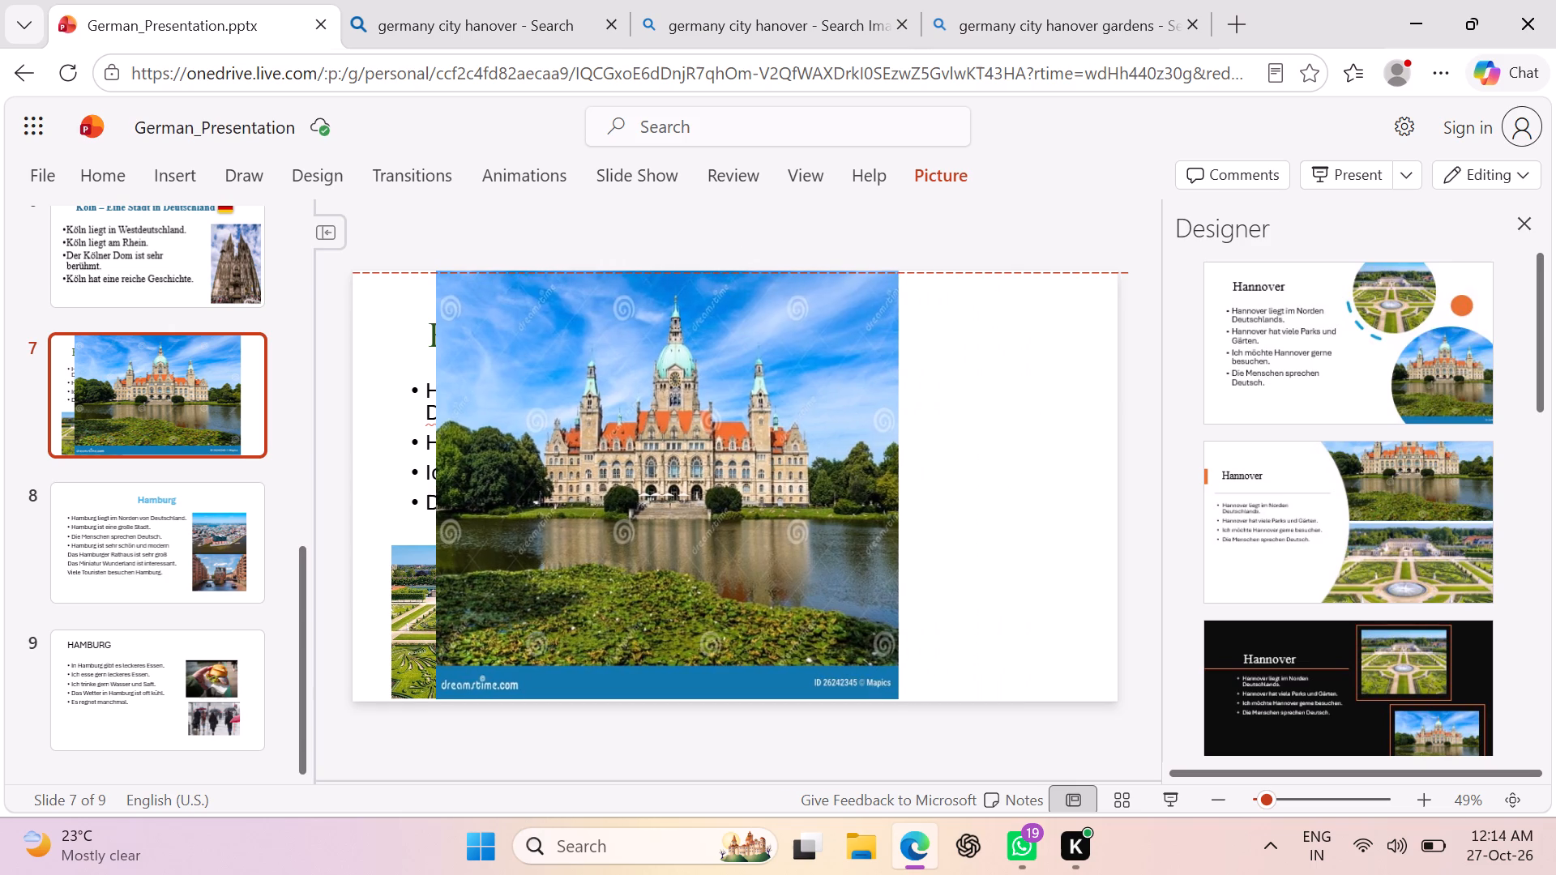
pyautogui.moveTo(896, 491); pyautogui.dragTo(895, 491)
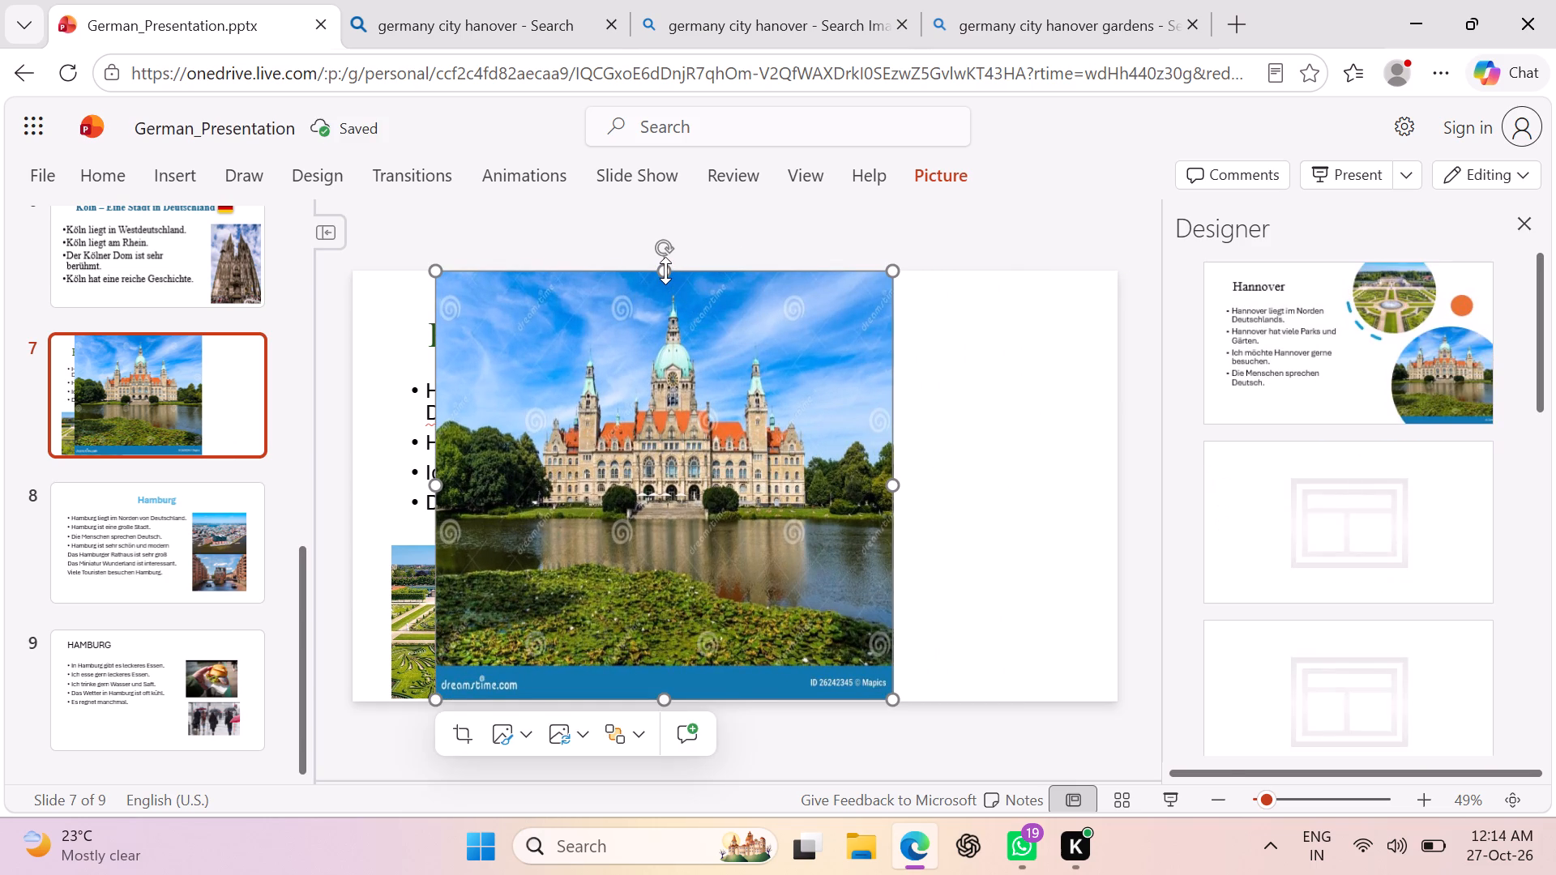
pyautogui.moveTo(665, 271); pyautogui.dragTo(737, 489)
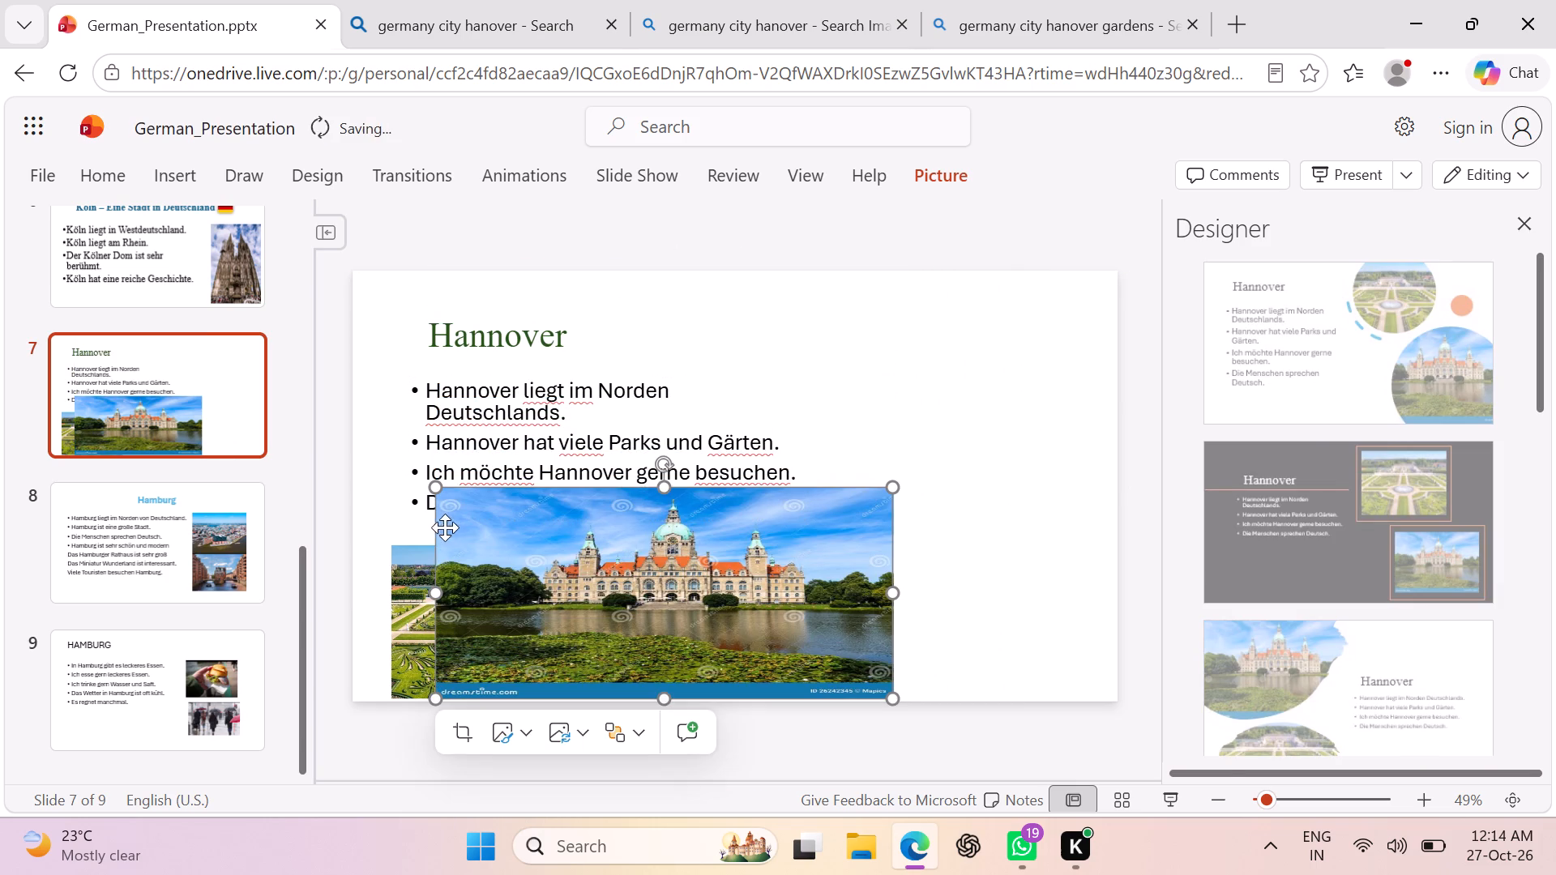
pyautogui.moveTo(579, 565); pyautogui.dragTo(785, 578)
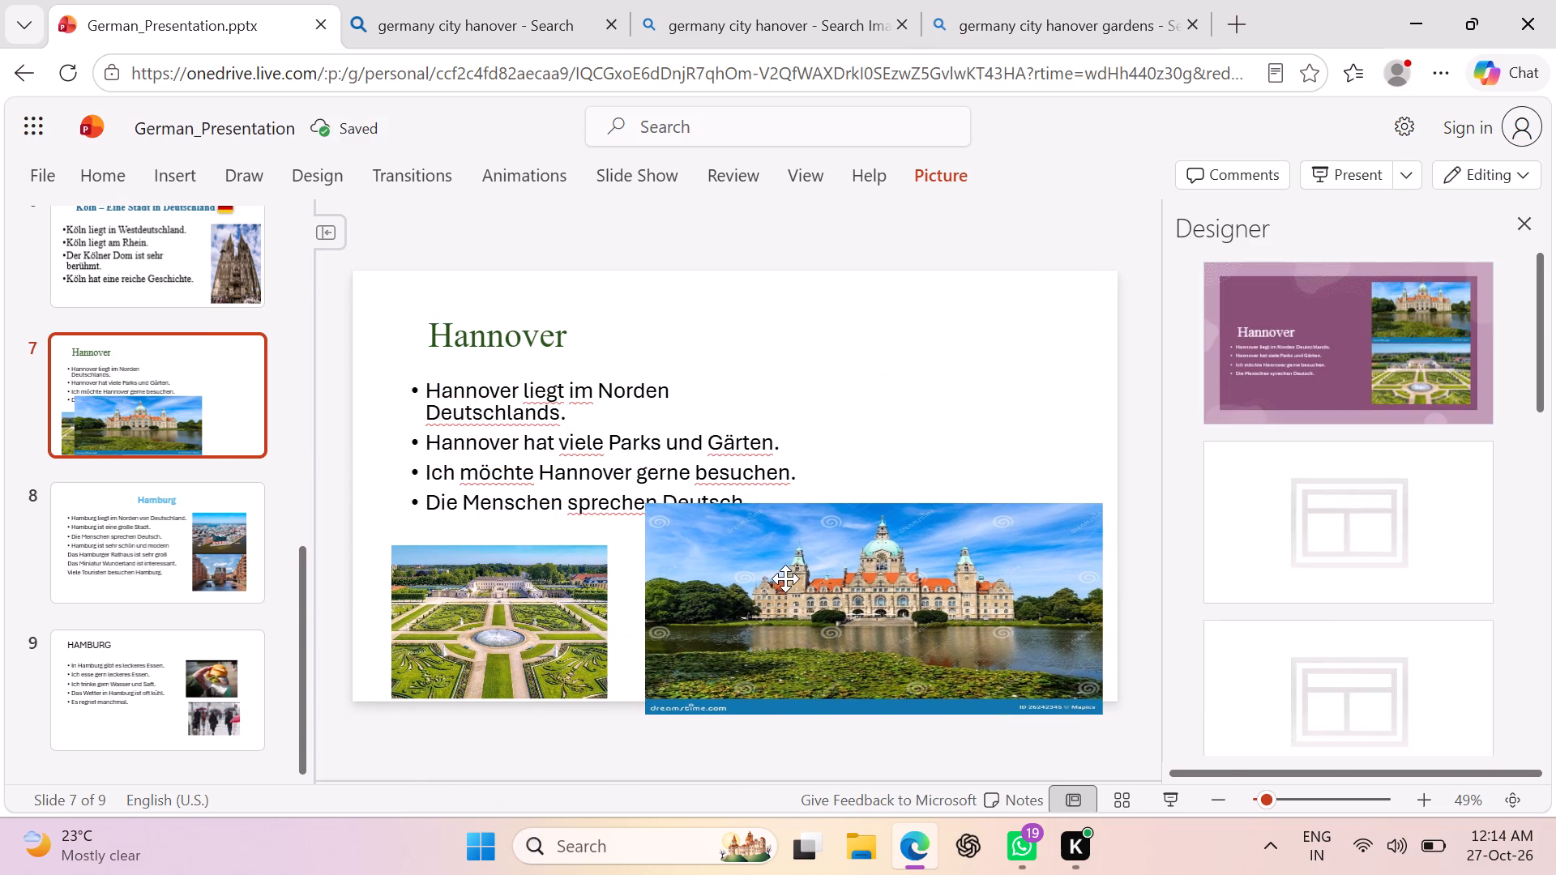
pyautogui.moveTo(785, 578); pyautogui.dragTo(786, 570)
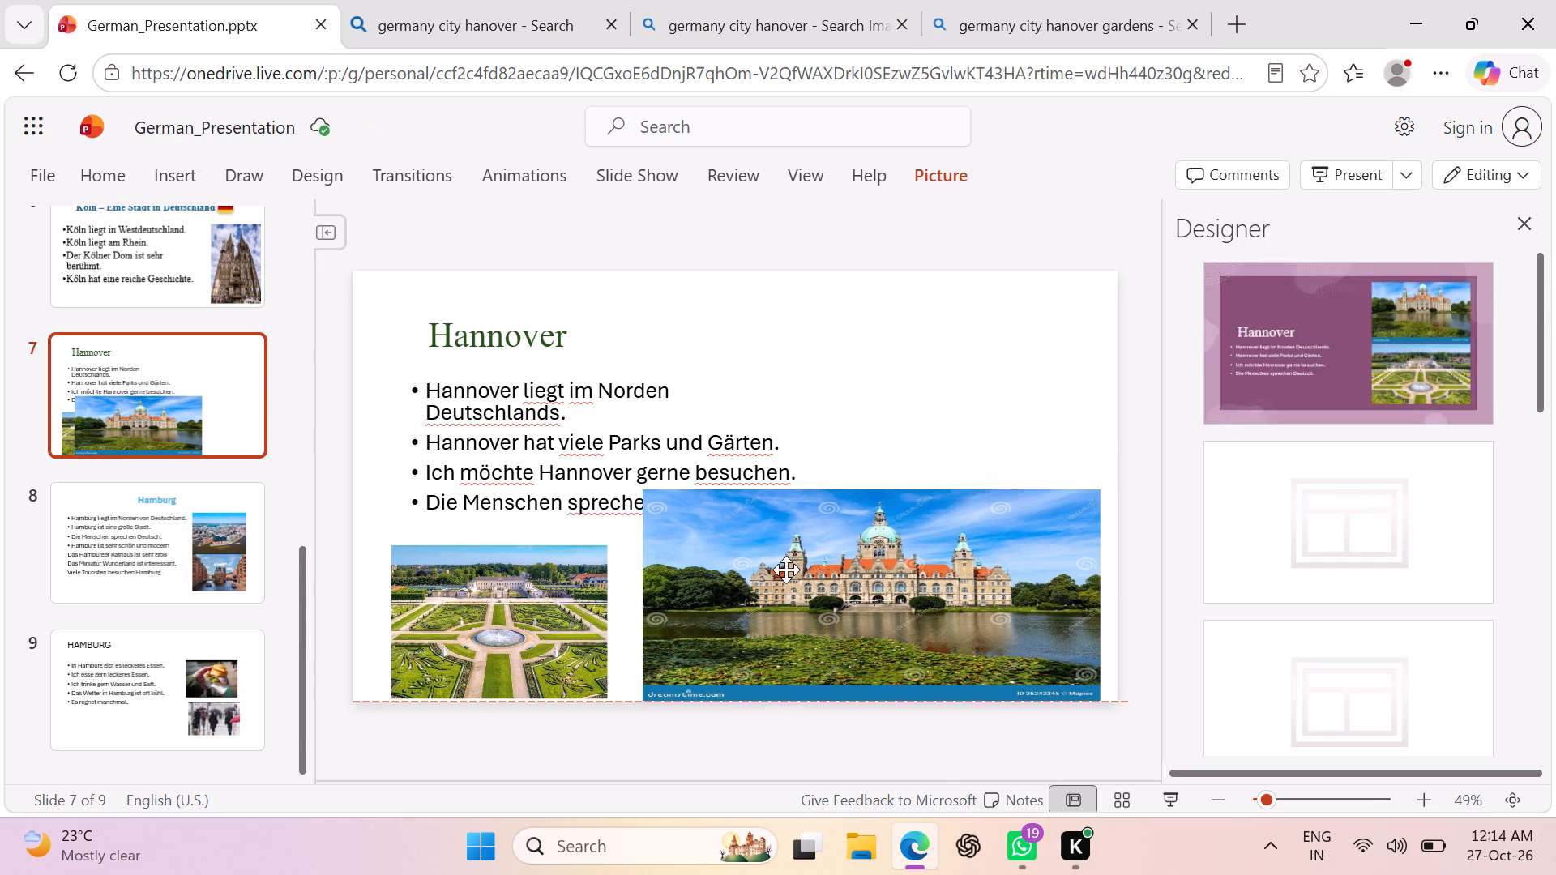
pyautogui.moveTo(643, 485); pyautogui.dragTo(791, 533)
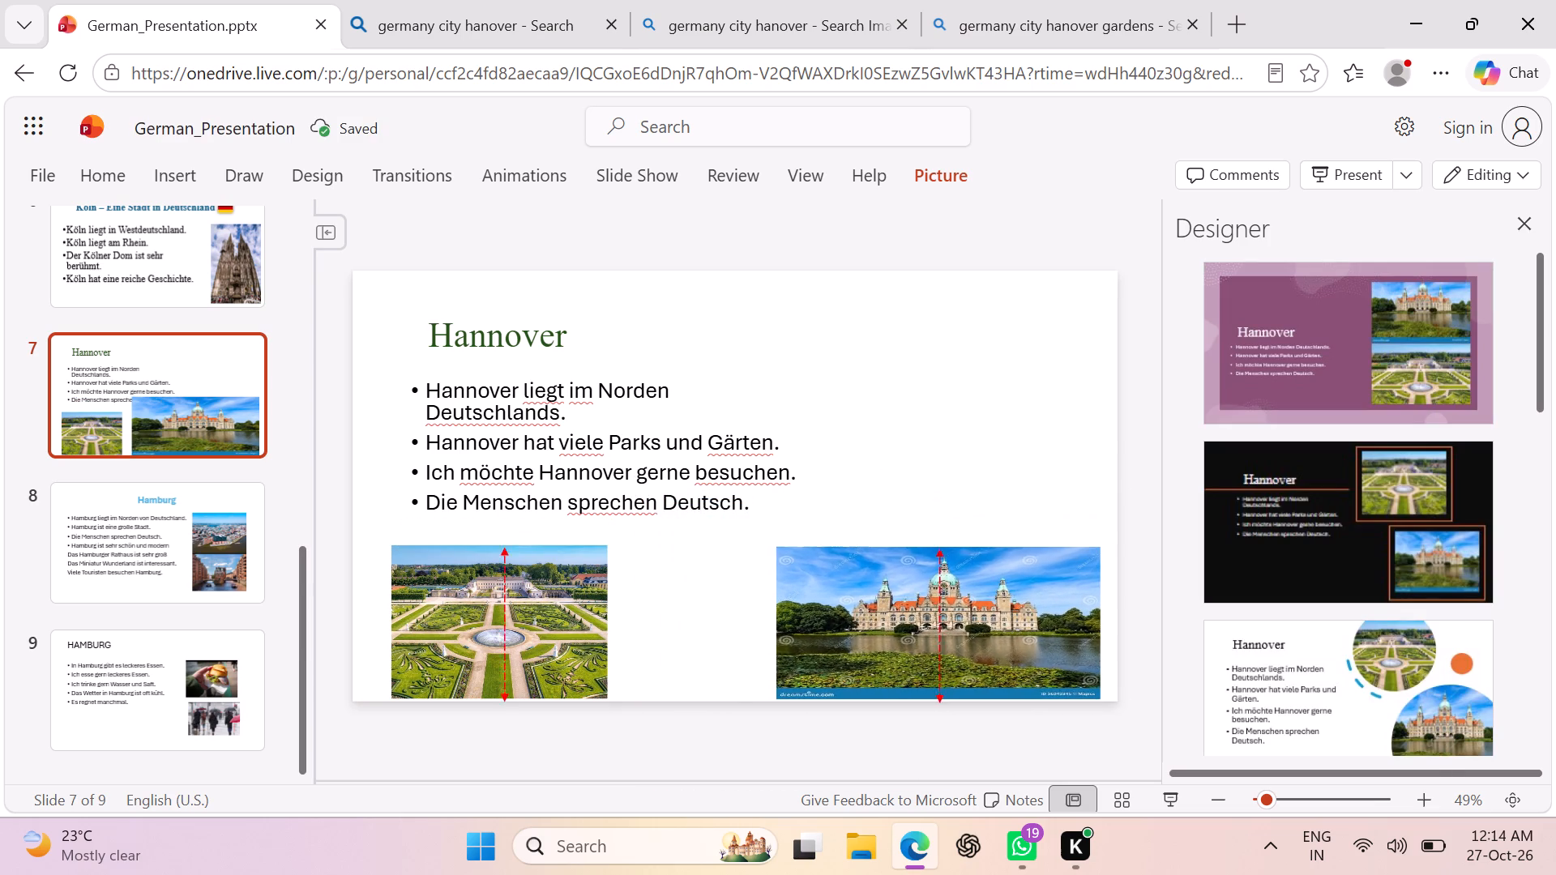
pyautogui.moveTo(791, 533); pyautogui.dragTo(791, 528)
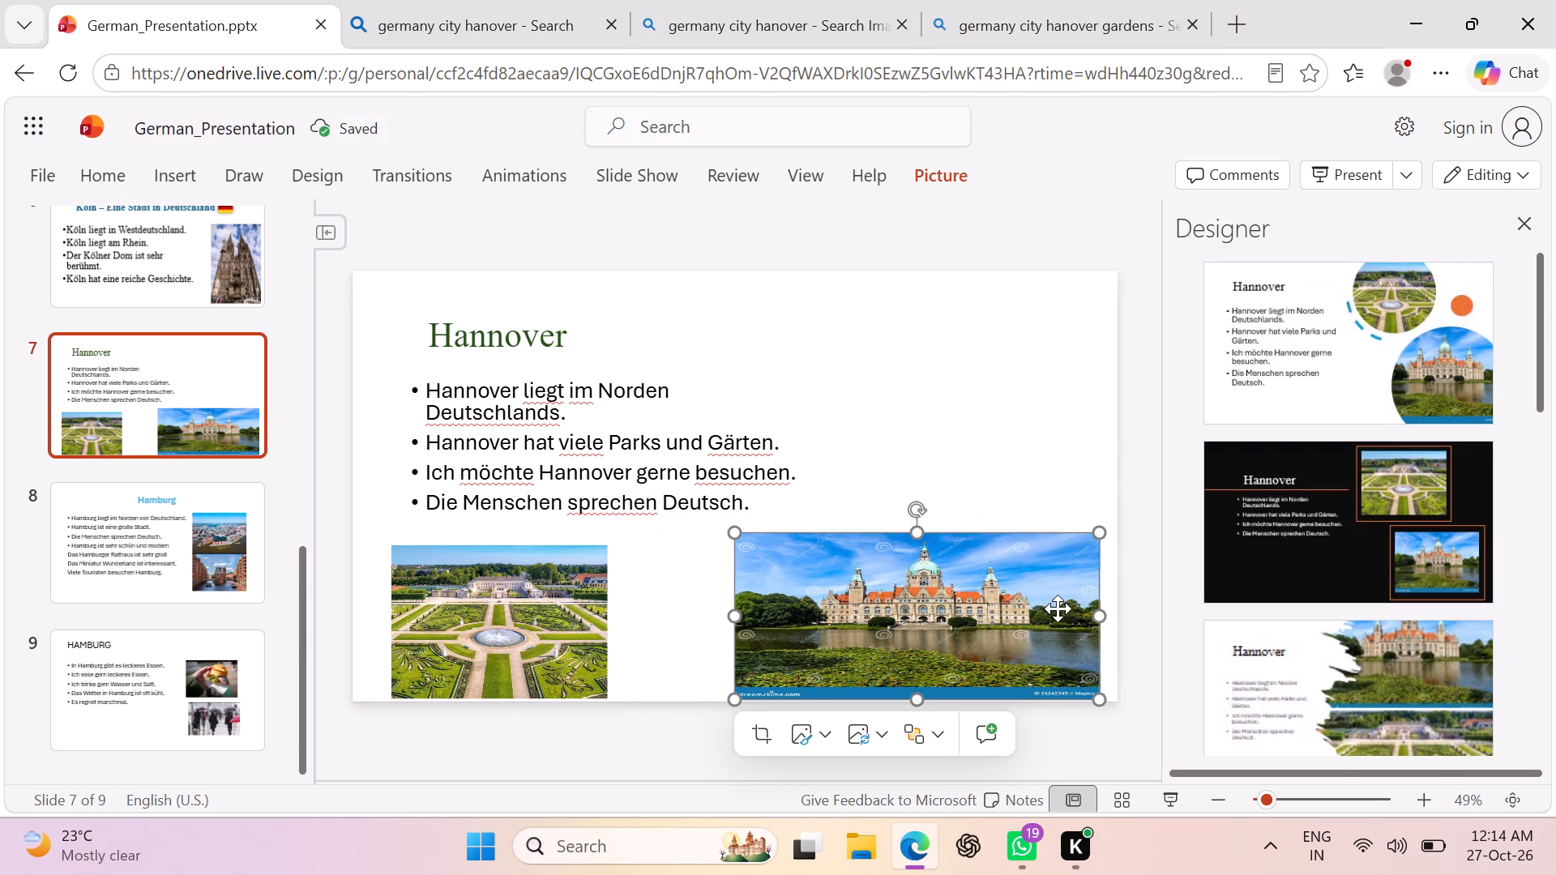
pyautogui.moveTo(1101, 614); pyautogui.dragTo(1058, 610)
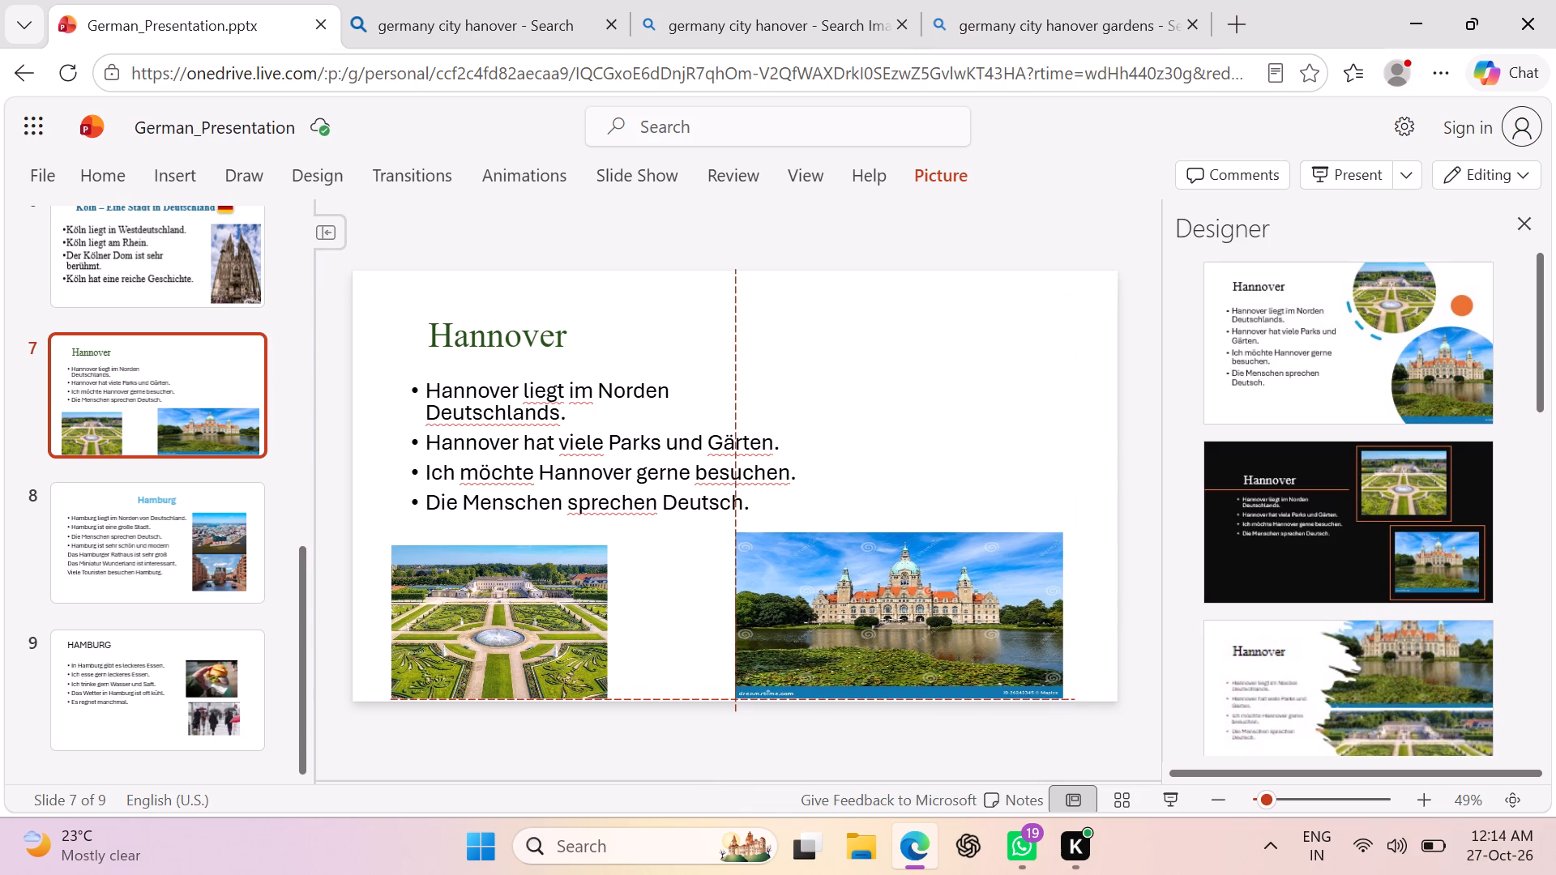
pyautogui.moveTo(1058, 610); pyautogui.dragTo(1040, 606)
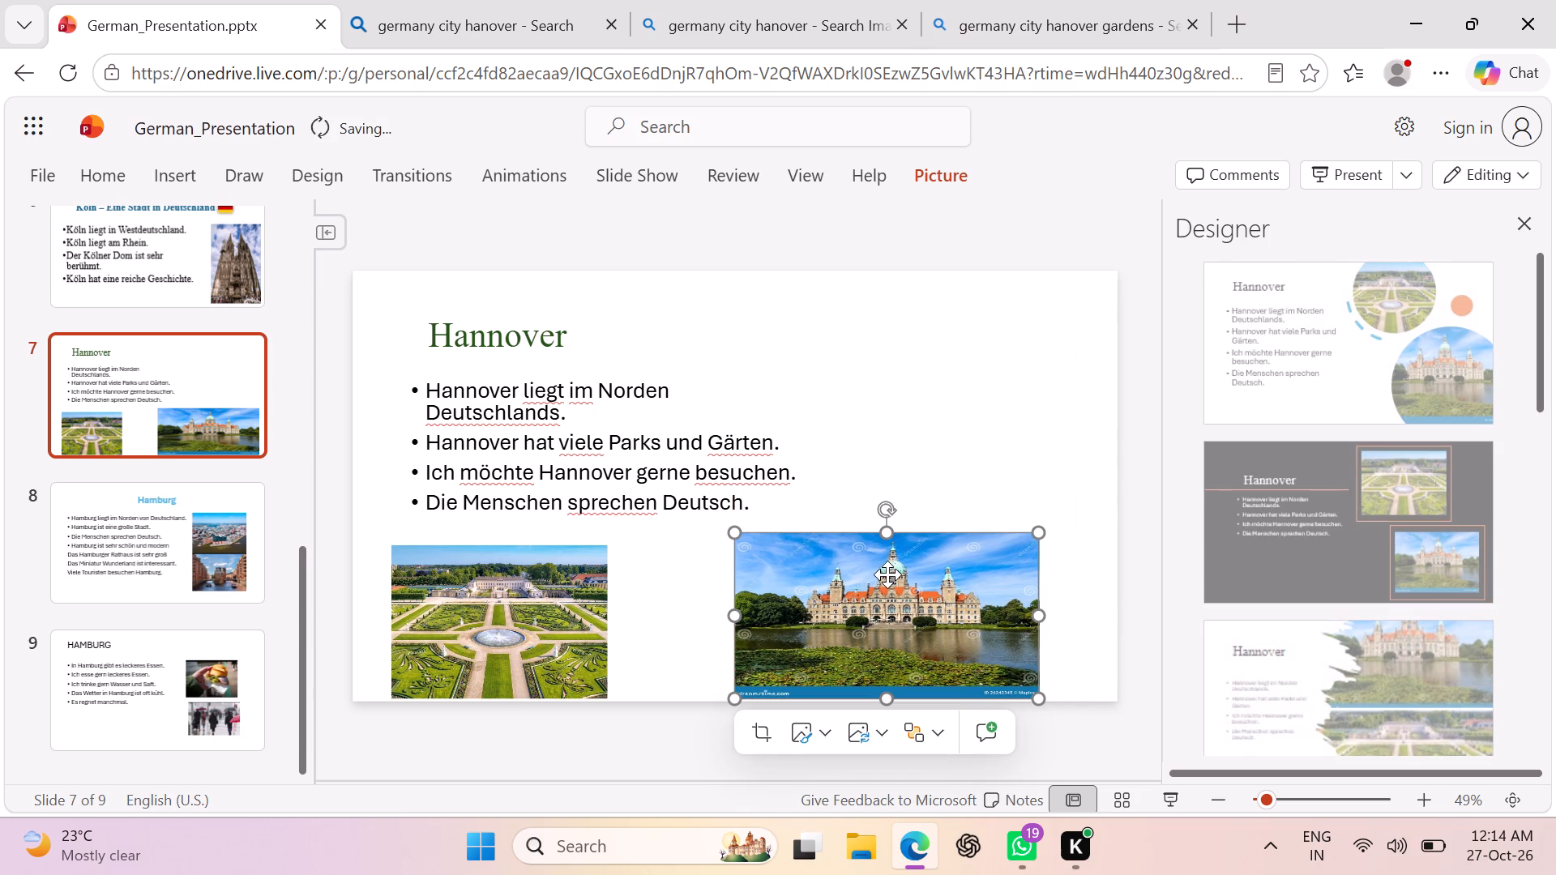
# Move the town hall photo up beside the bullet list, against the slide's right edge.
pyautogui.moveTo(887, 574); pyautogui.dragTo(810, 574)
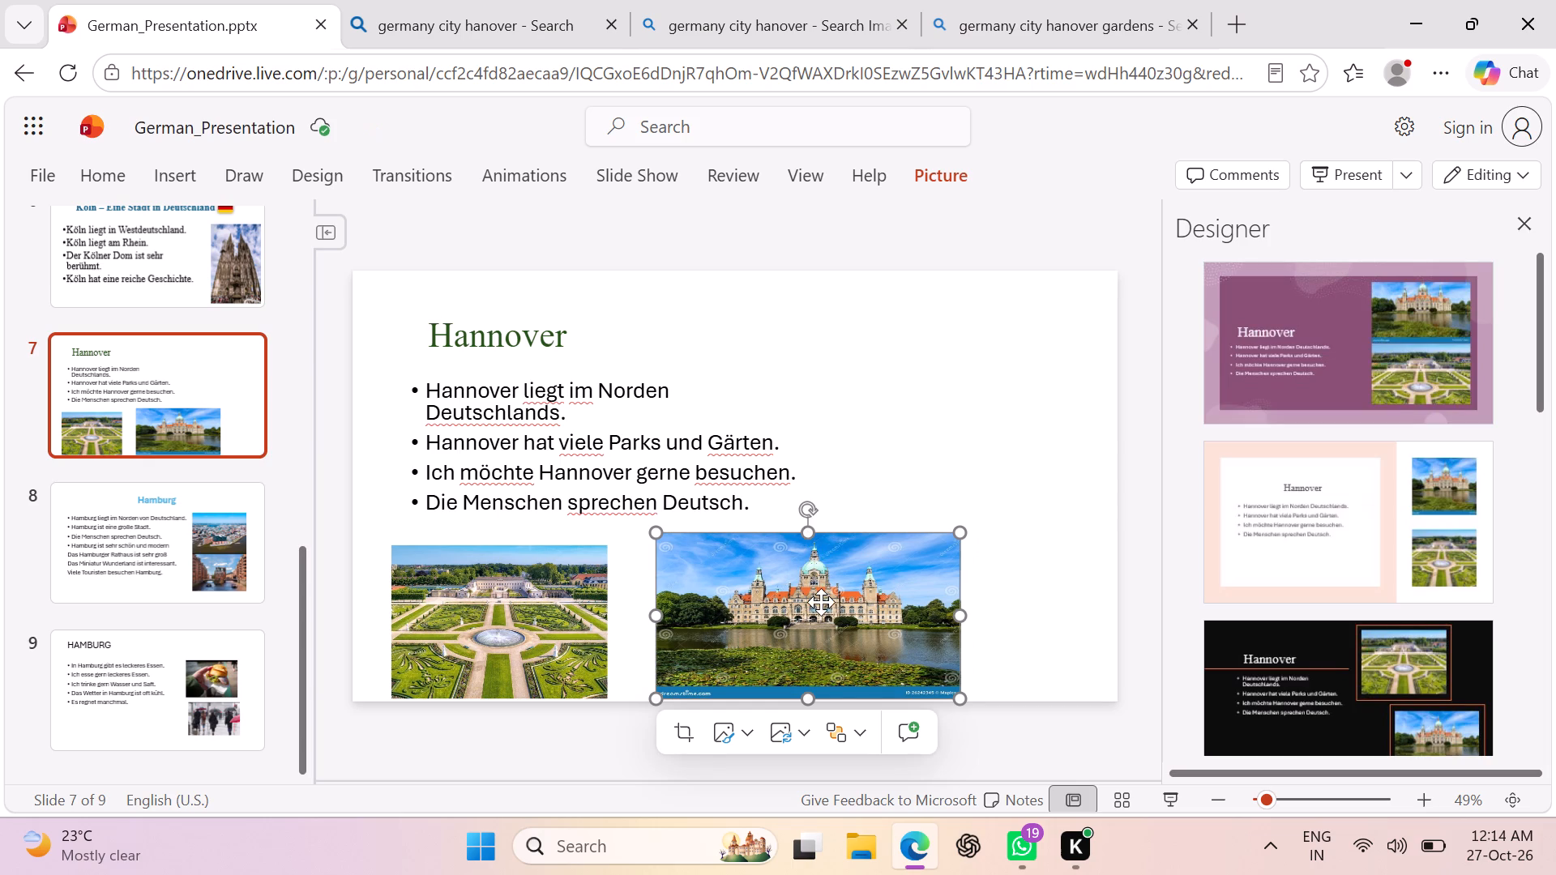
pyautogui.moveTo(821, 602); pyautogui.dragTo(986, 593)
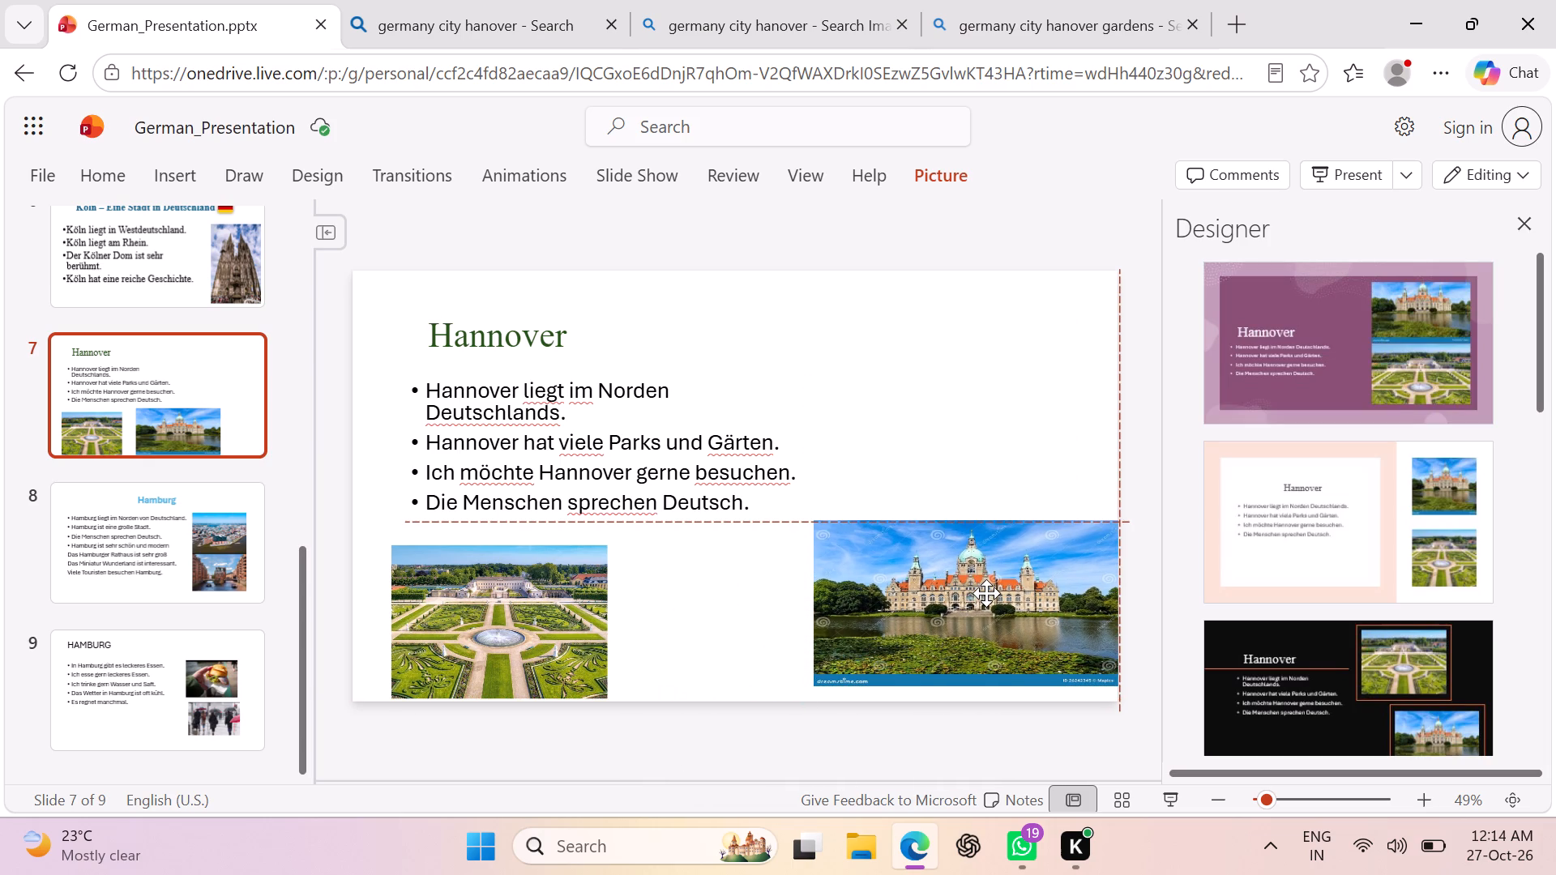
pyautogui.moveTo(986, 593); pyautogui.dragTo(971, 408)
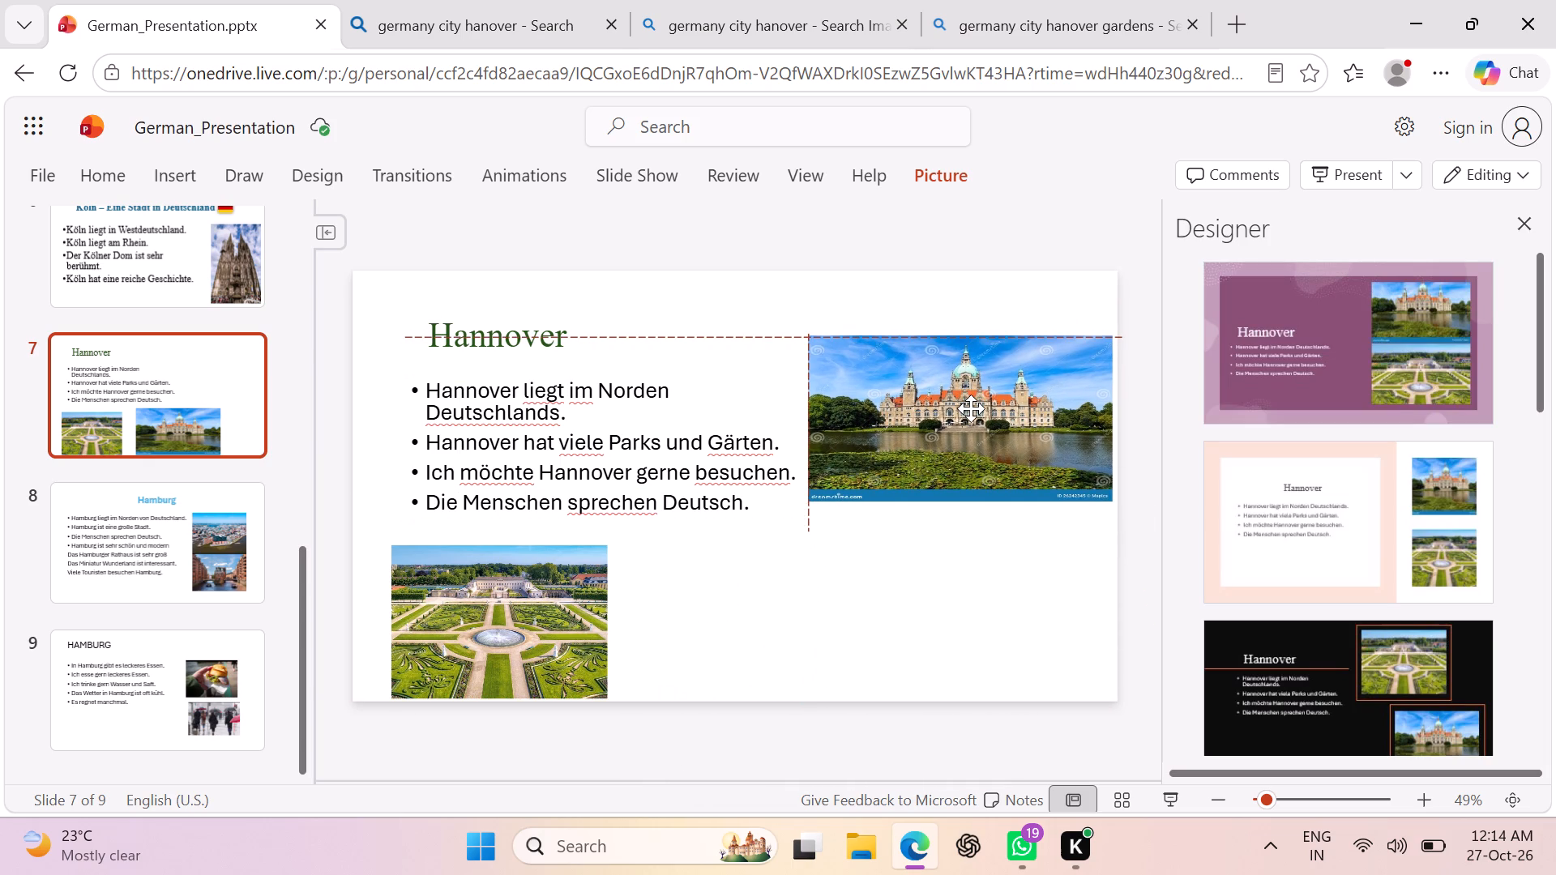
pyautogui.moveTo(971, 408); pyautogui.dragTo(976, 425)
# Move the garden photo below the town hall photo into the slide's bottom-right corner and widen it toward the left.
pyautogui.moveTo(558, 599); pyautogui.dragTo(709, 609)
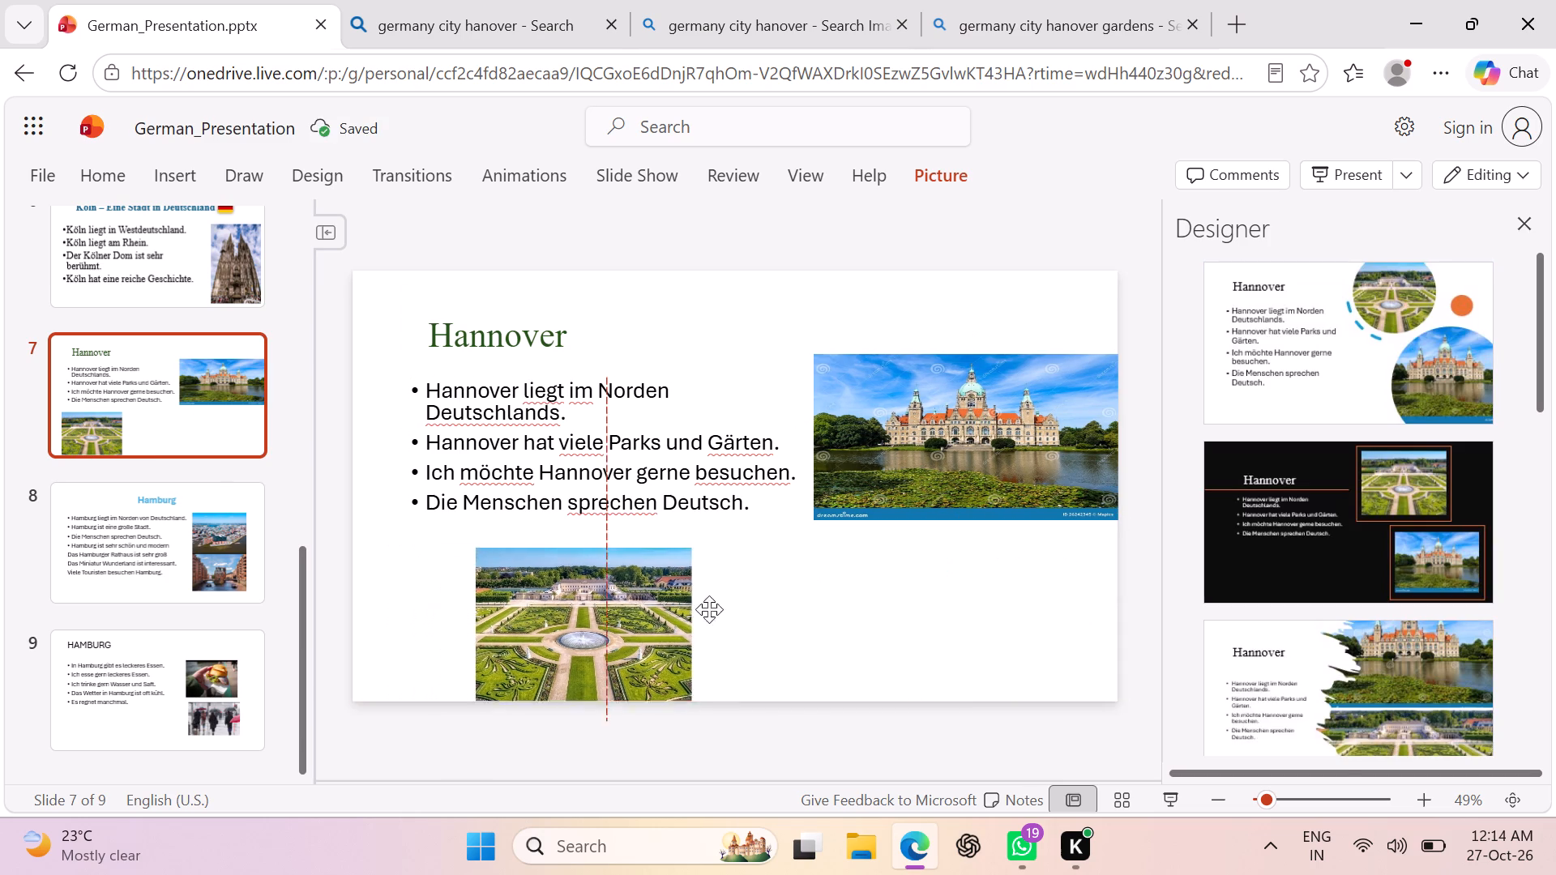
pyautogui.moveTo(709, 609); pyautogui.dragTo(1068, 602)
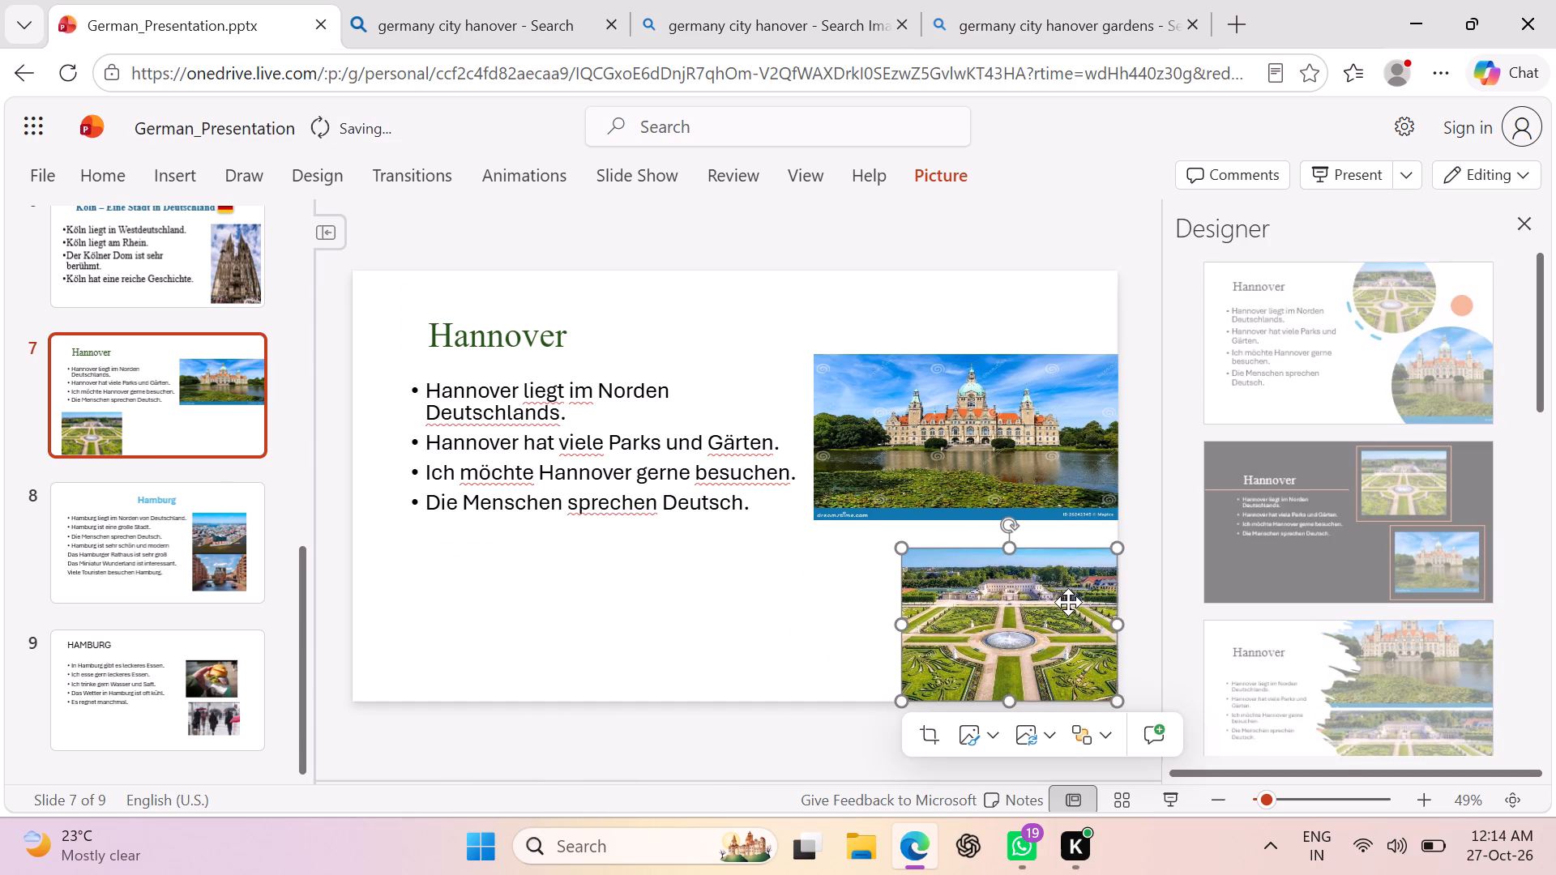
pyautogui.moveTo(905, 623); pyautogui.dragTo(871, 623)
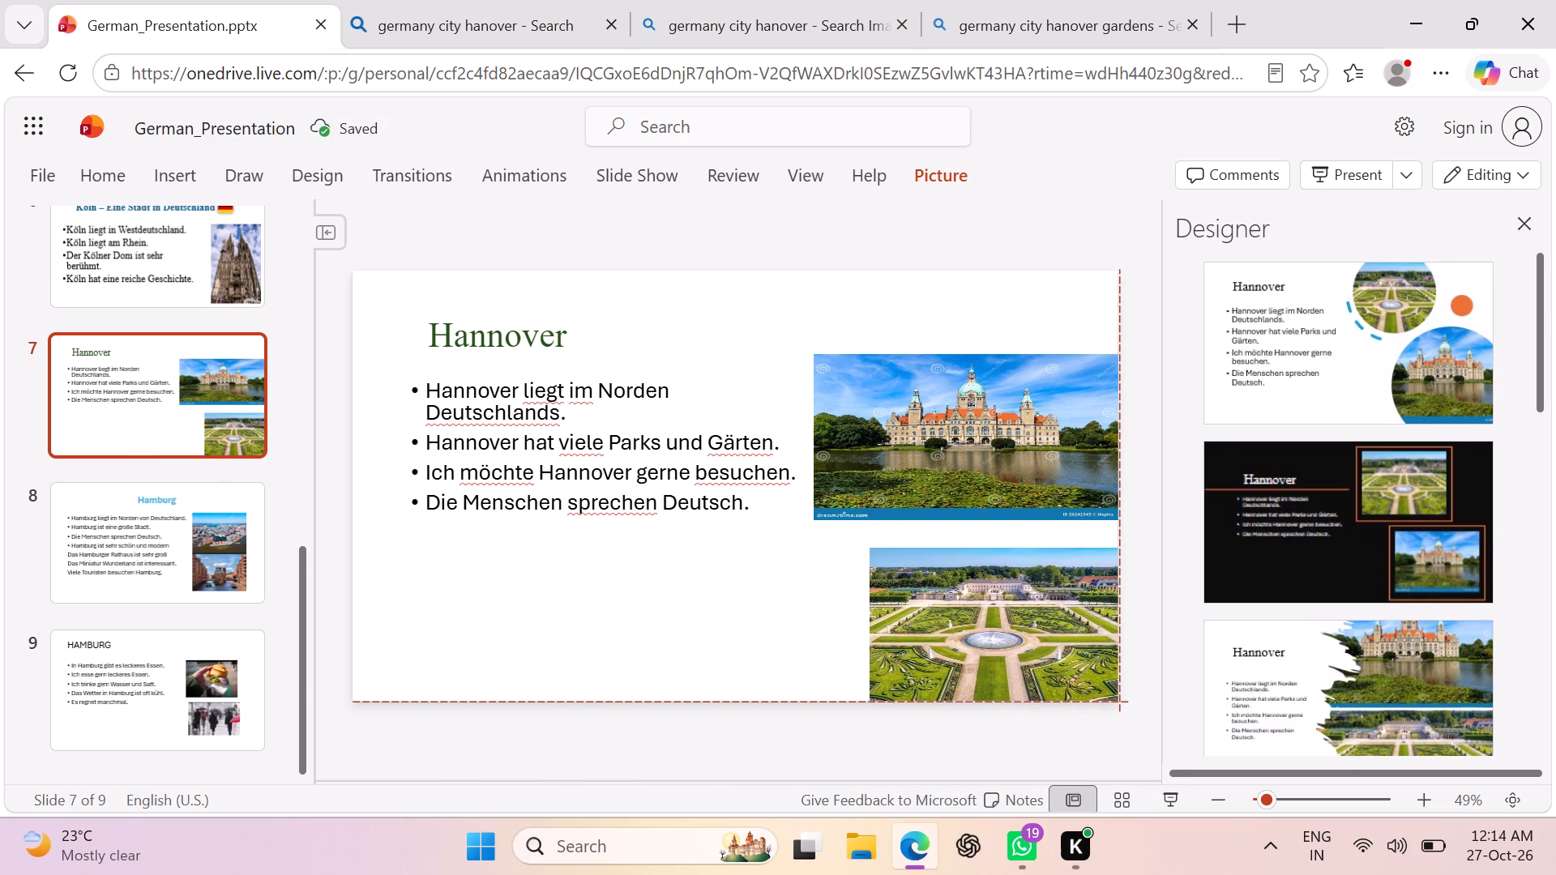
pyautogui.moveTo(871, 623); pyautogui.dragTo(861, 627)
pyautogui.moveTo(878, 485); pyautogui.dragTo(878, 477)
pyautogui.click(815, 437)
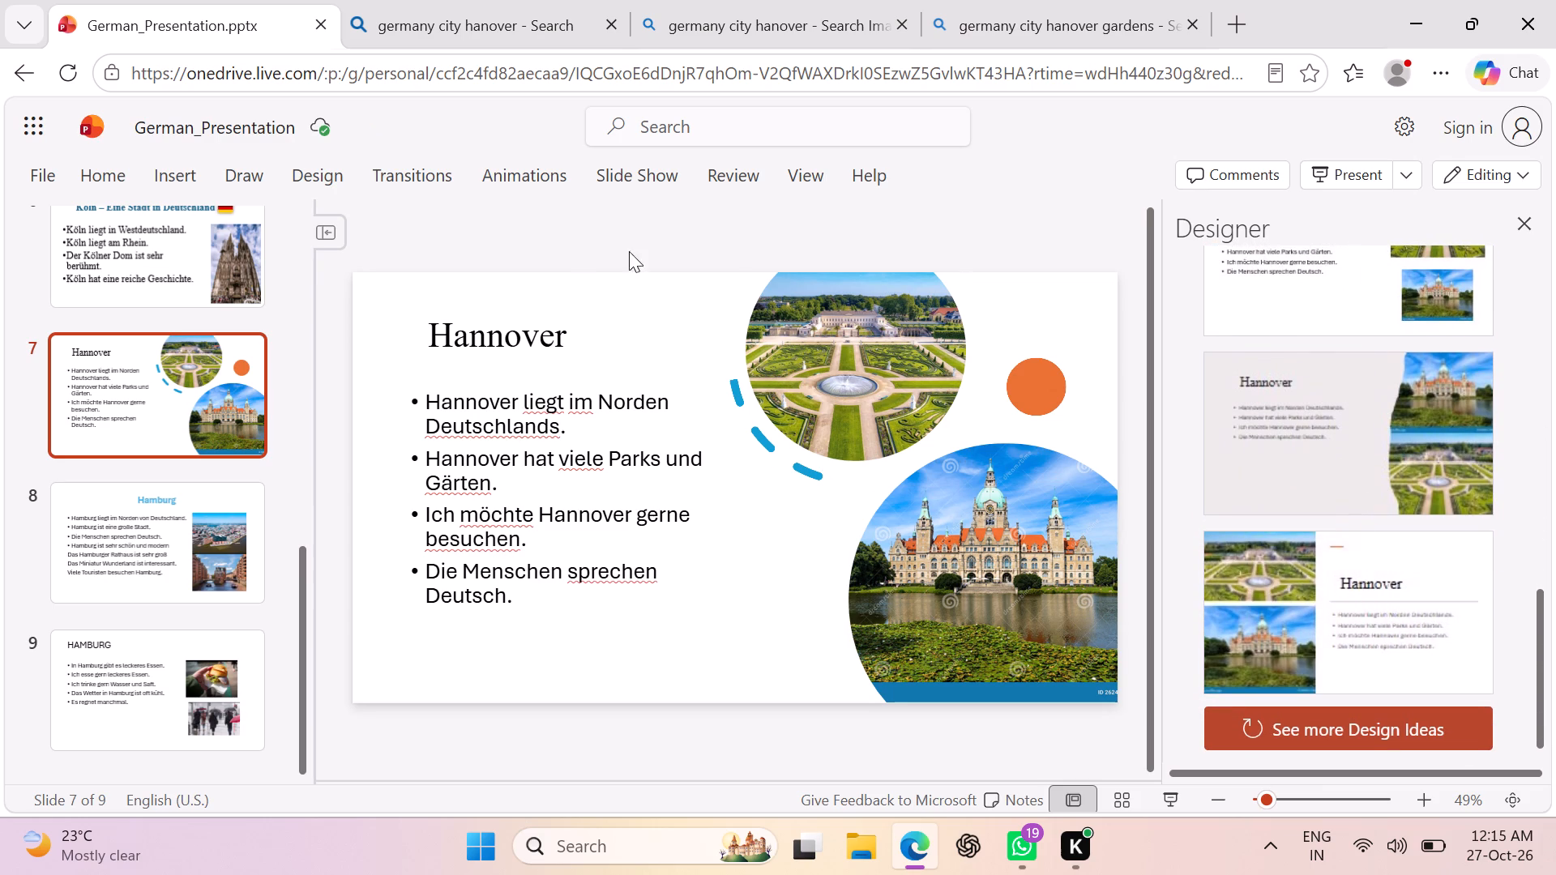
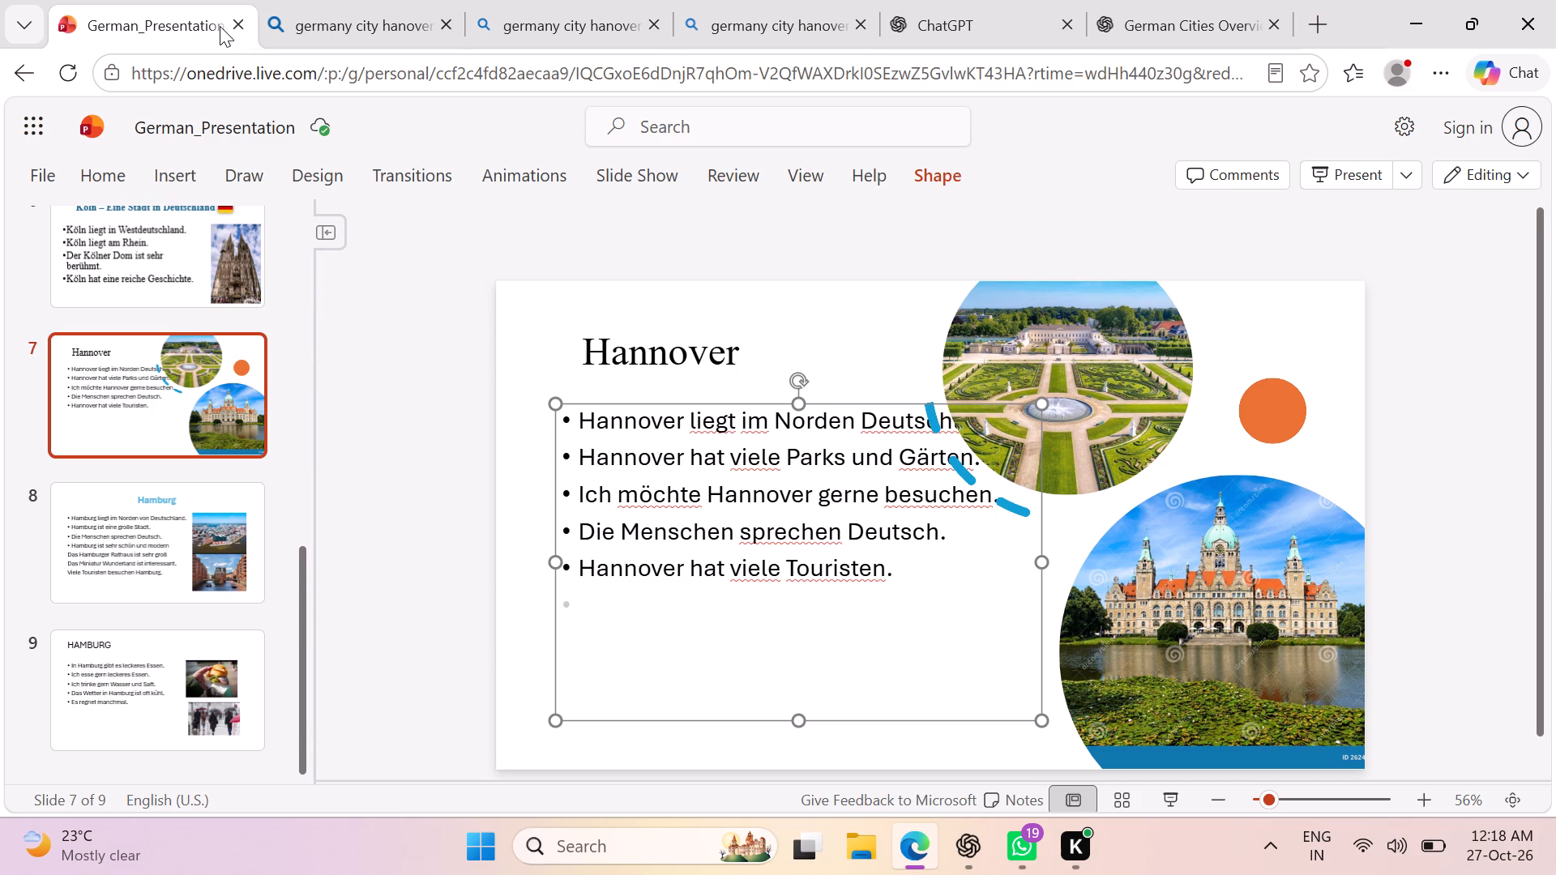
pyautogui.hotkey('ctrl', 'v')
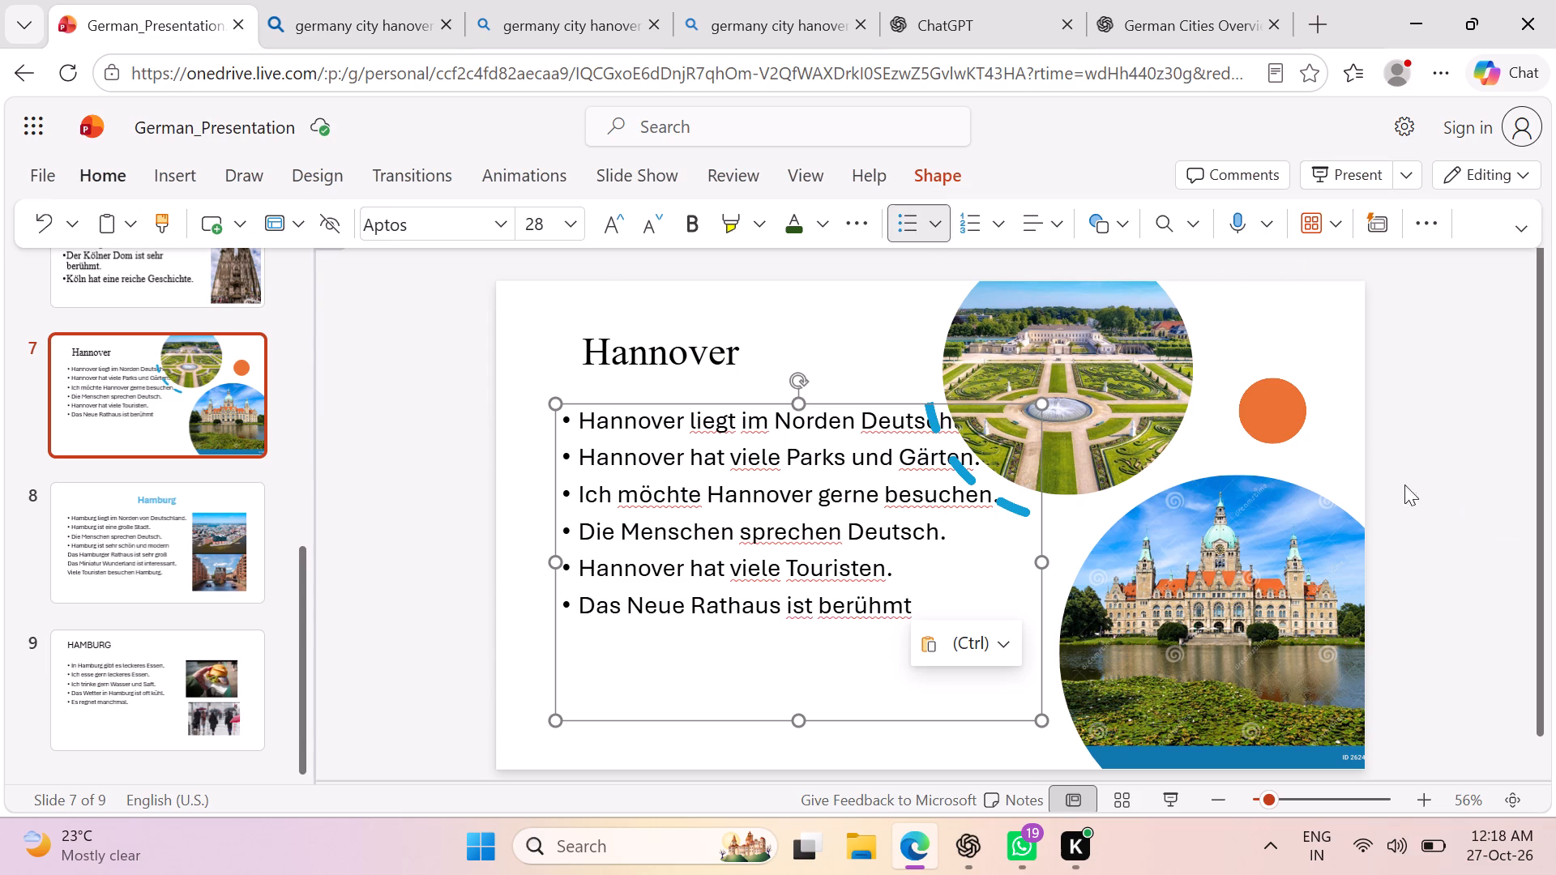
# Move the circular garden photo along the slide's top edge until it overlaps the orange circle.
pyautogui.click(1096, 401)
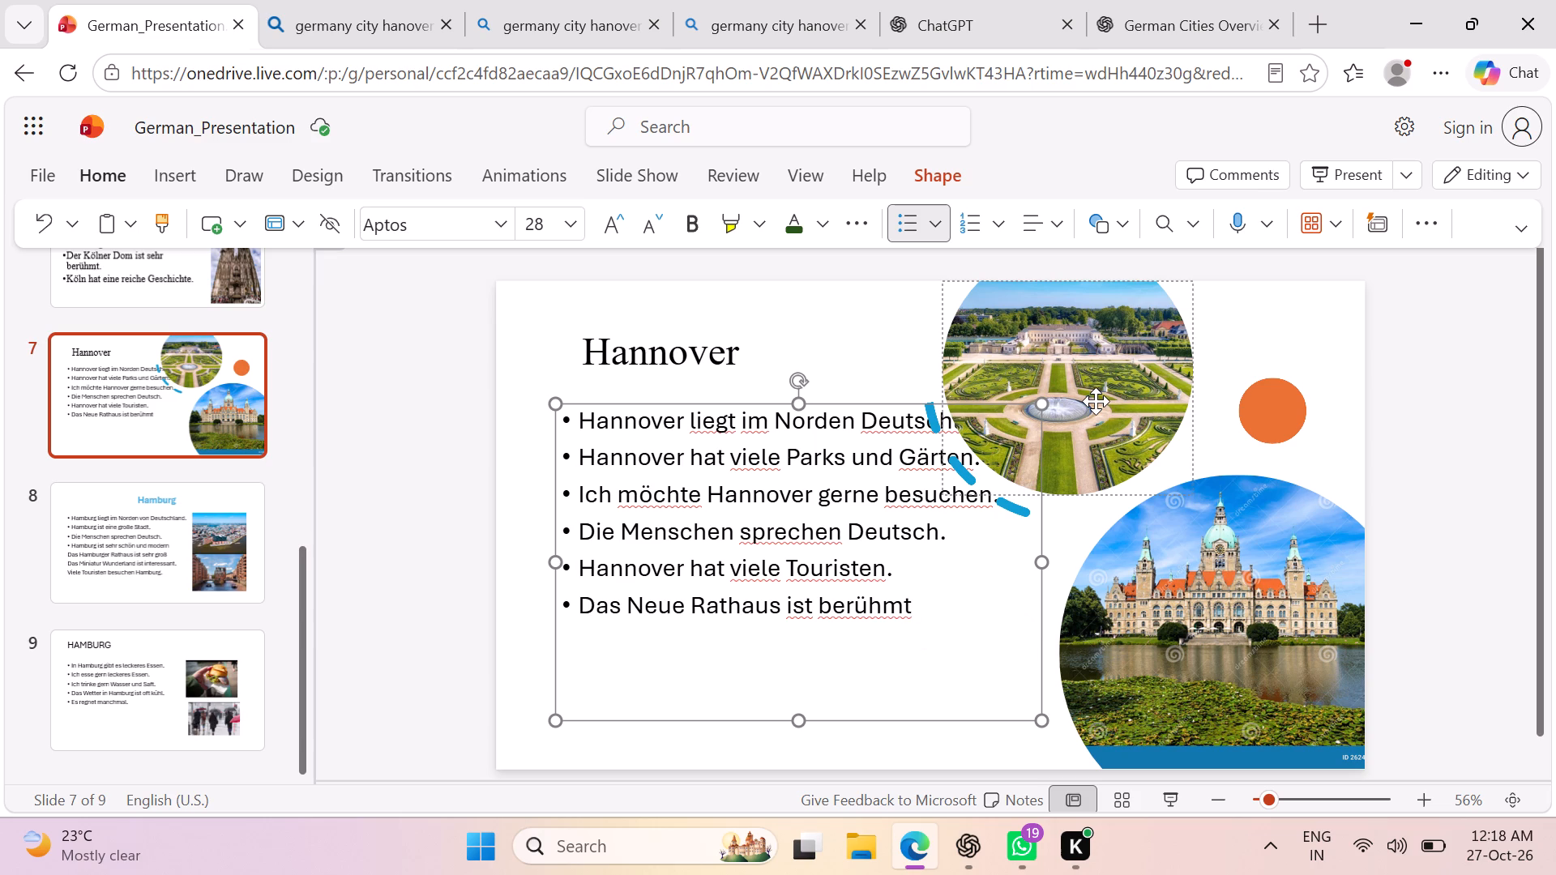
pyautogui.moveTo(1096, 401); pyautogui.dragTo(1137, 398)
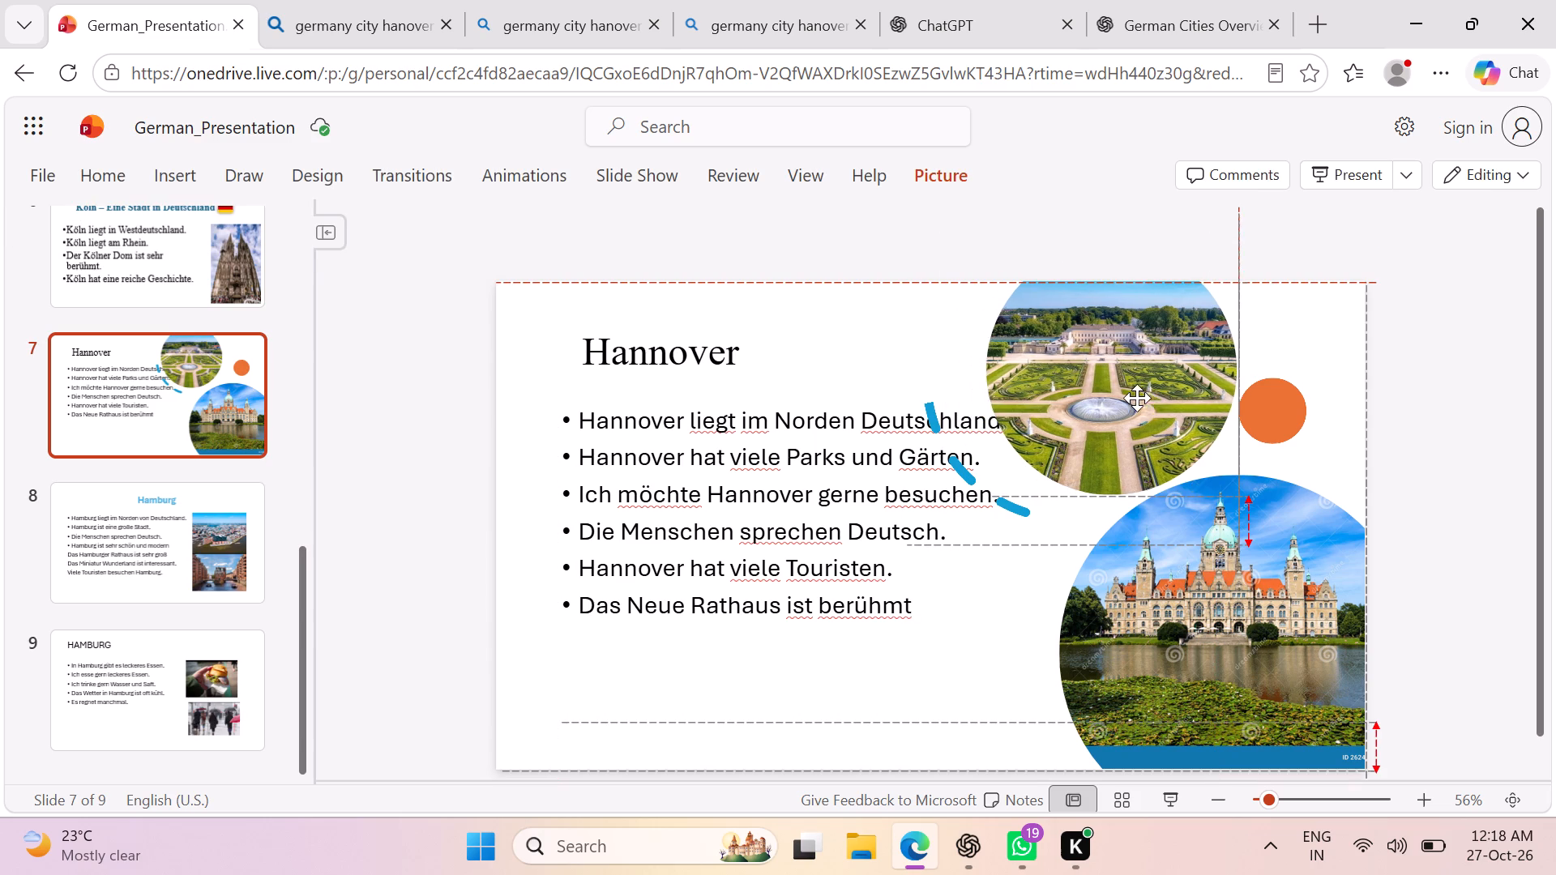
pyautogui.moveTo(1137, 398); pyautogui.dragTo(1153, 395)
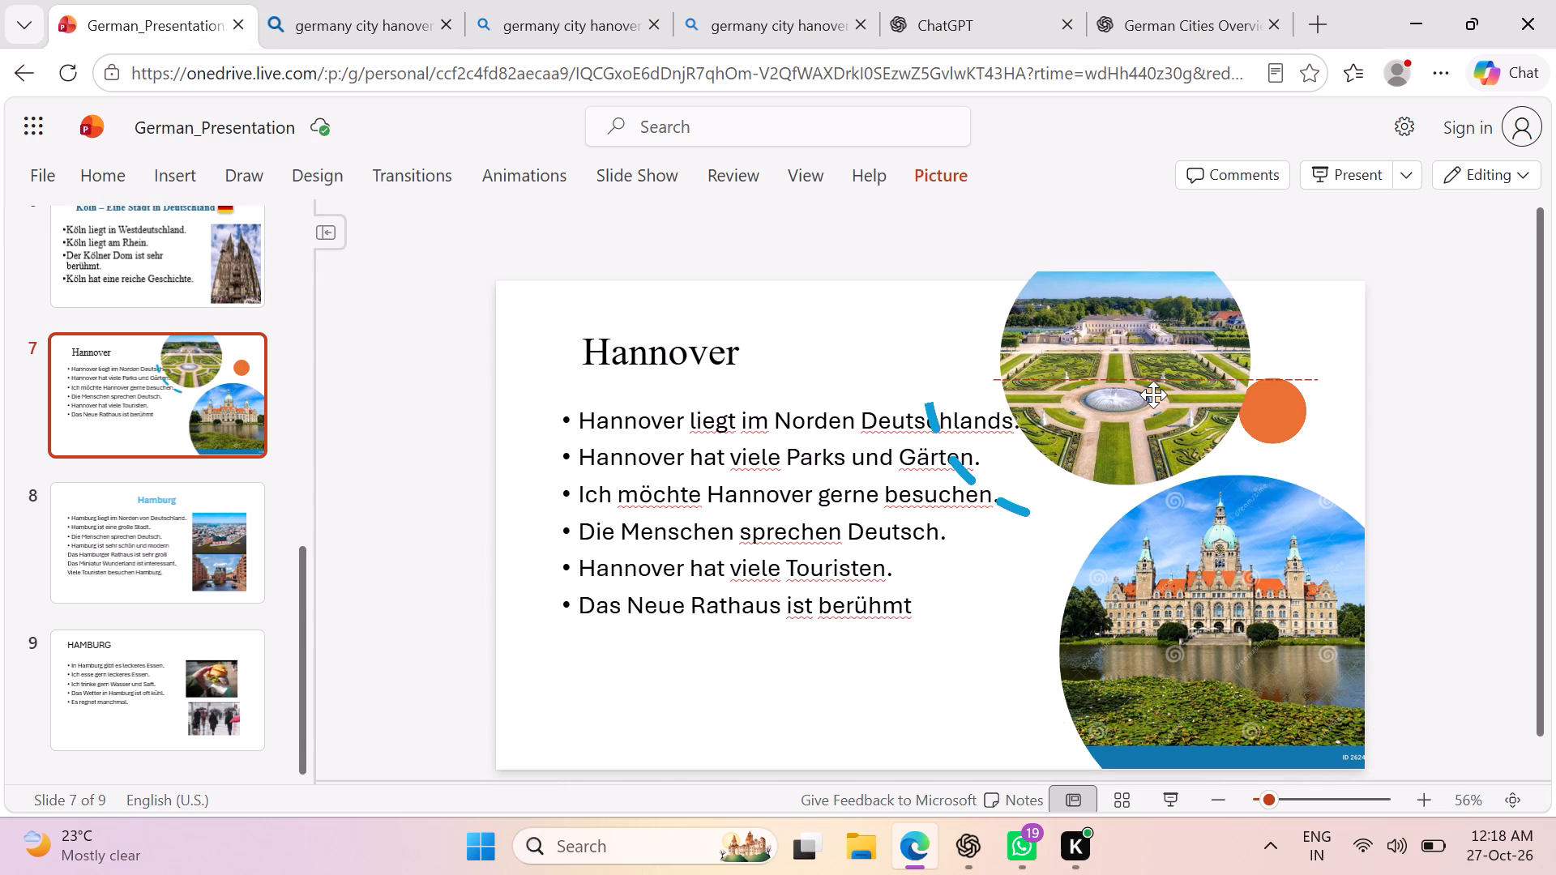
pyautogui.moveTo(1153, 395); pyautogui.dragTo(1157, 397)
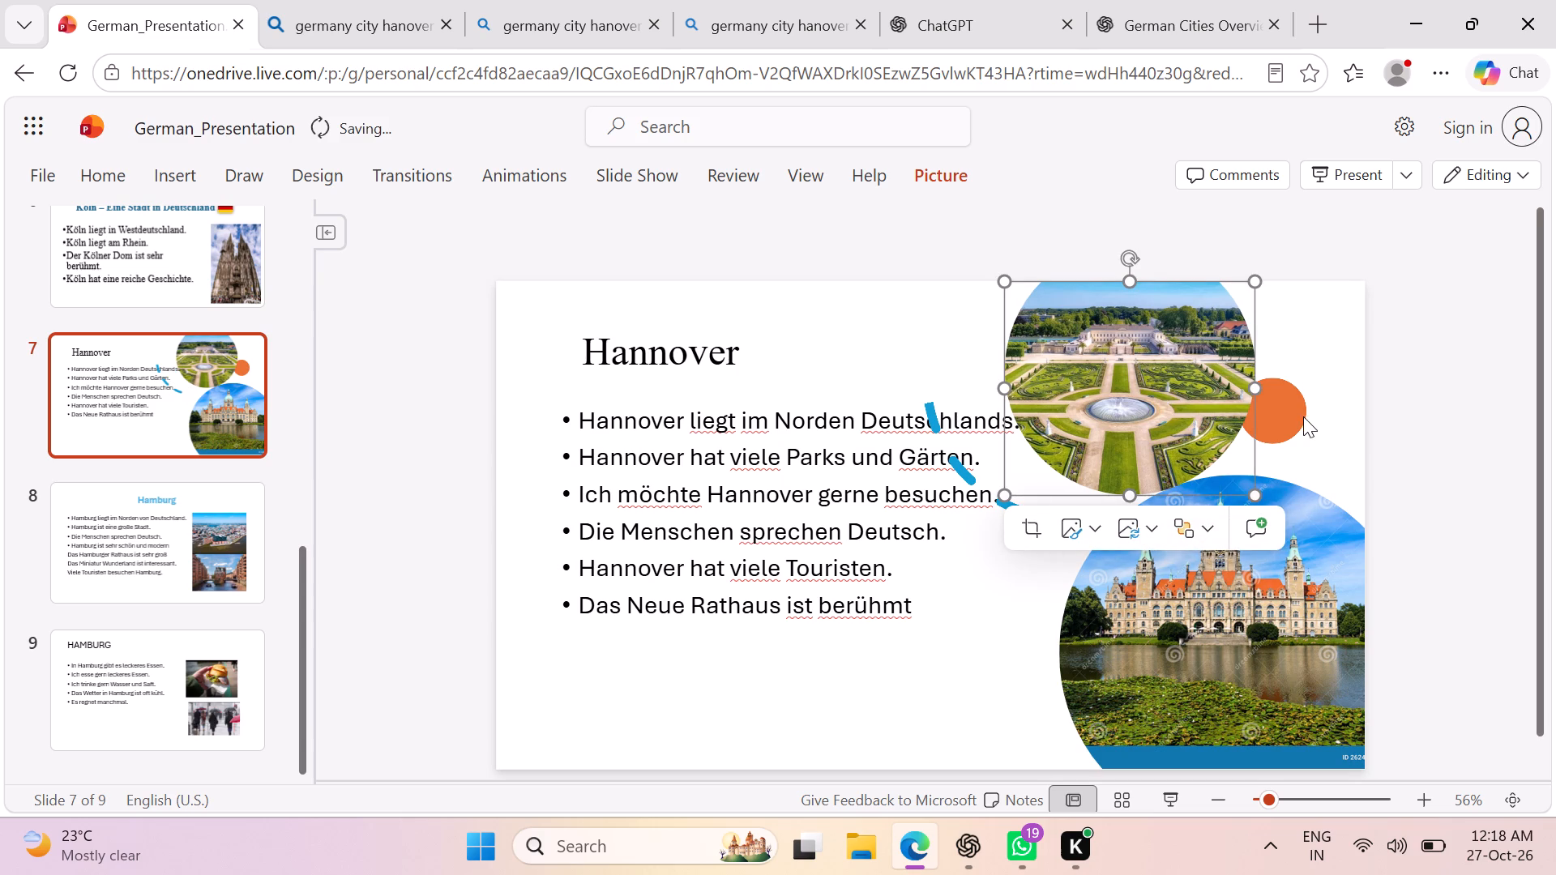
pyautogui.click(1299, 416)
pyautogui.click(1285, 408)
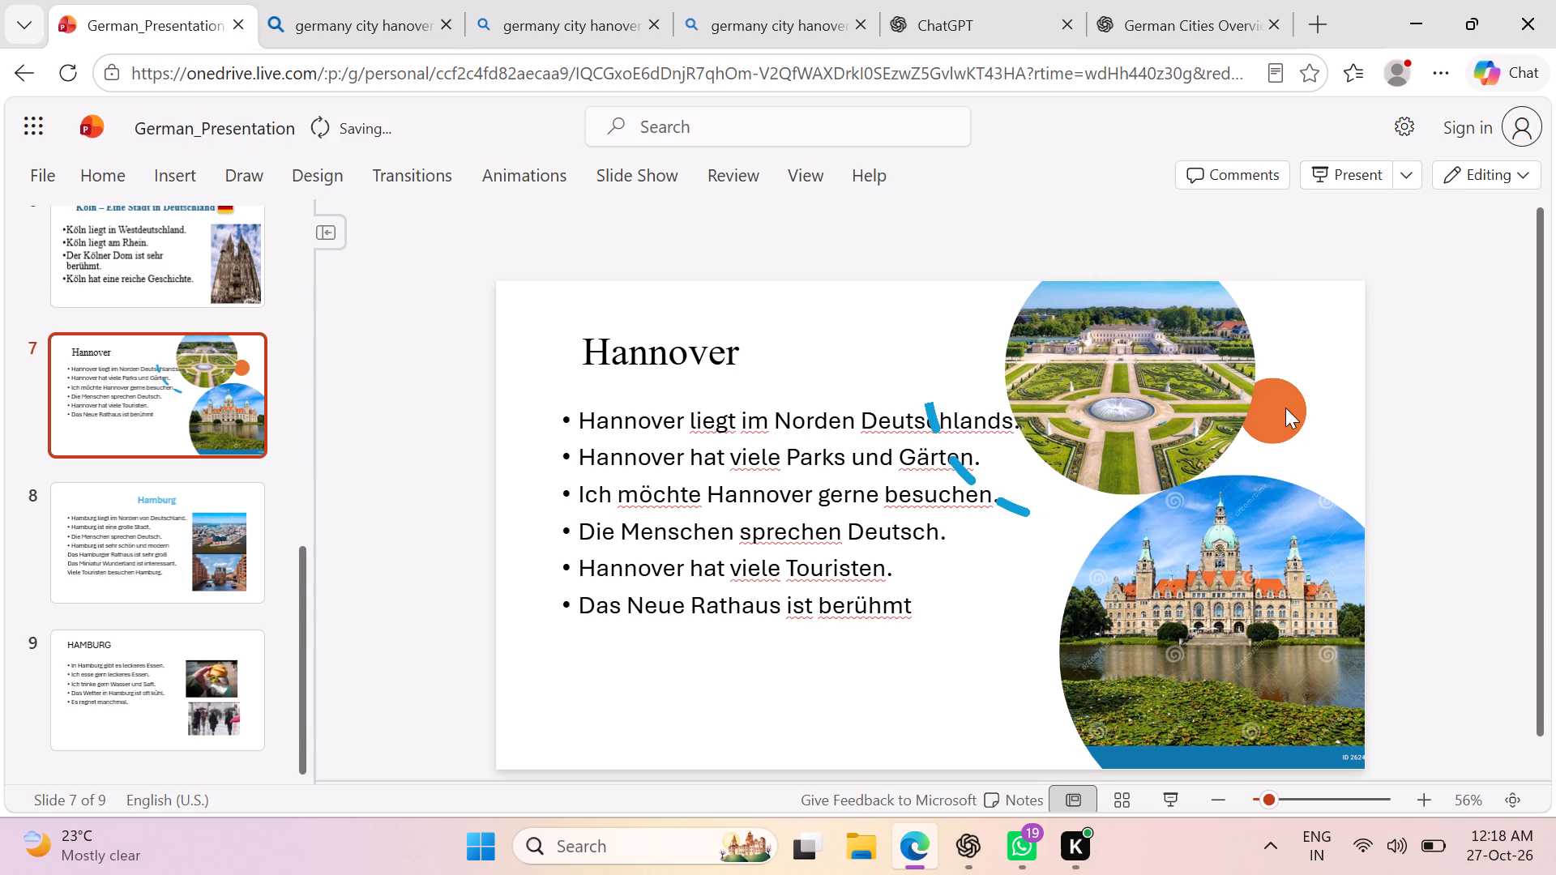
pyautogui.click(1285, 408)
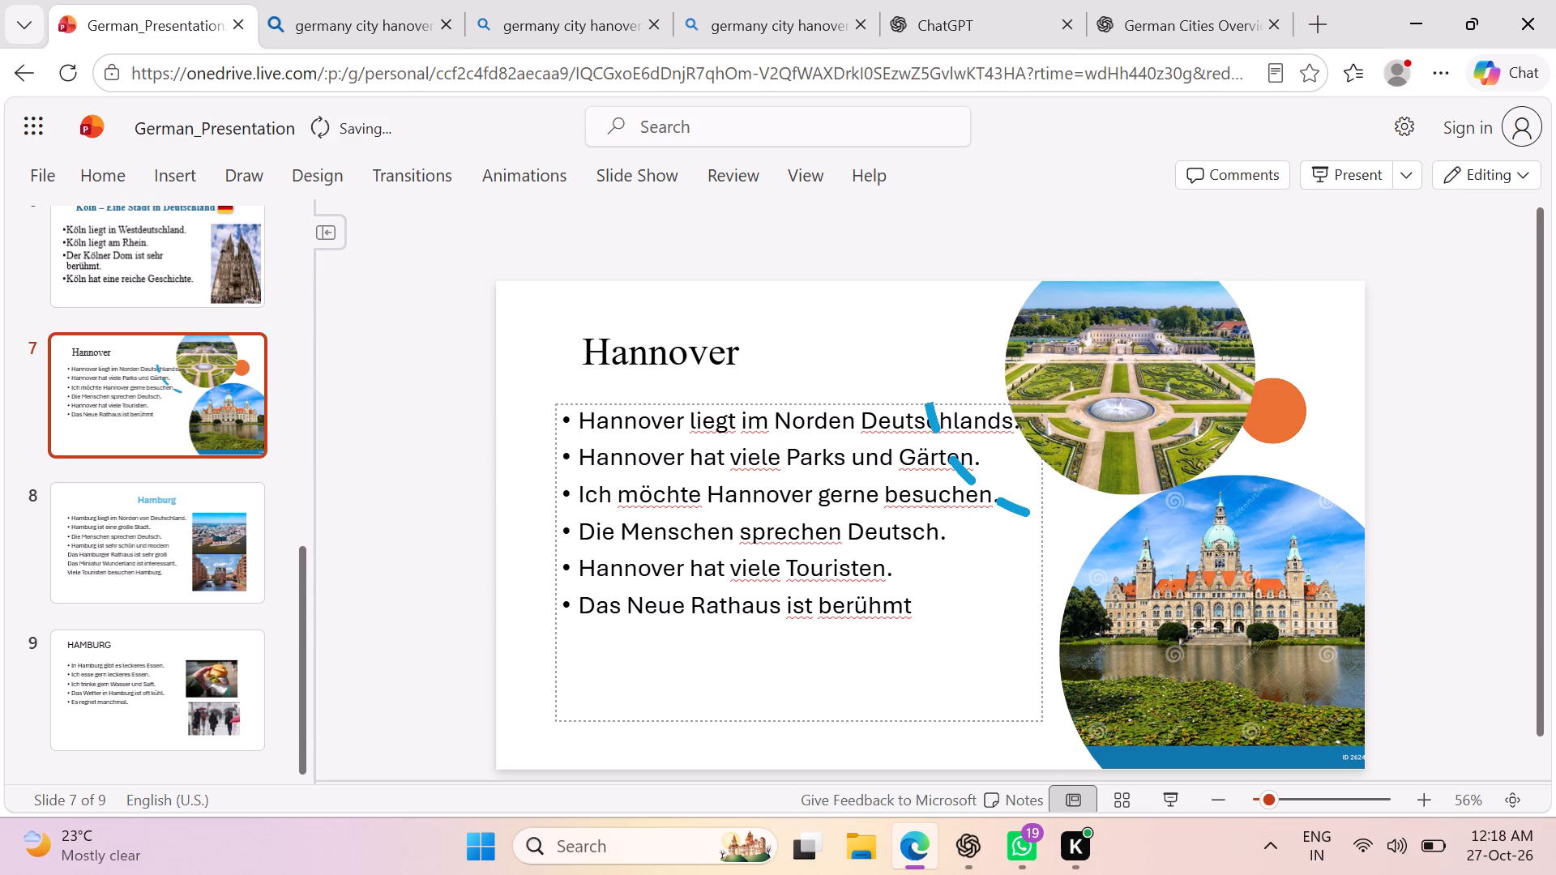
# Narrow the Hannover bullet text box so the three longest sentences wrap and clear the blue dashed arc.
pyautogui.click(973, 467)
pyautogui.click(959, 471)
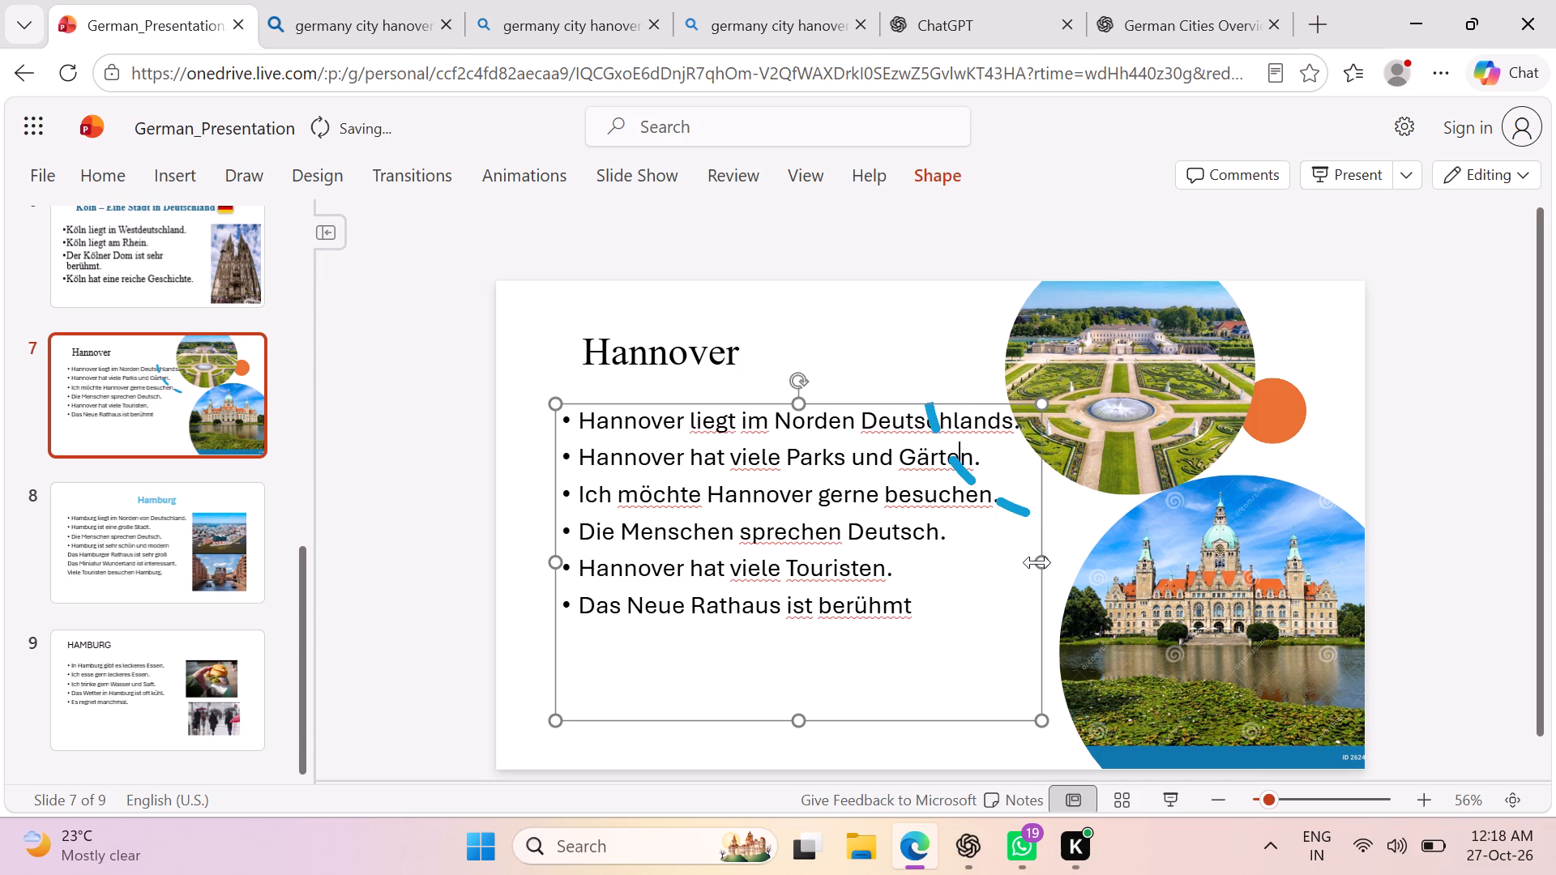
pyautogui.moveTo(1037, 562); pyautogui.dragTo(1007, 561)
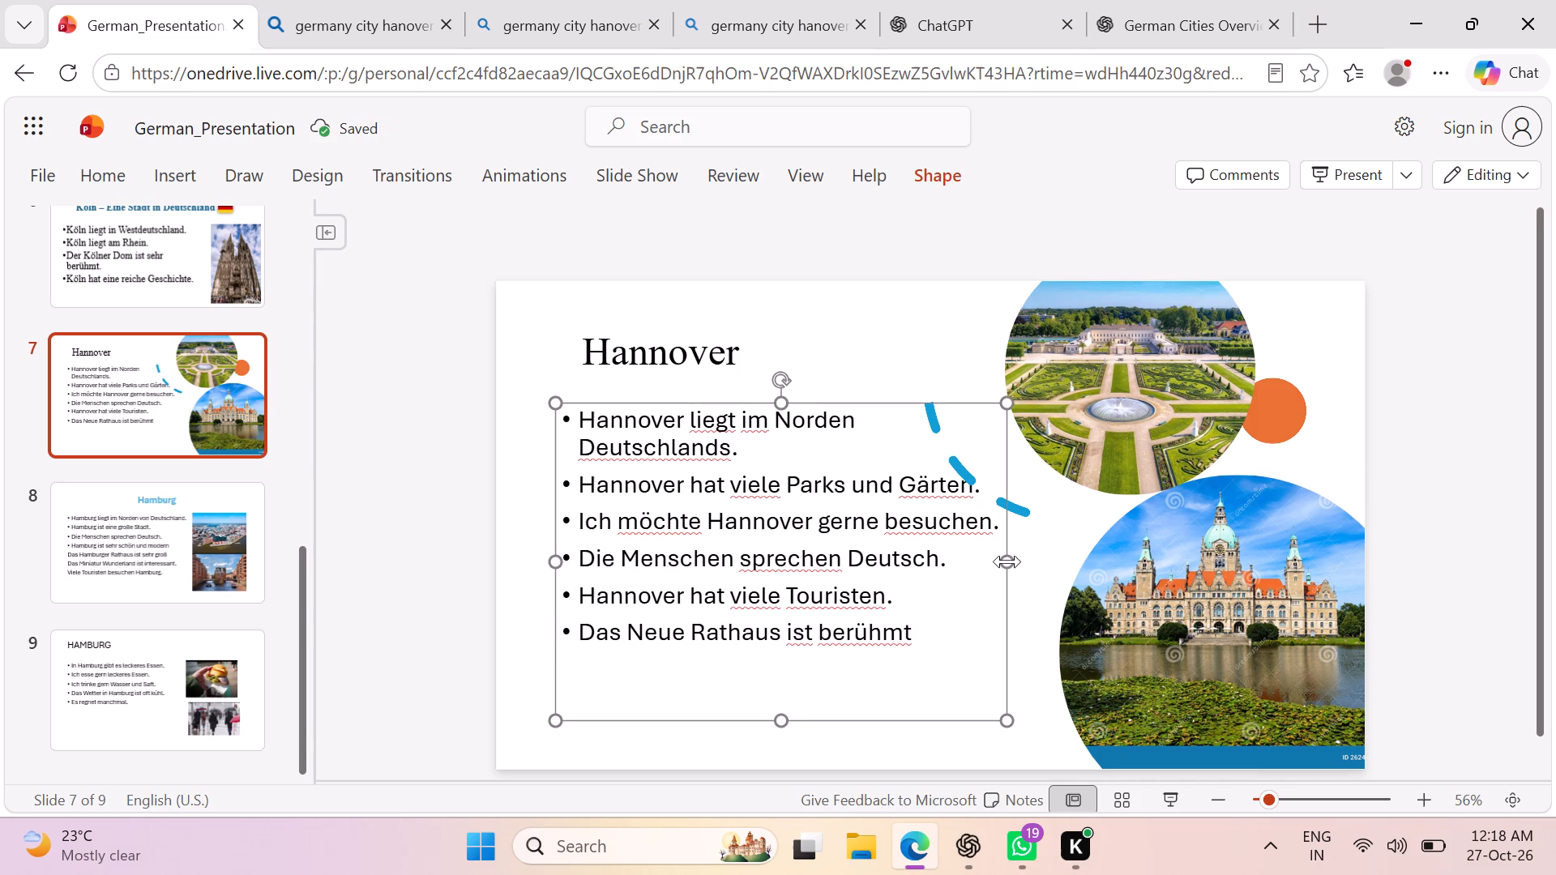
pyautogui.moveTo(1007, 561); pyautogui.dragTo(998, 562)
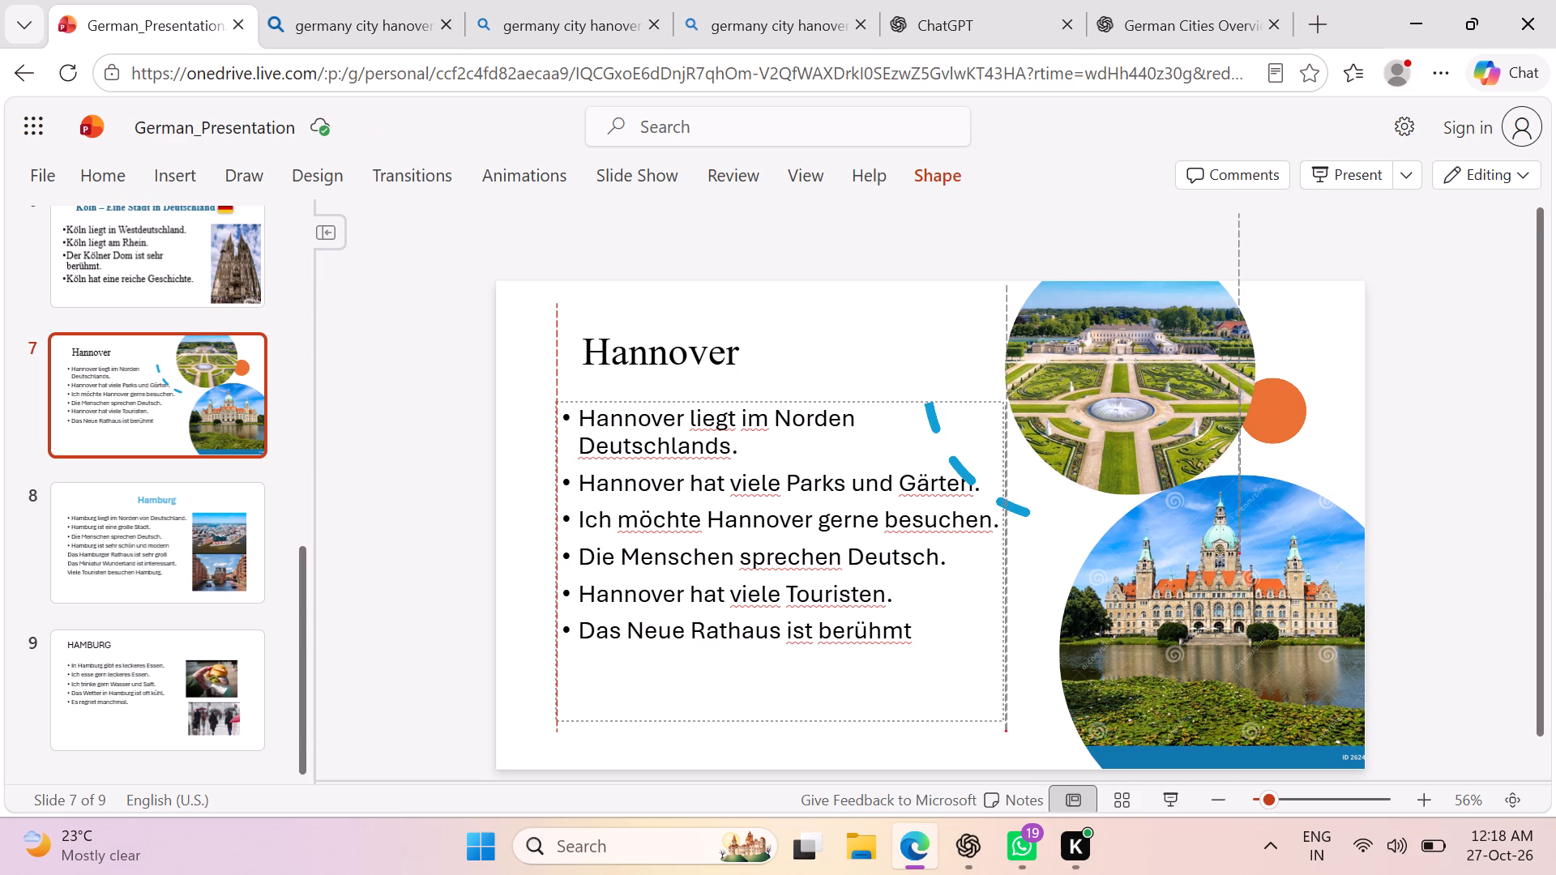
pyautogui.moveTo(998, 562); pyautogui.dragTo(991, 564)
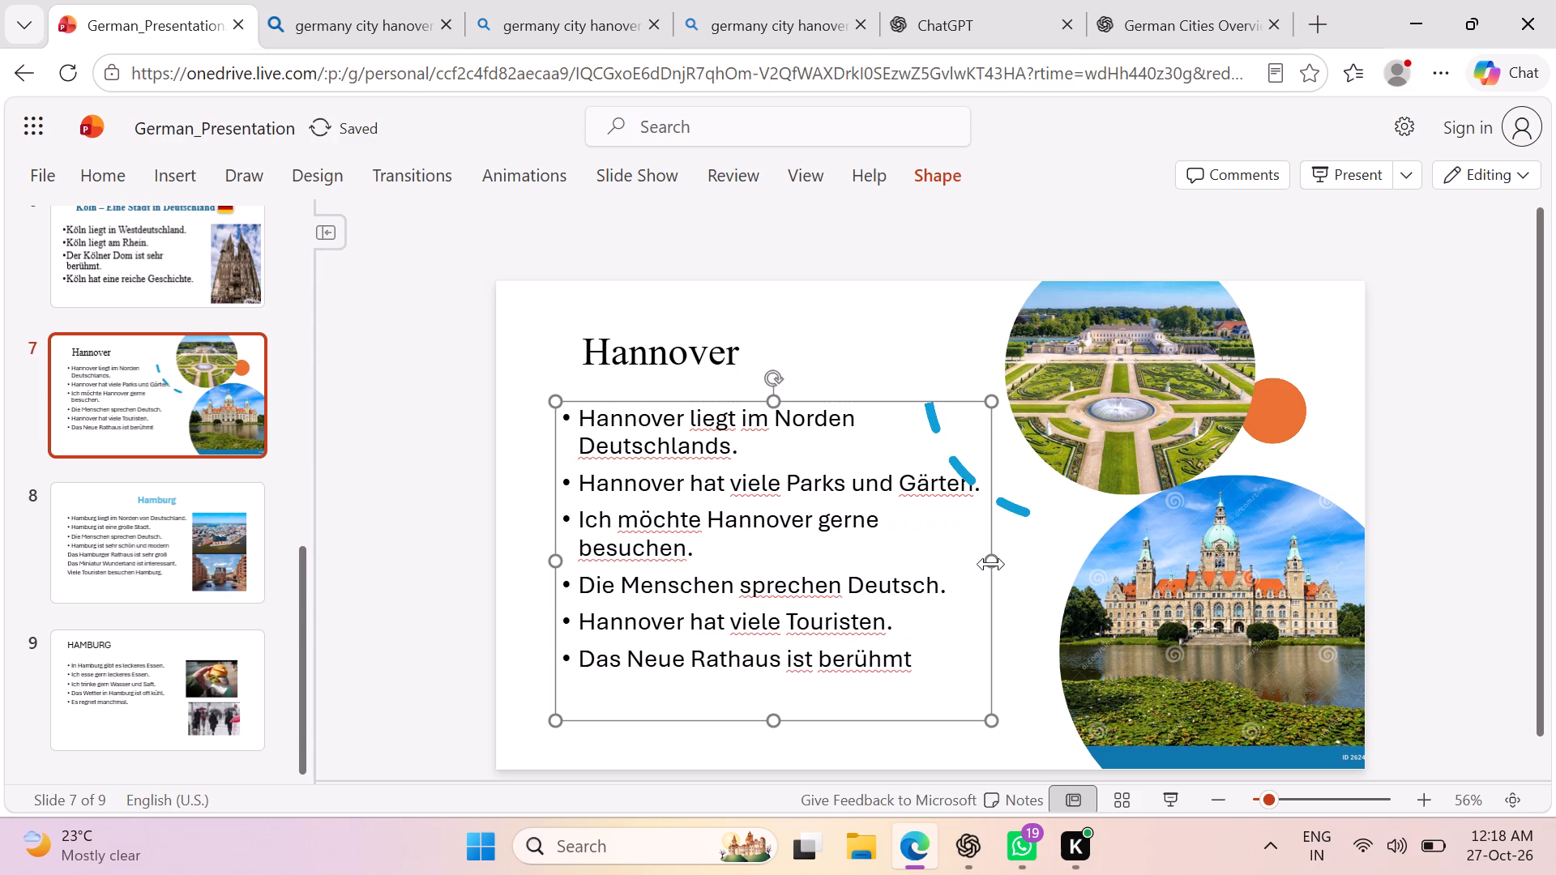
pyautogui.moveTo(991, 564); pyautogui.dragTo(979, 563)
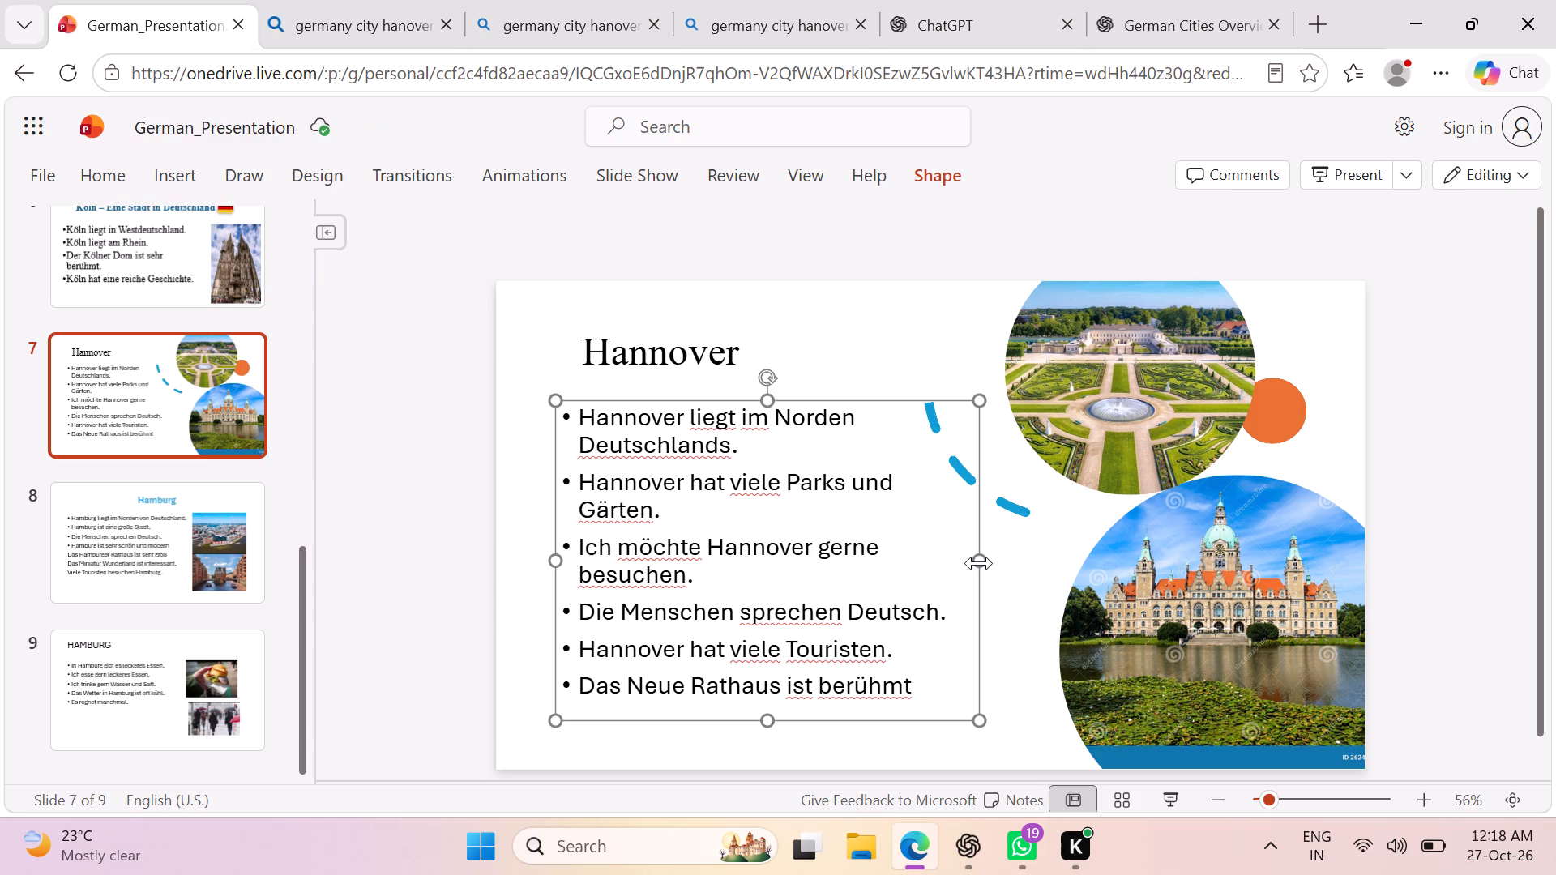
# Move the circular garden photo back along the slide's top edge to sit between the blue dashed arc and the orange circle.
pyautogui.moveTo(1104, 433); pyautogui.dragTo(1058, 437)
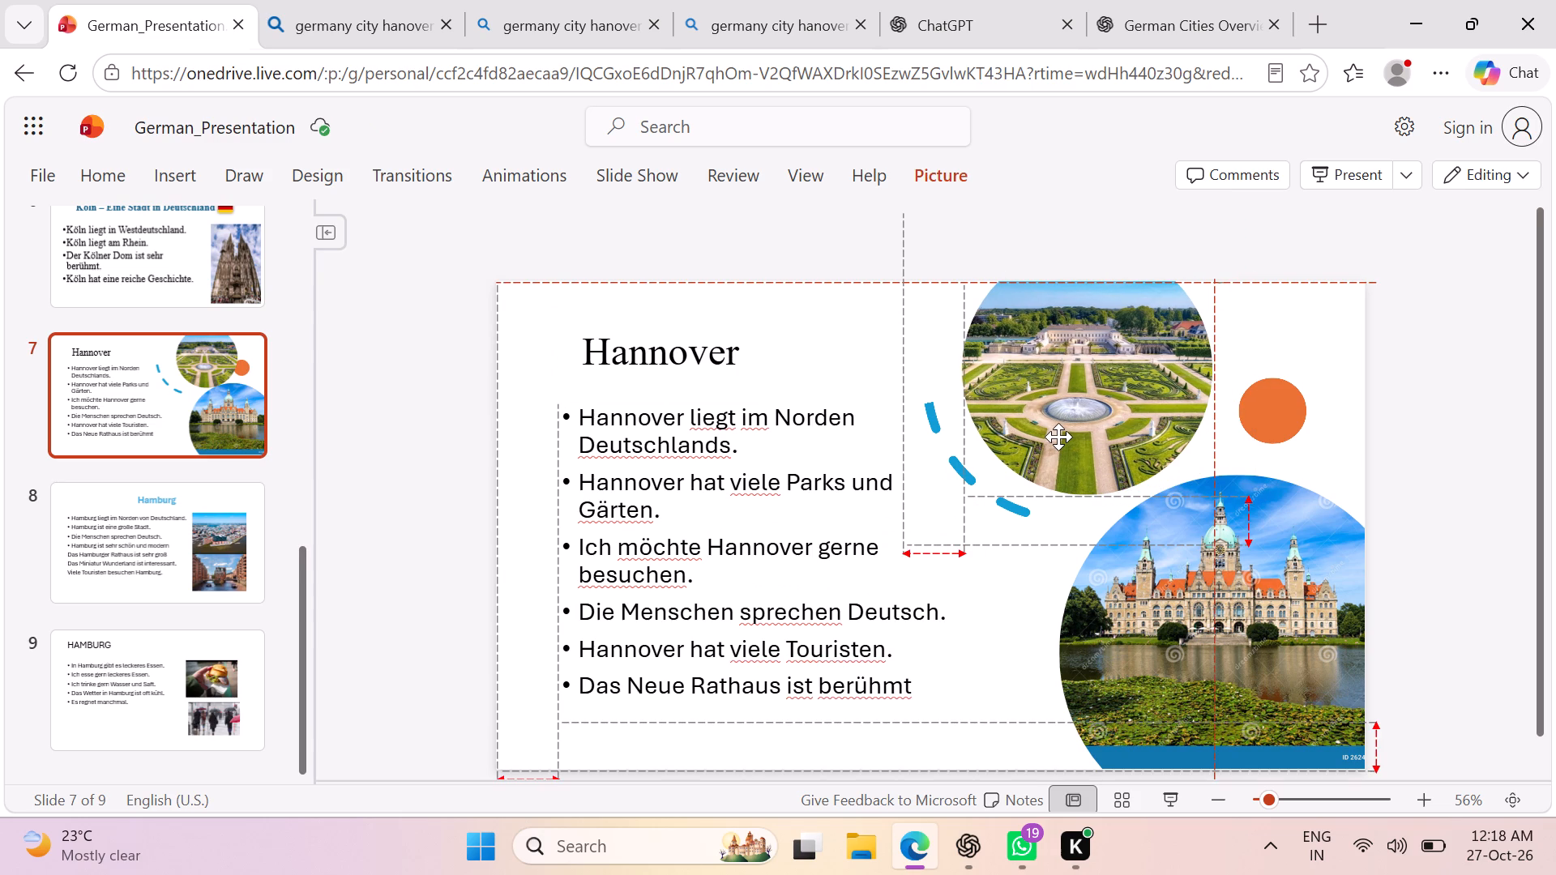
pyautogui.moveTo(1058, 437); pyautogui.dragTo(1055, 437)
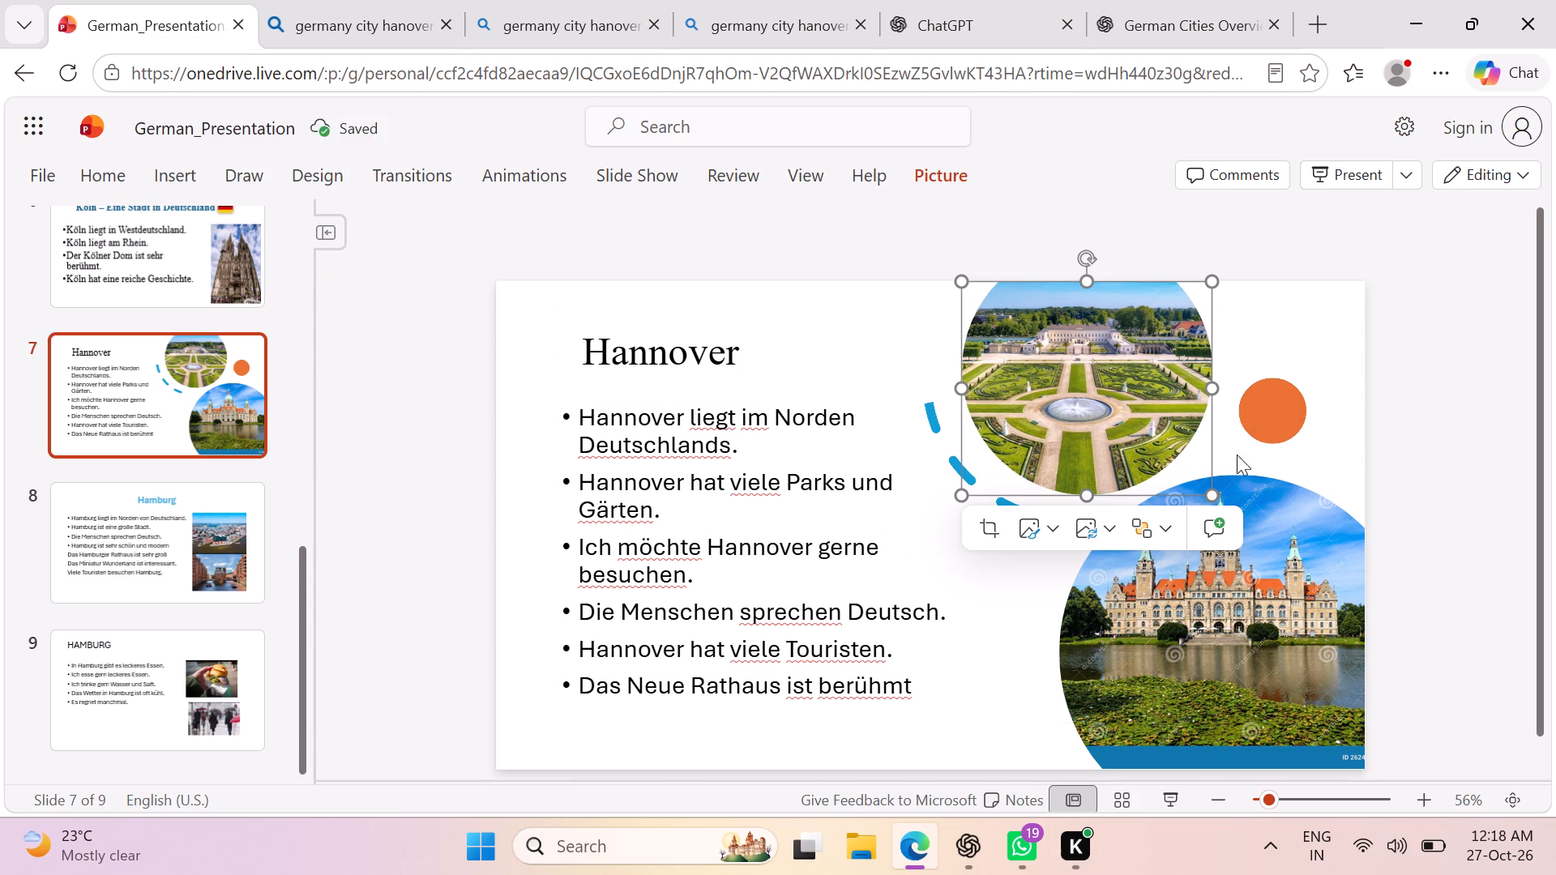
pyautogui.click(1406, 431)
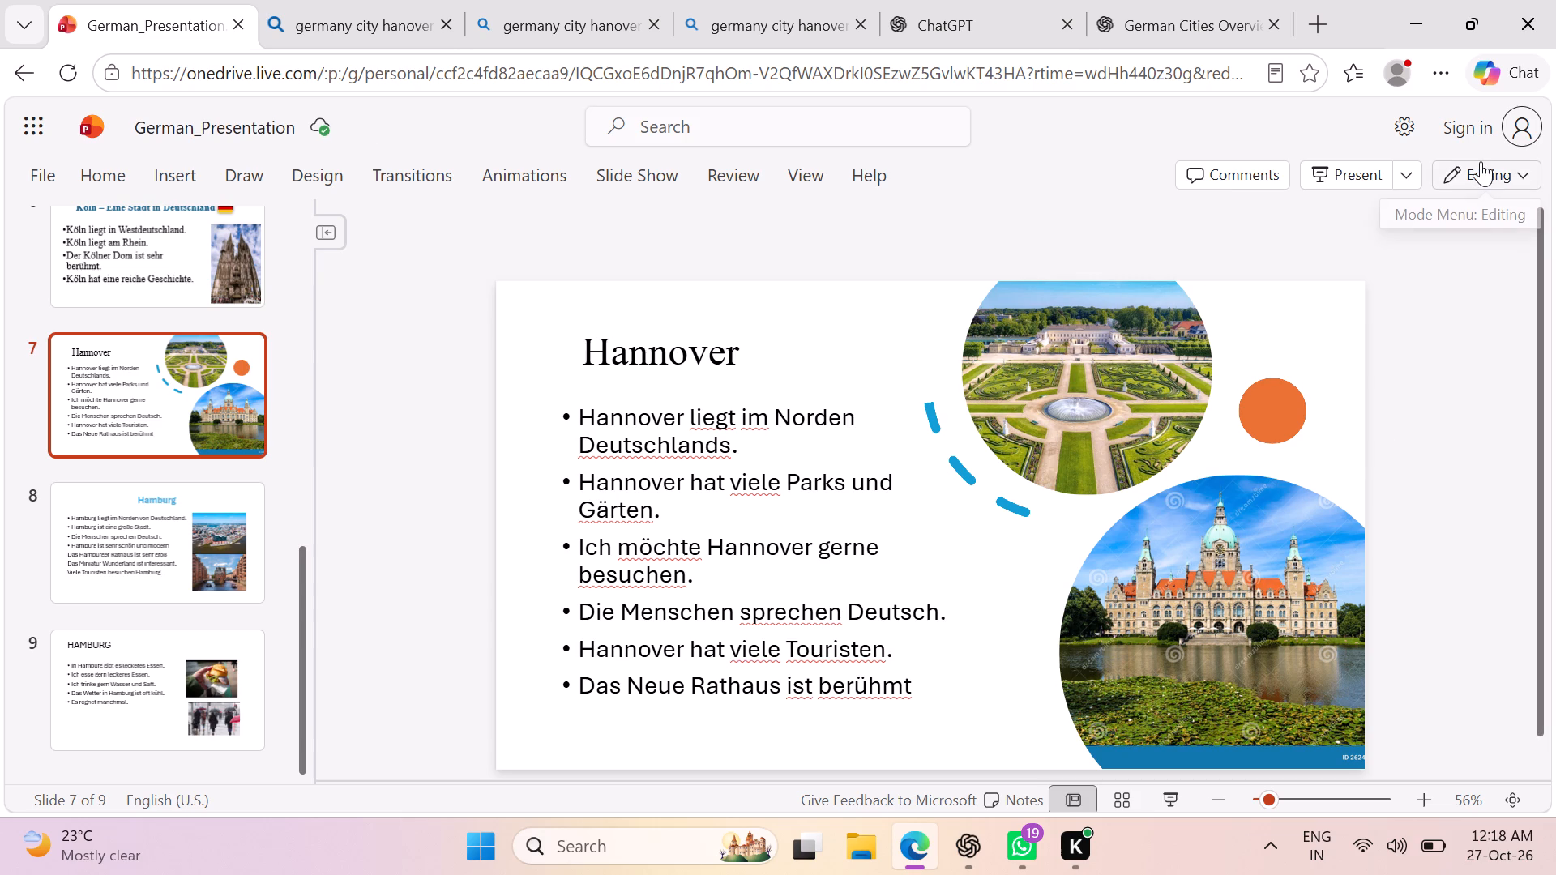
# Open the choice between Editing and Viewing modes for the presentation.
pyautogui.click(1503, 173)
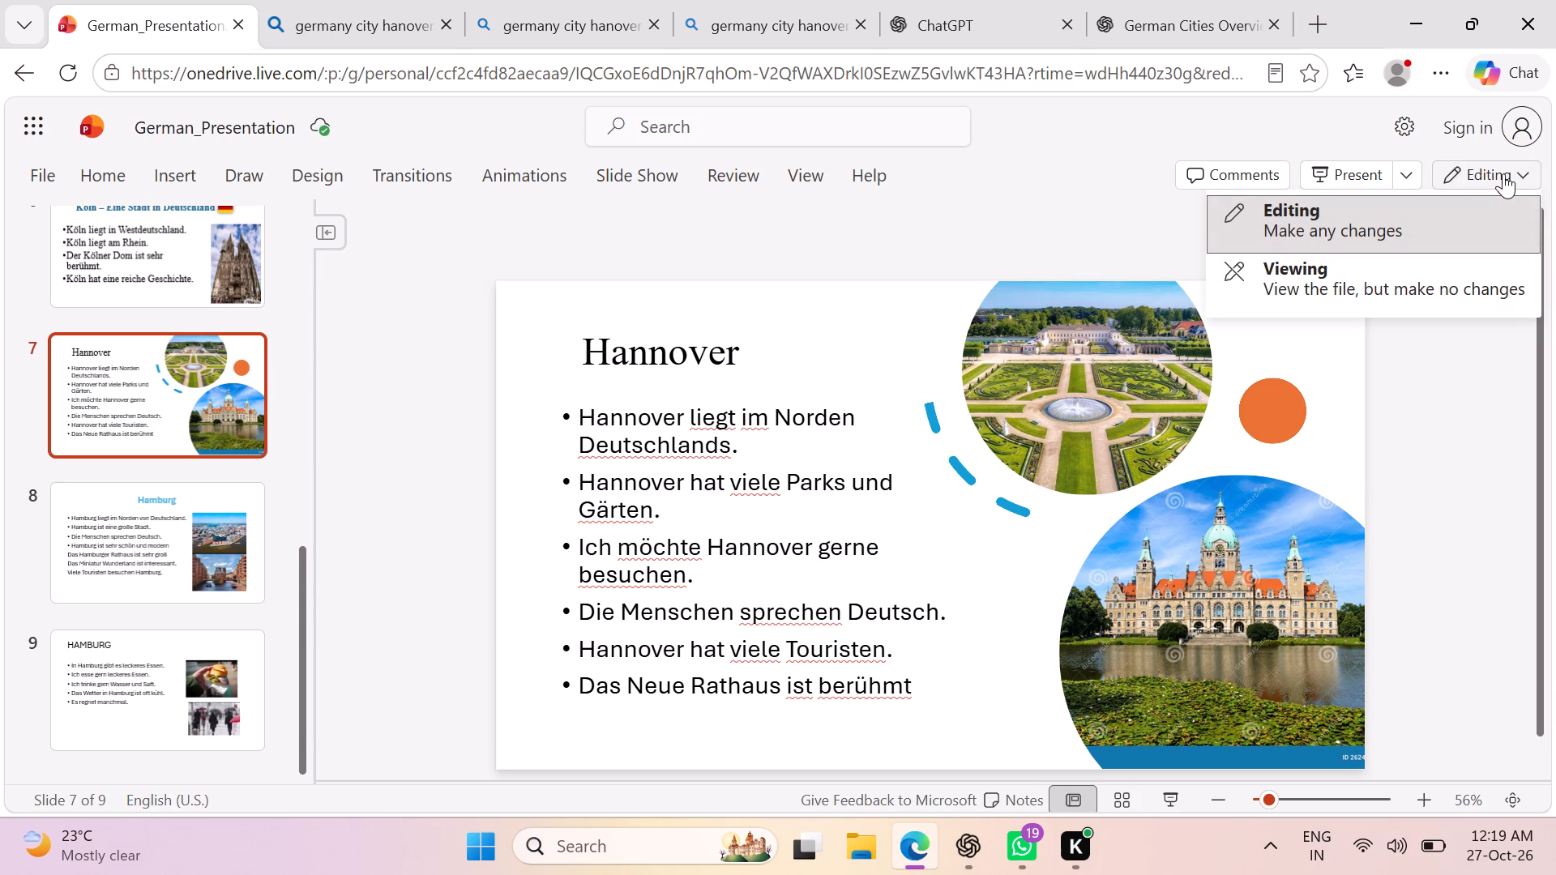
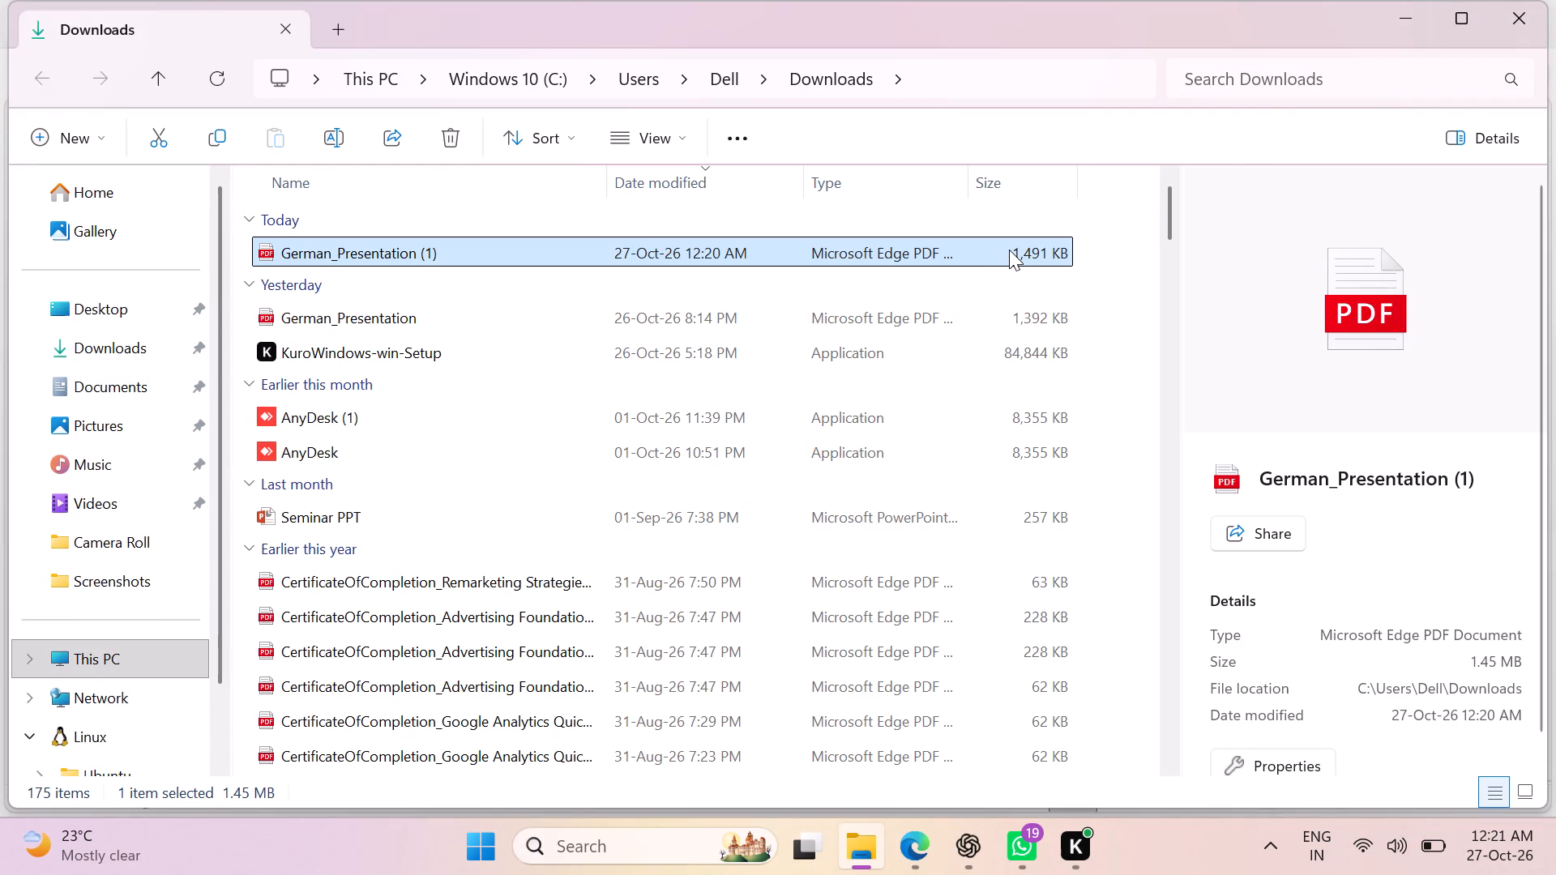
pyautogui.click(1009, 250)
pyautogui.rightClick(1009, 250)
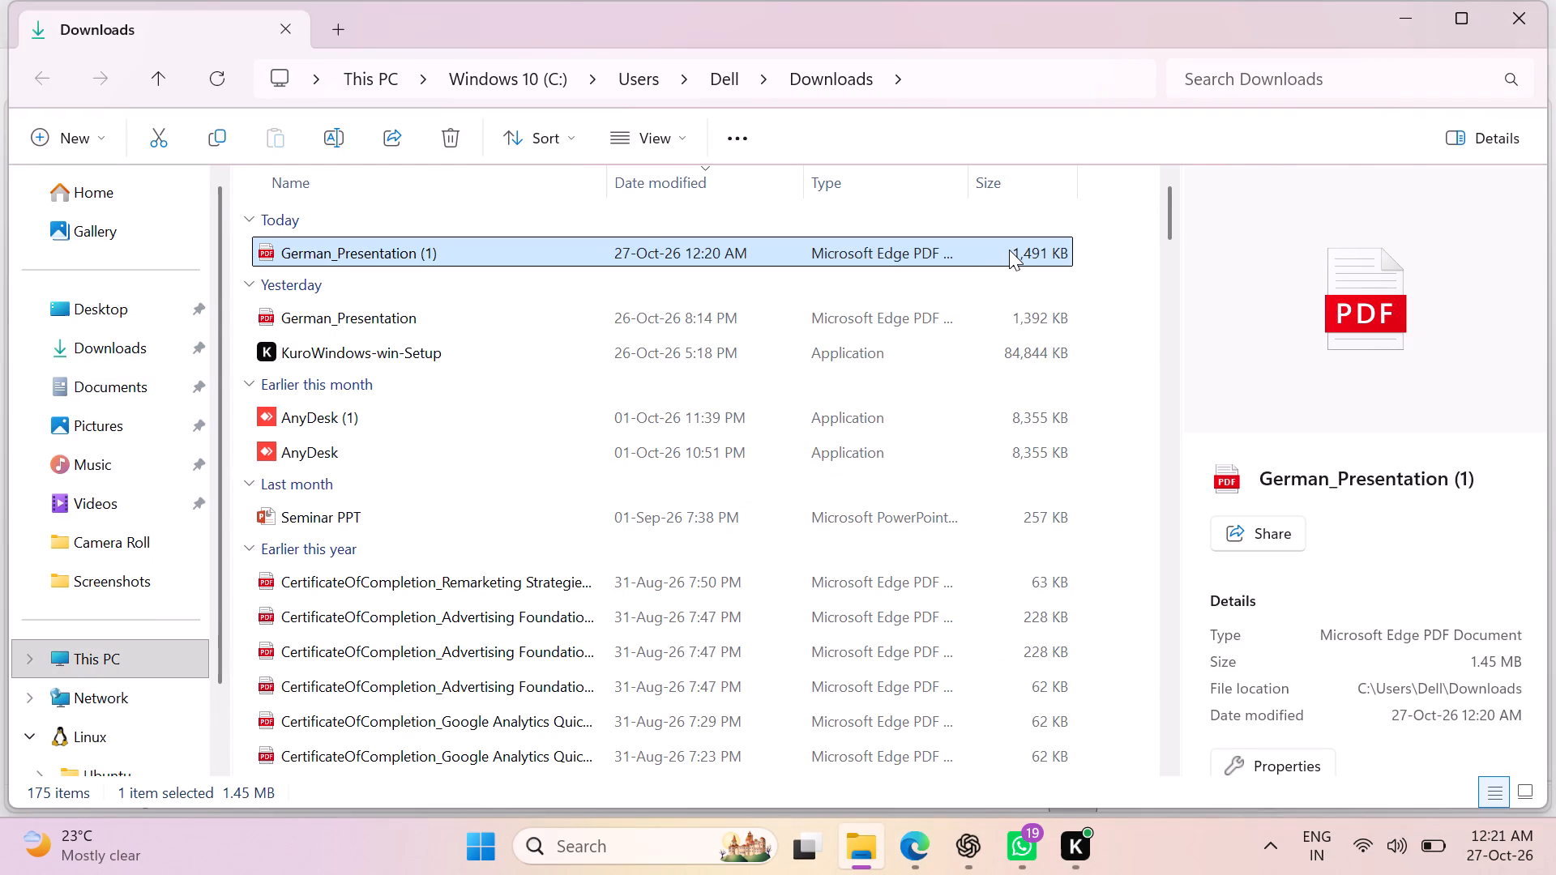
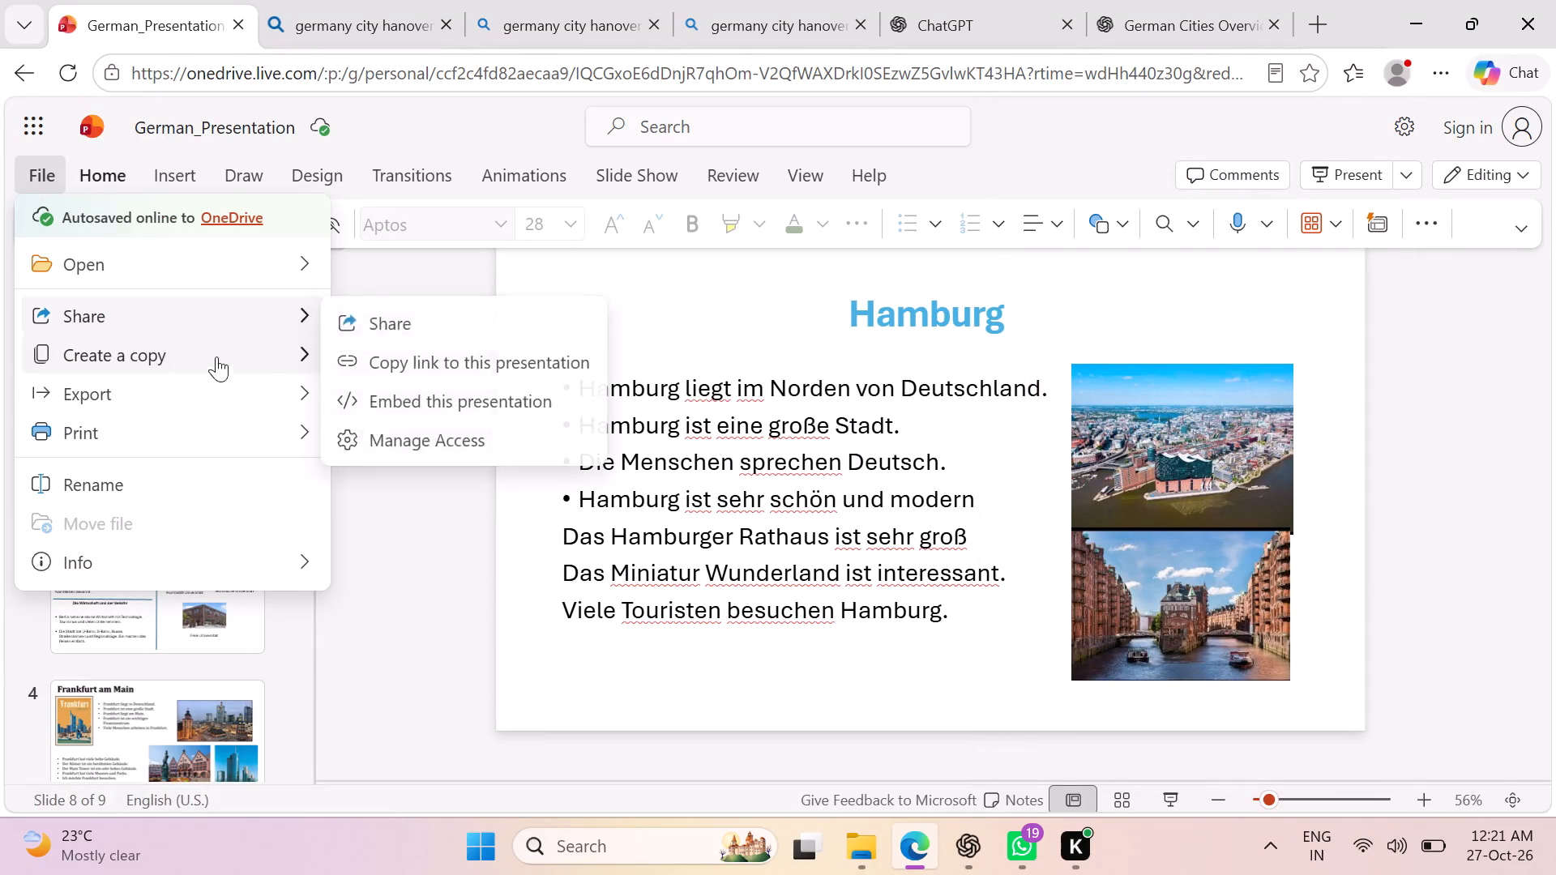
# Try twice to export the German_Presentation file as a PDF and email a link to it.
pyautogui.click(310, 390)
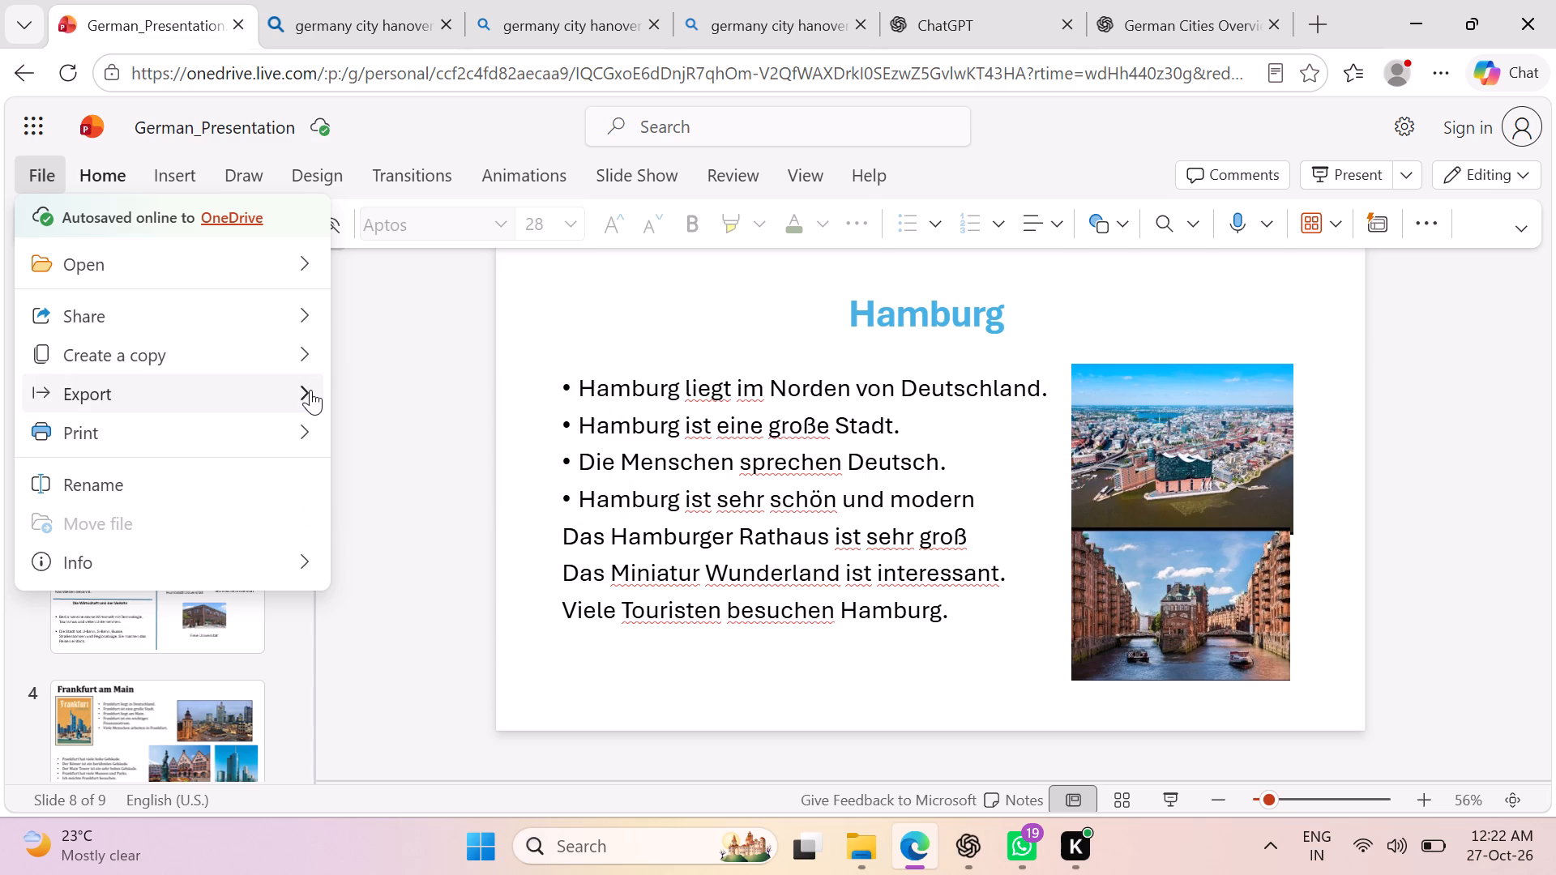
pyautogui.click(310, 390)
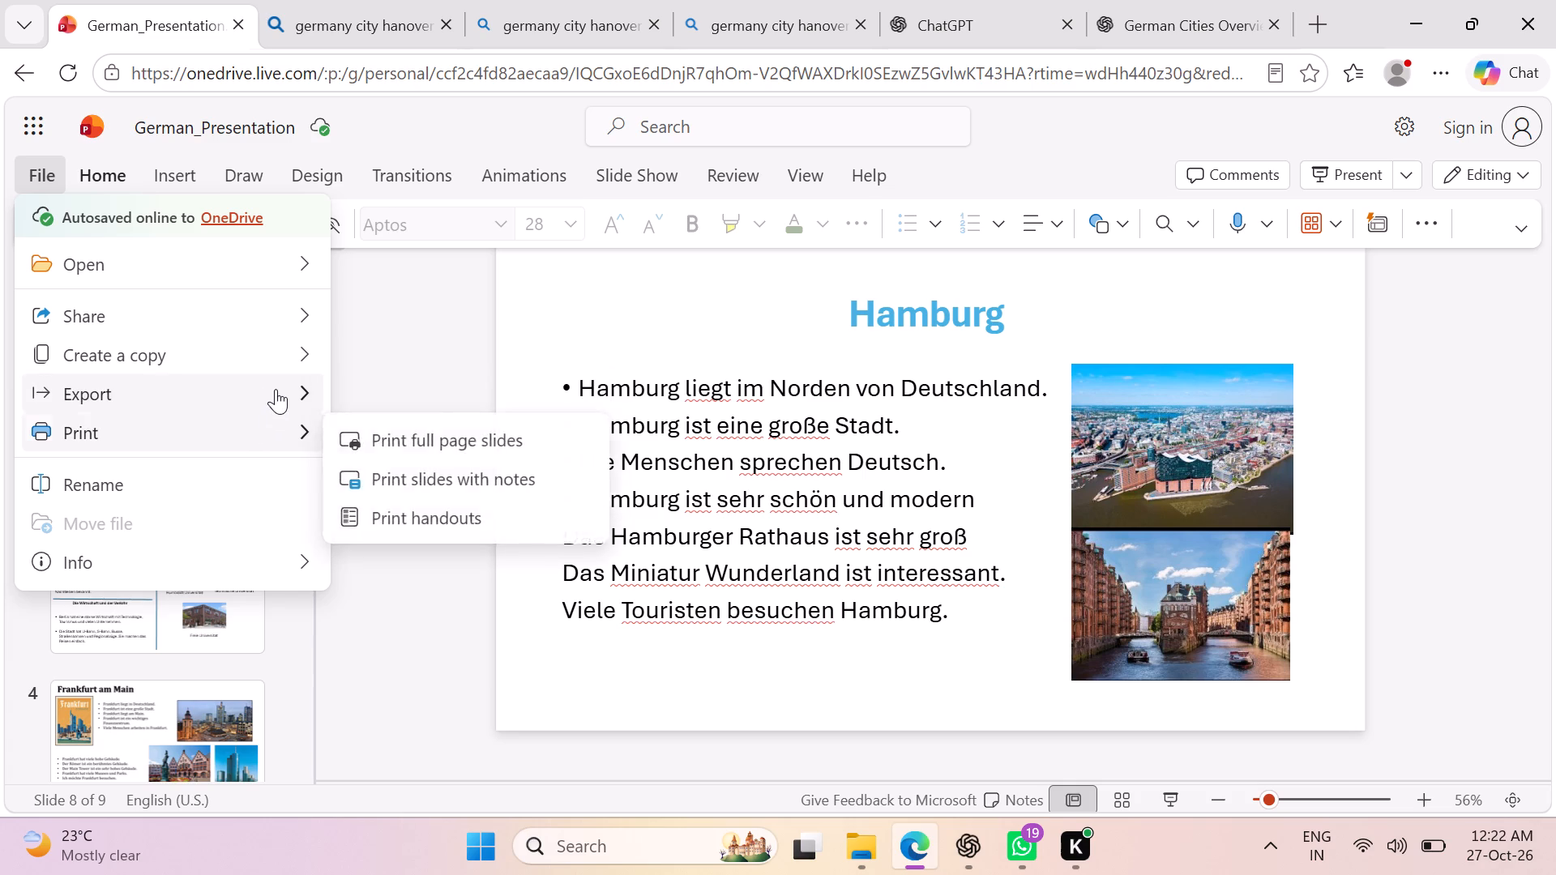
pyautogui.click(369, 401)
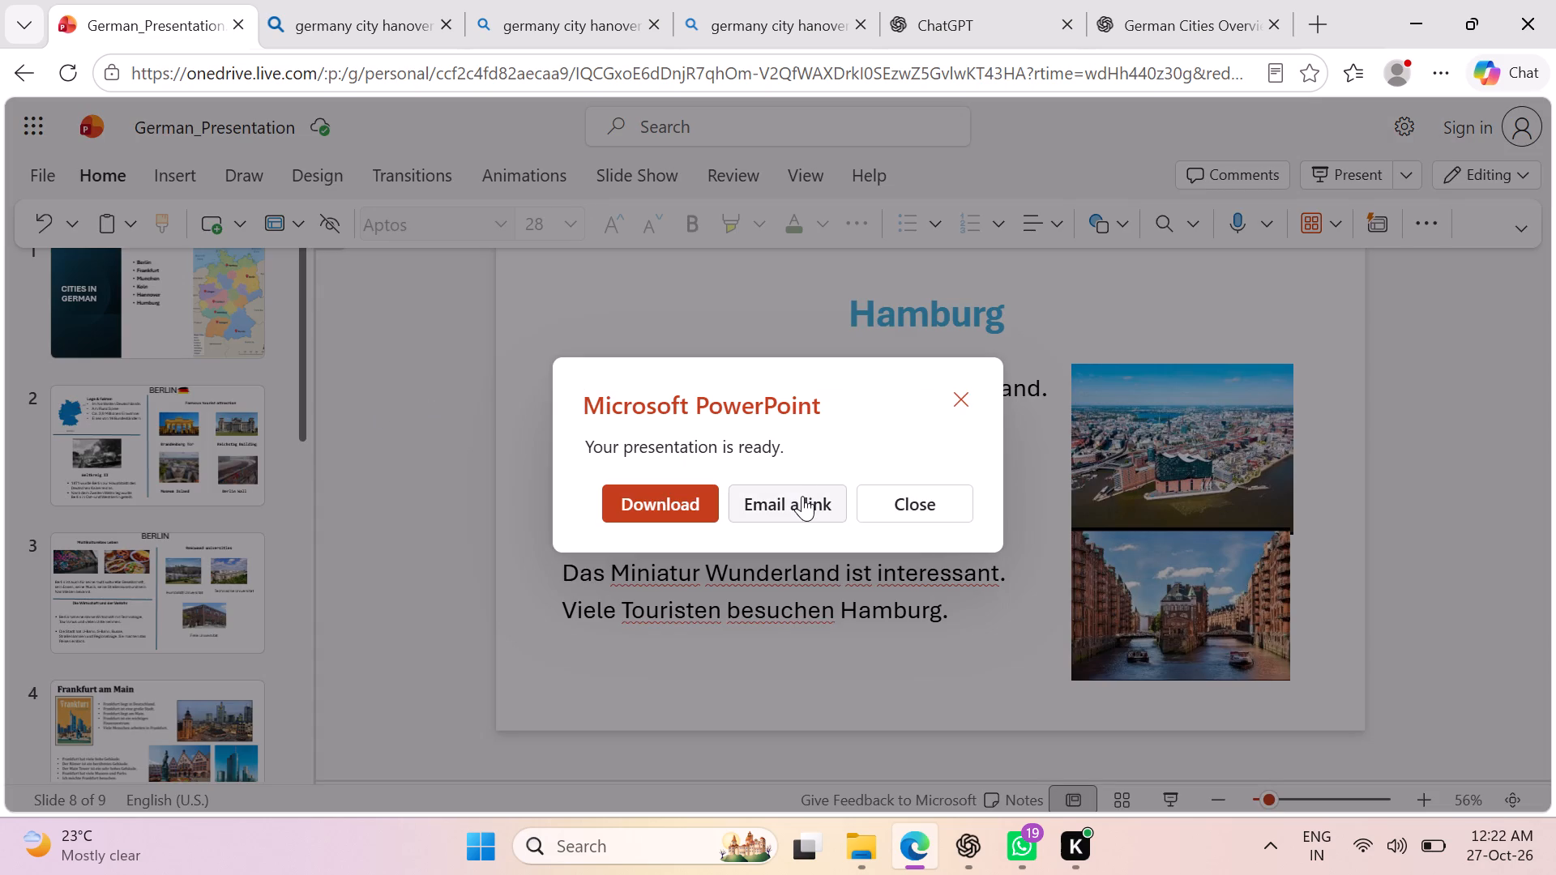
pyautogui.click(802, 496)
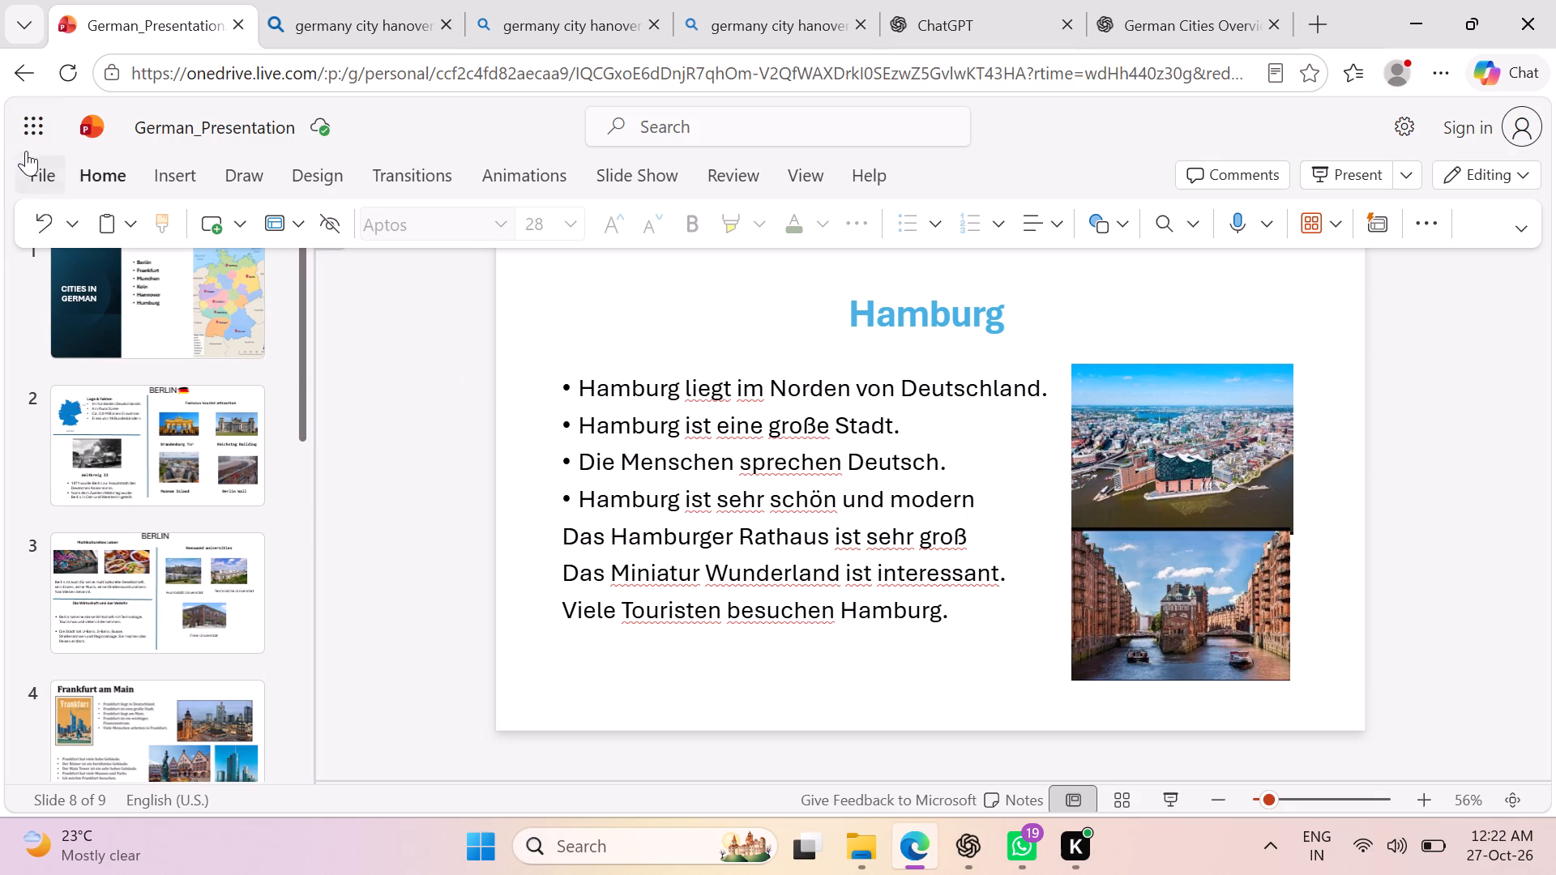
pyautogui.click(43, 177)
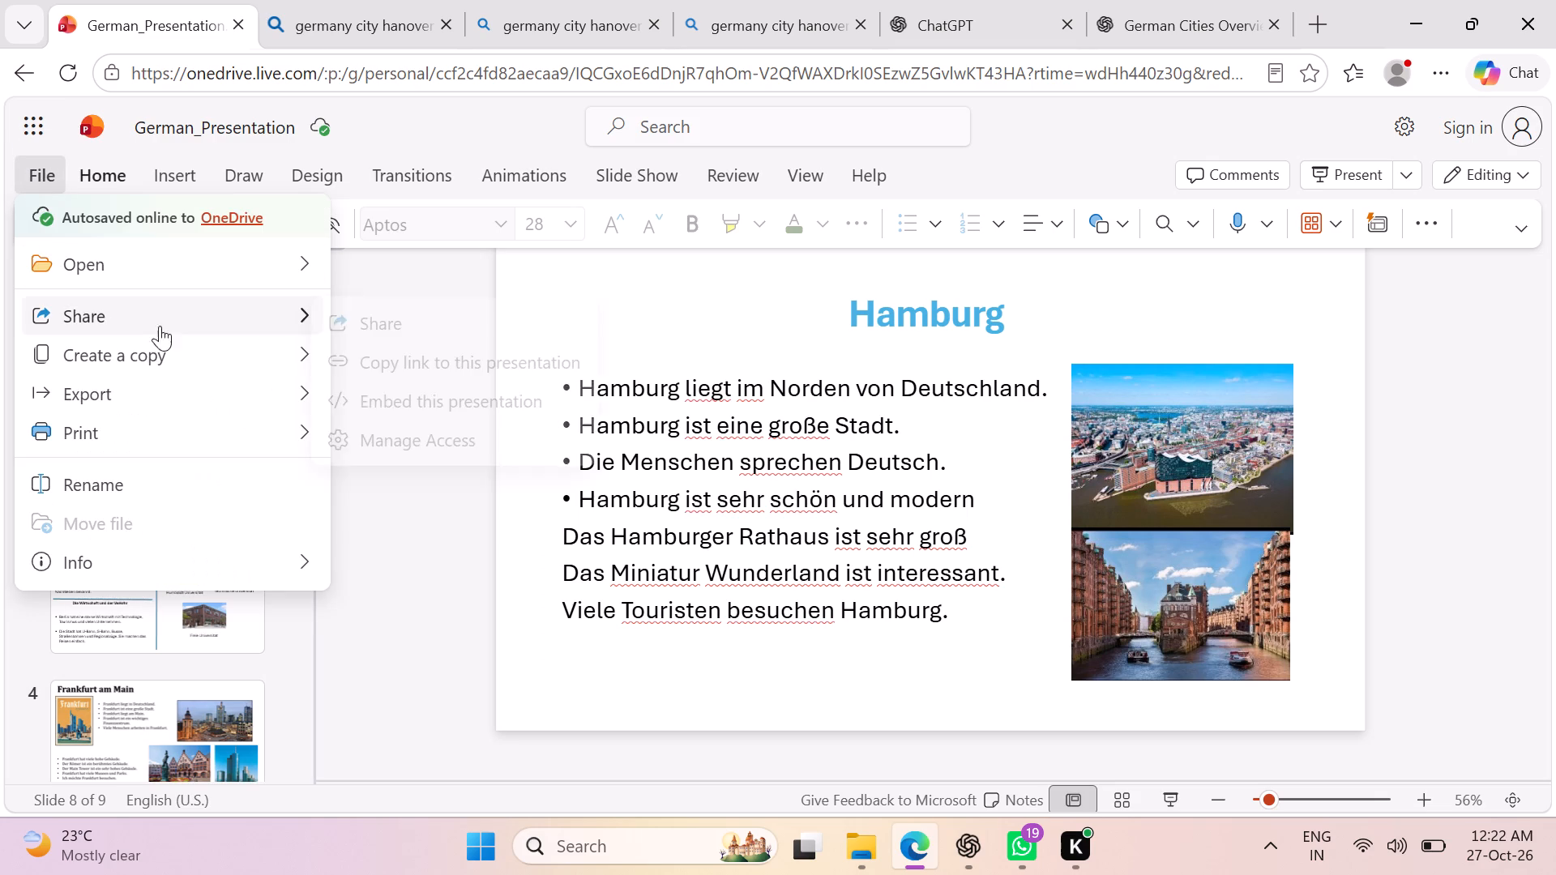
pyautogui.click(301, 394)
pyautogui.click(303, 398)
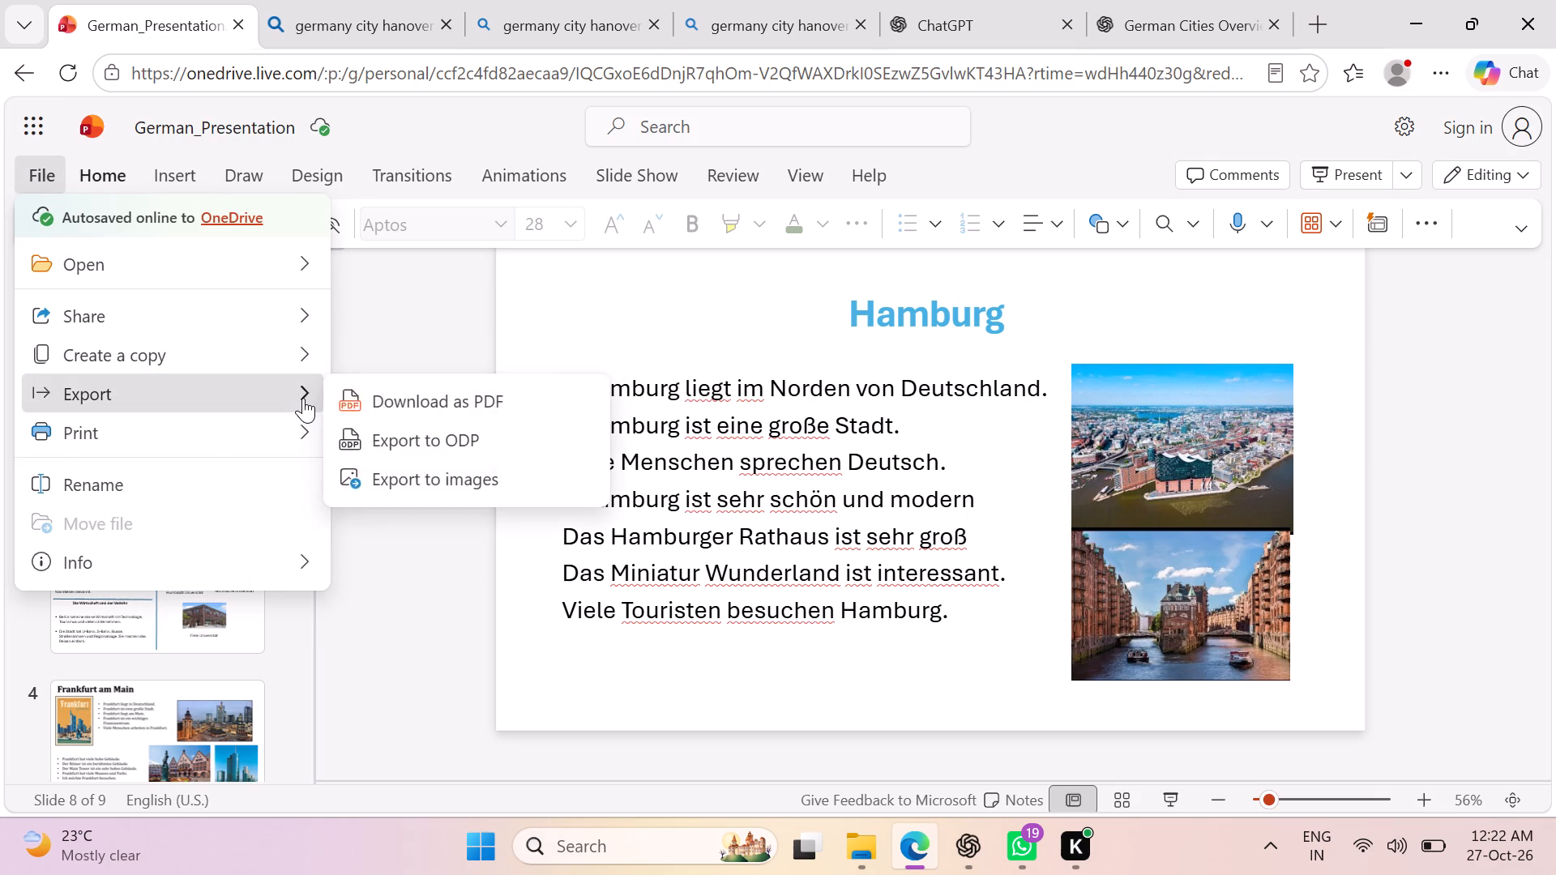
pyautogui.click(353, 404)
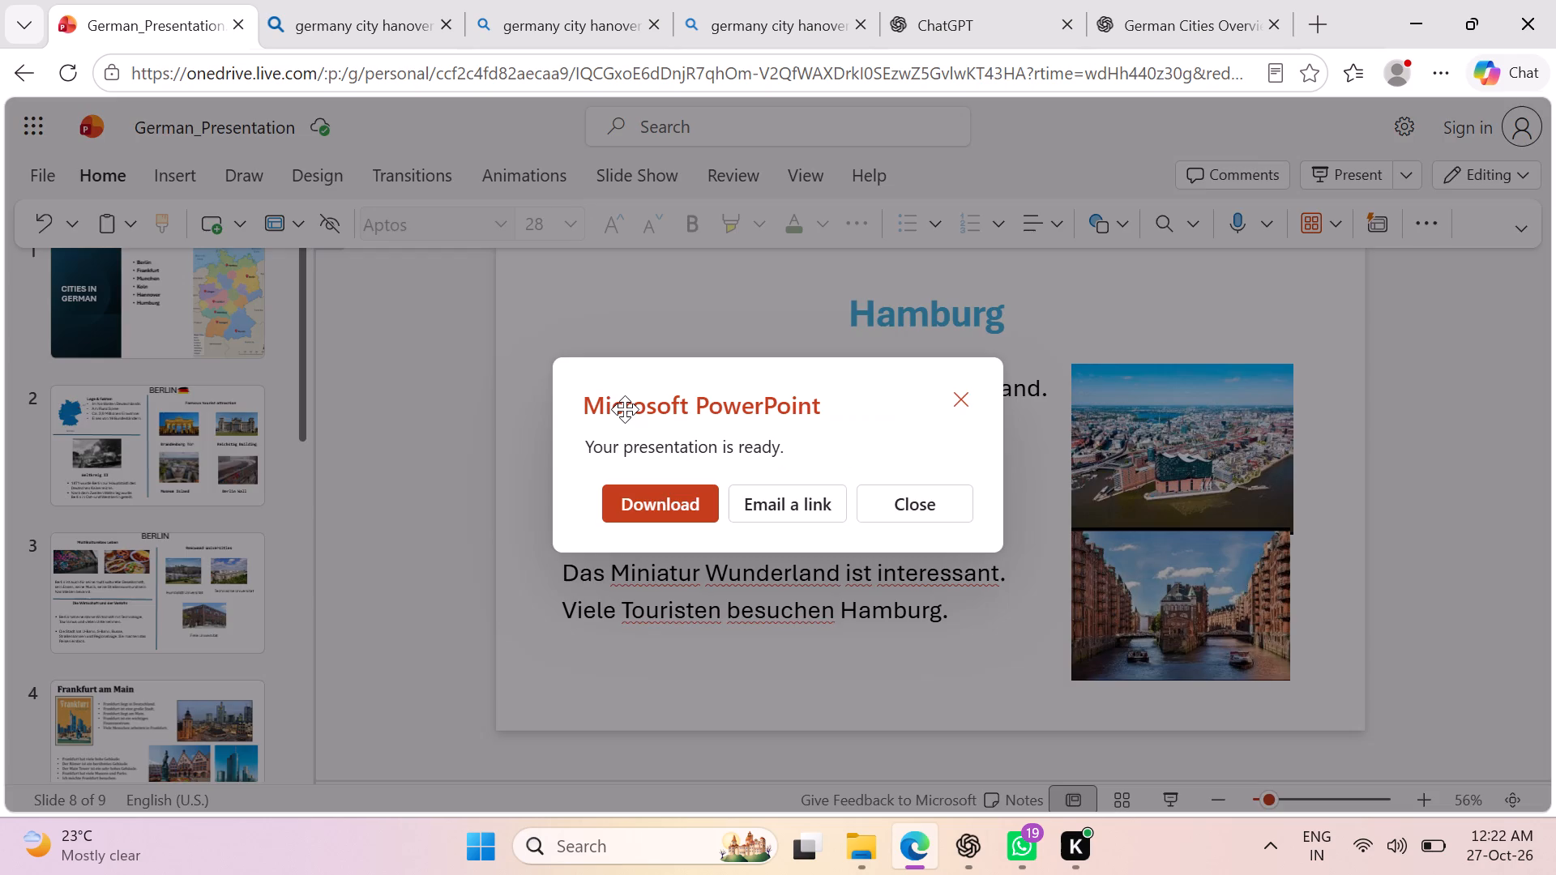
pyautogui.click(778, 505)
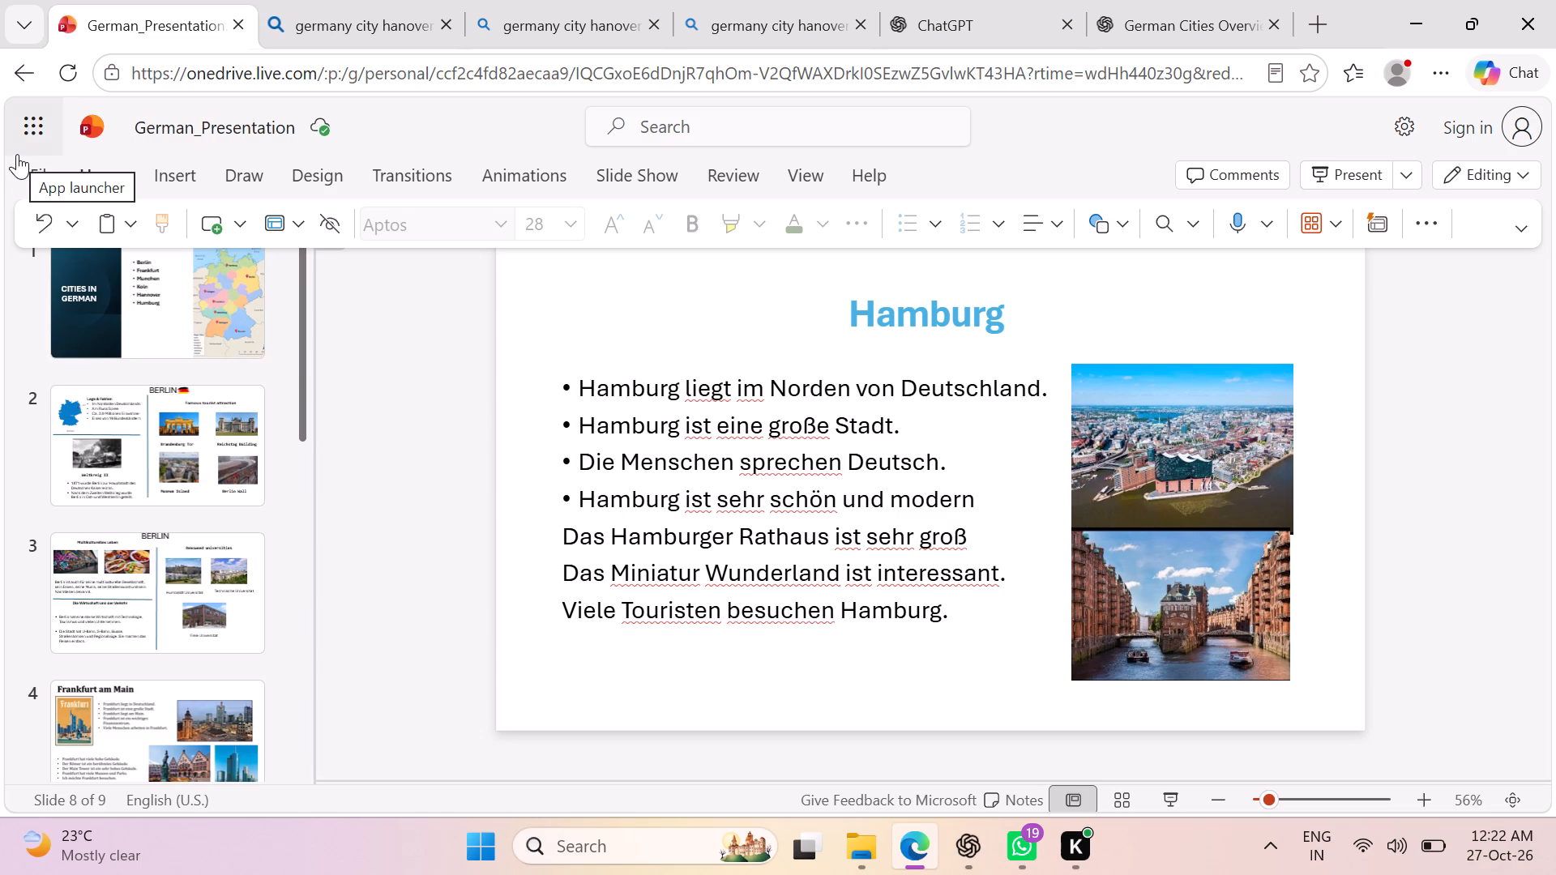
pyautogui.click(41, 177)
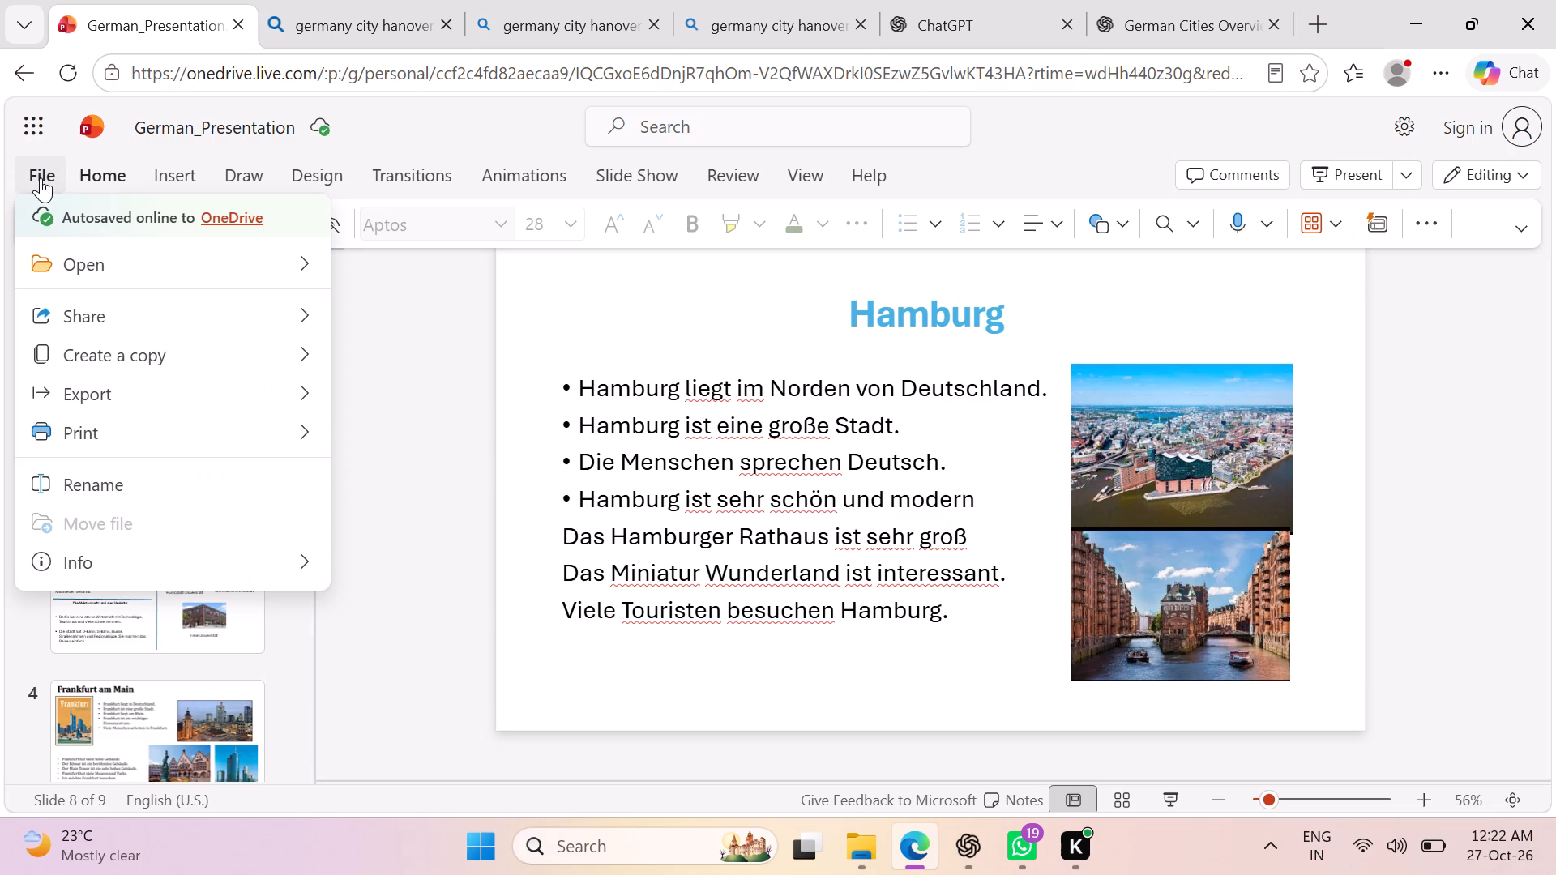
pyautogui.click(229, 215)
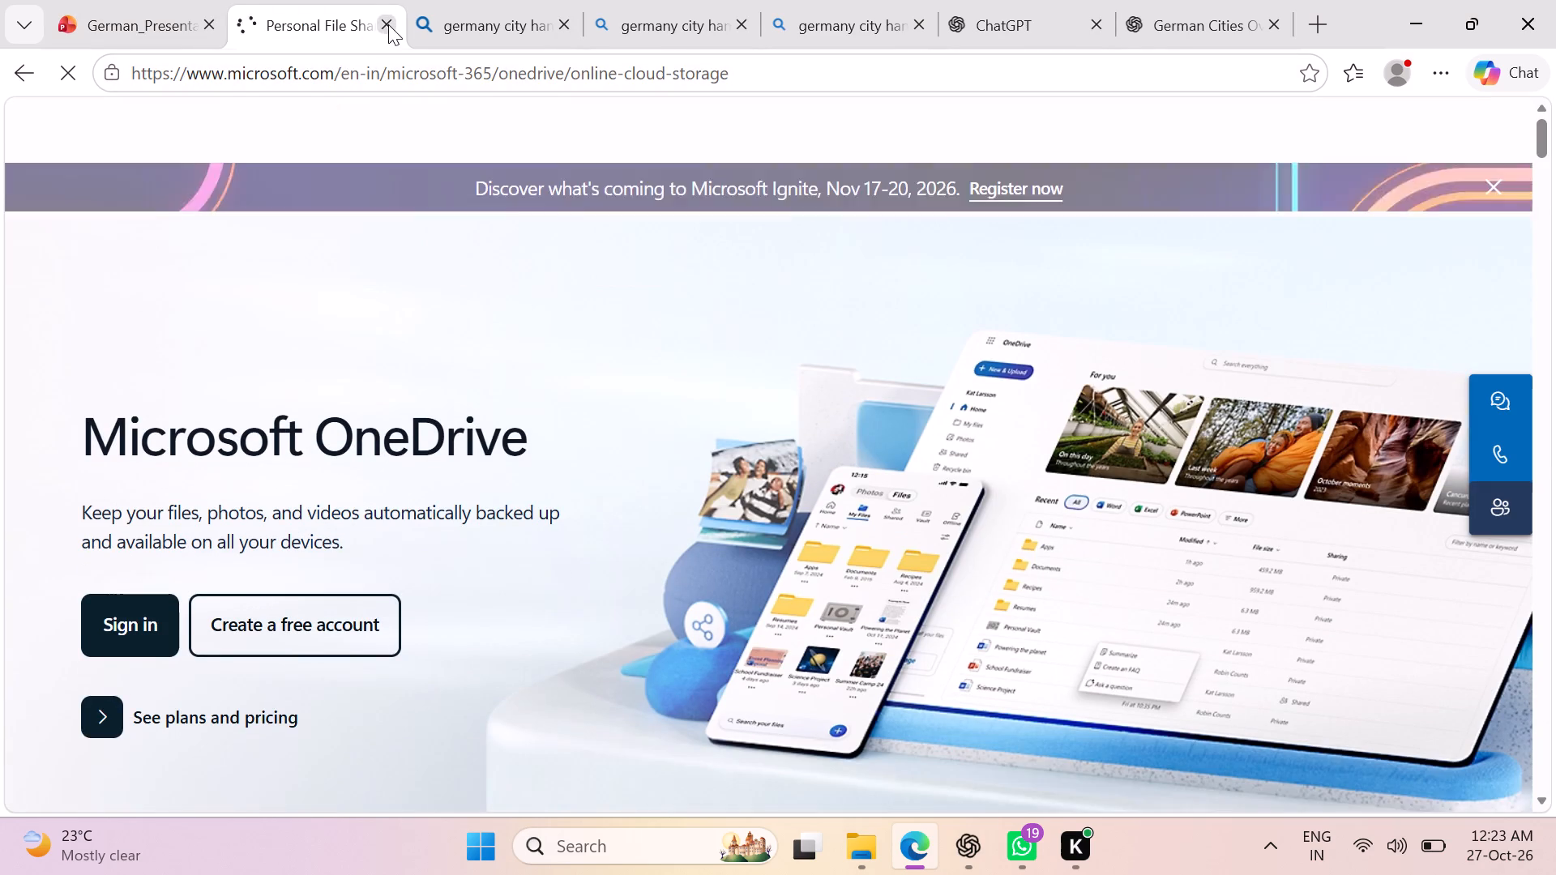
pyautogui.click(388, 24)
pyautogui.click(388, 24)
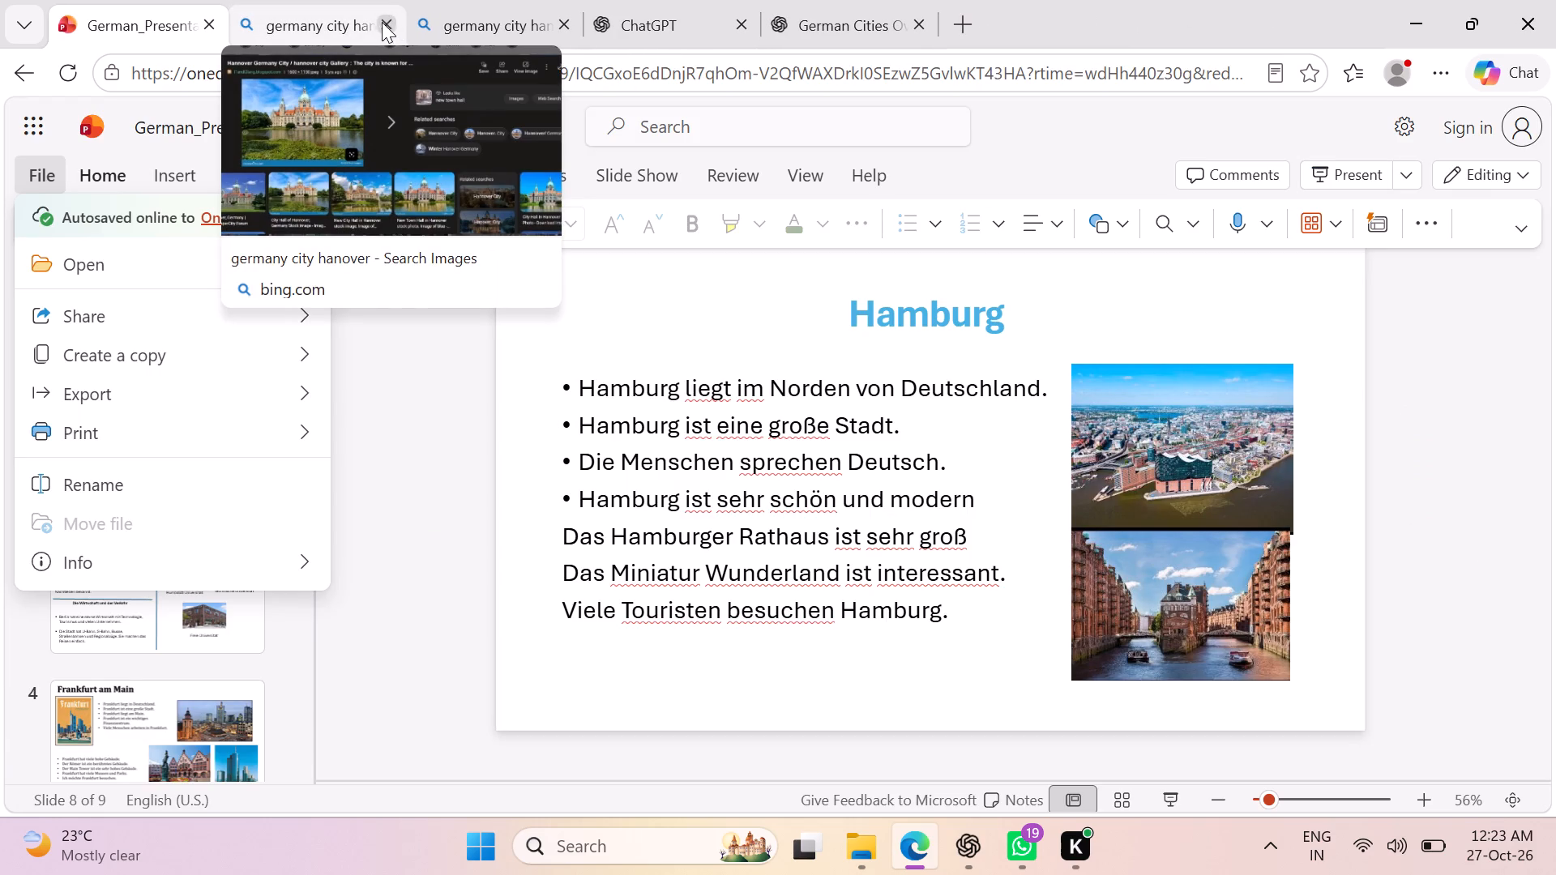
pyautogui.click(381, 22)
pyautogui.click(381, 22)
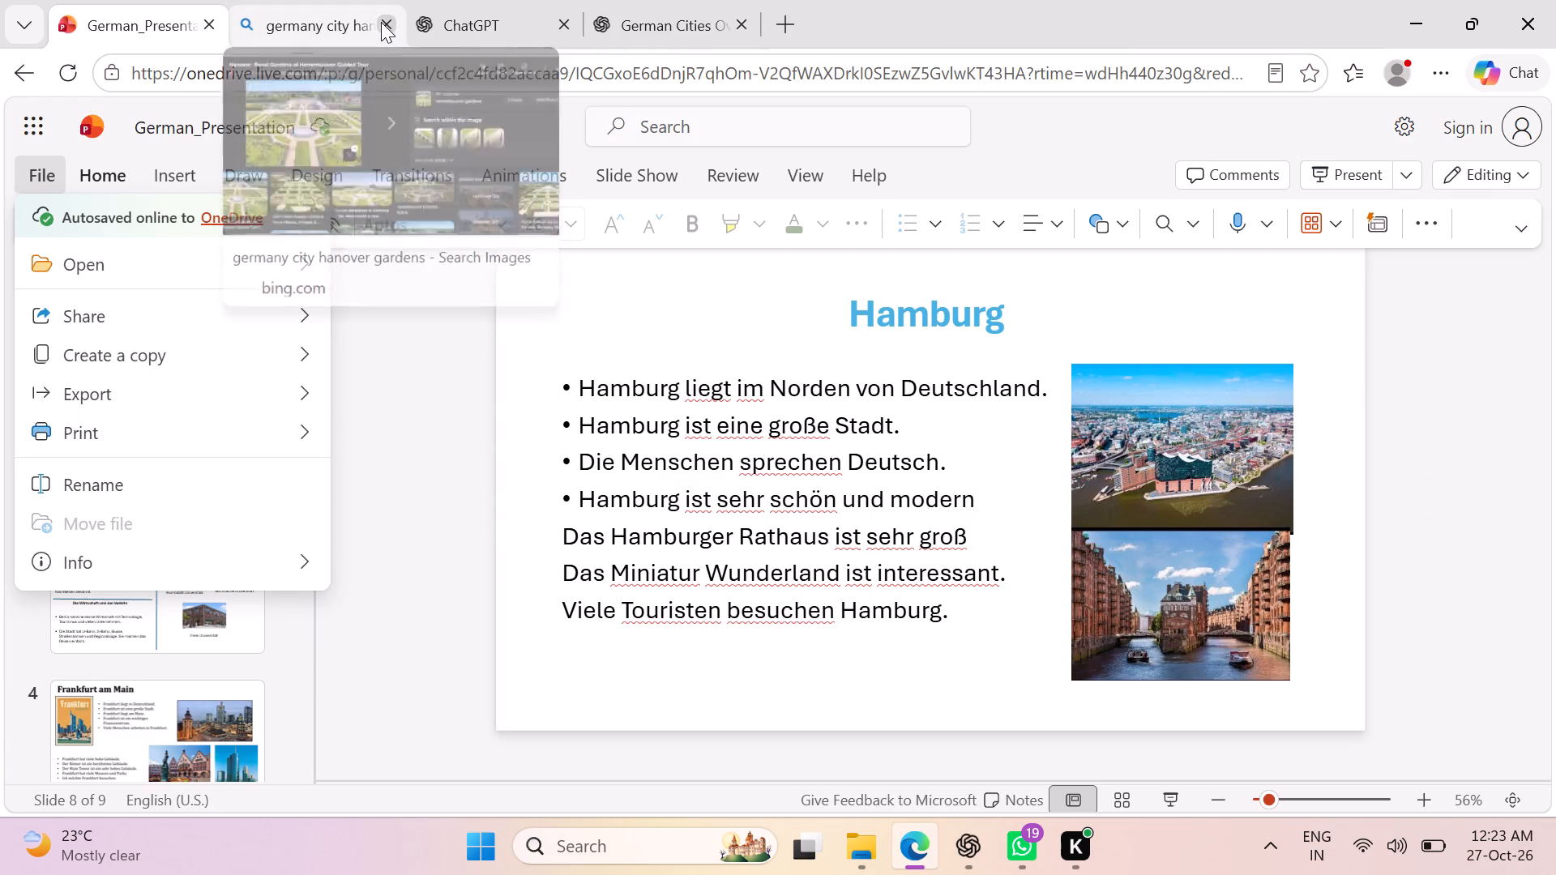
pyautogui.click(381, 22)
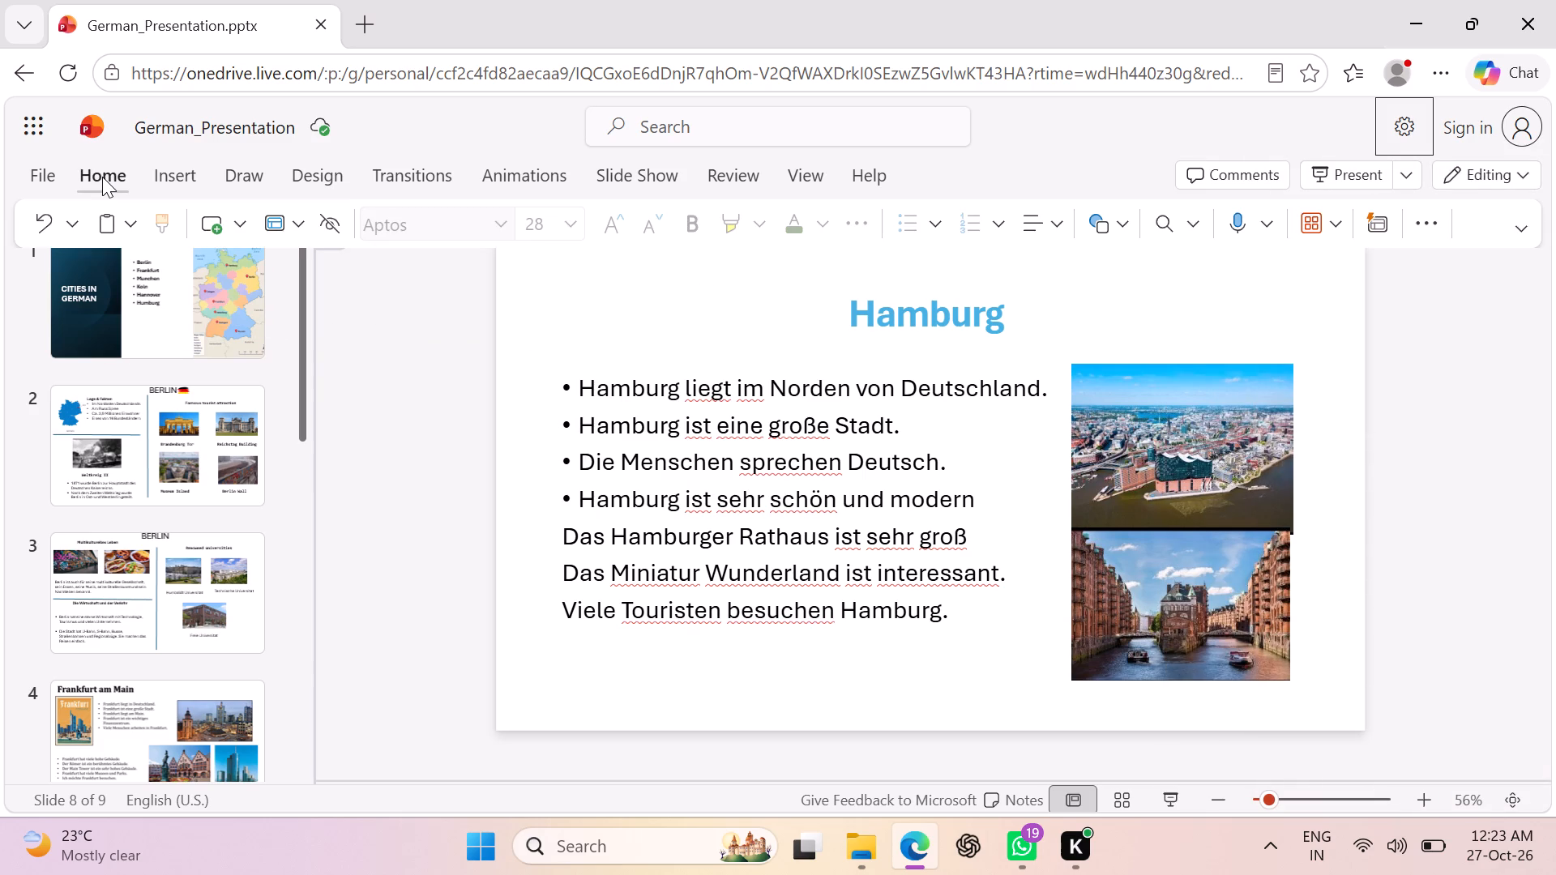
# Download a copy of German_Presentation to the device as a PowerPoint presentation.
pyautogui.click(22, 165)
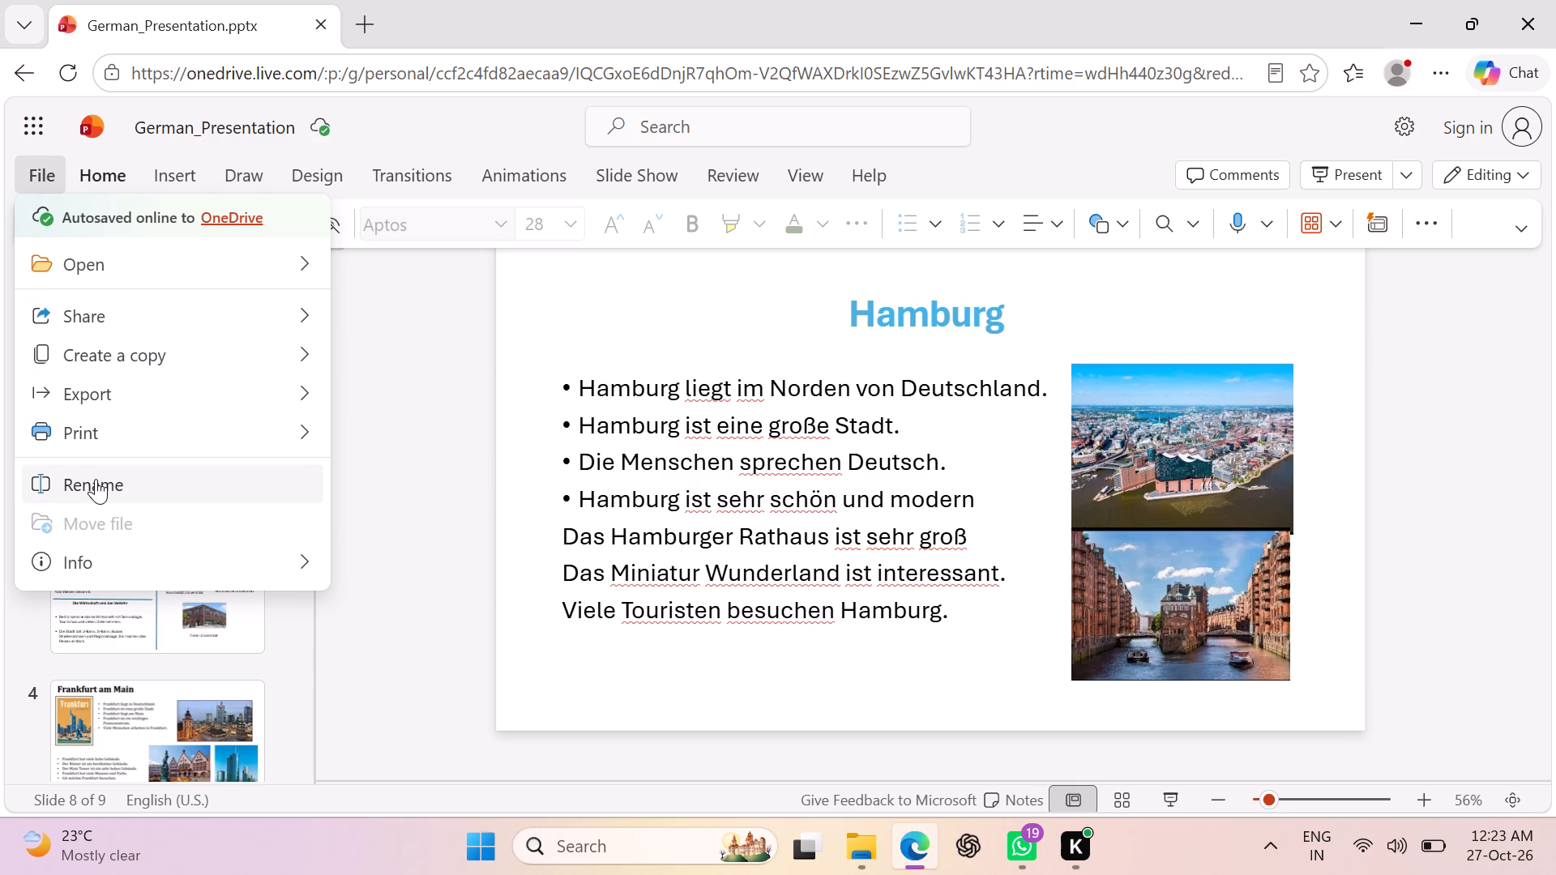
pyautogui.click(156, 348)
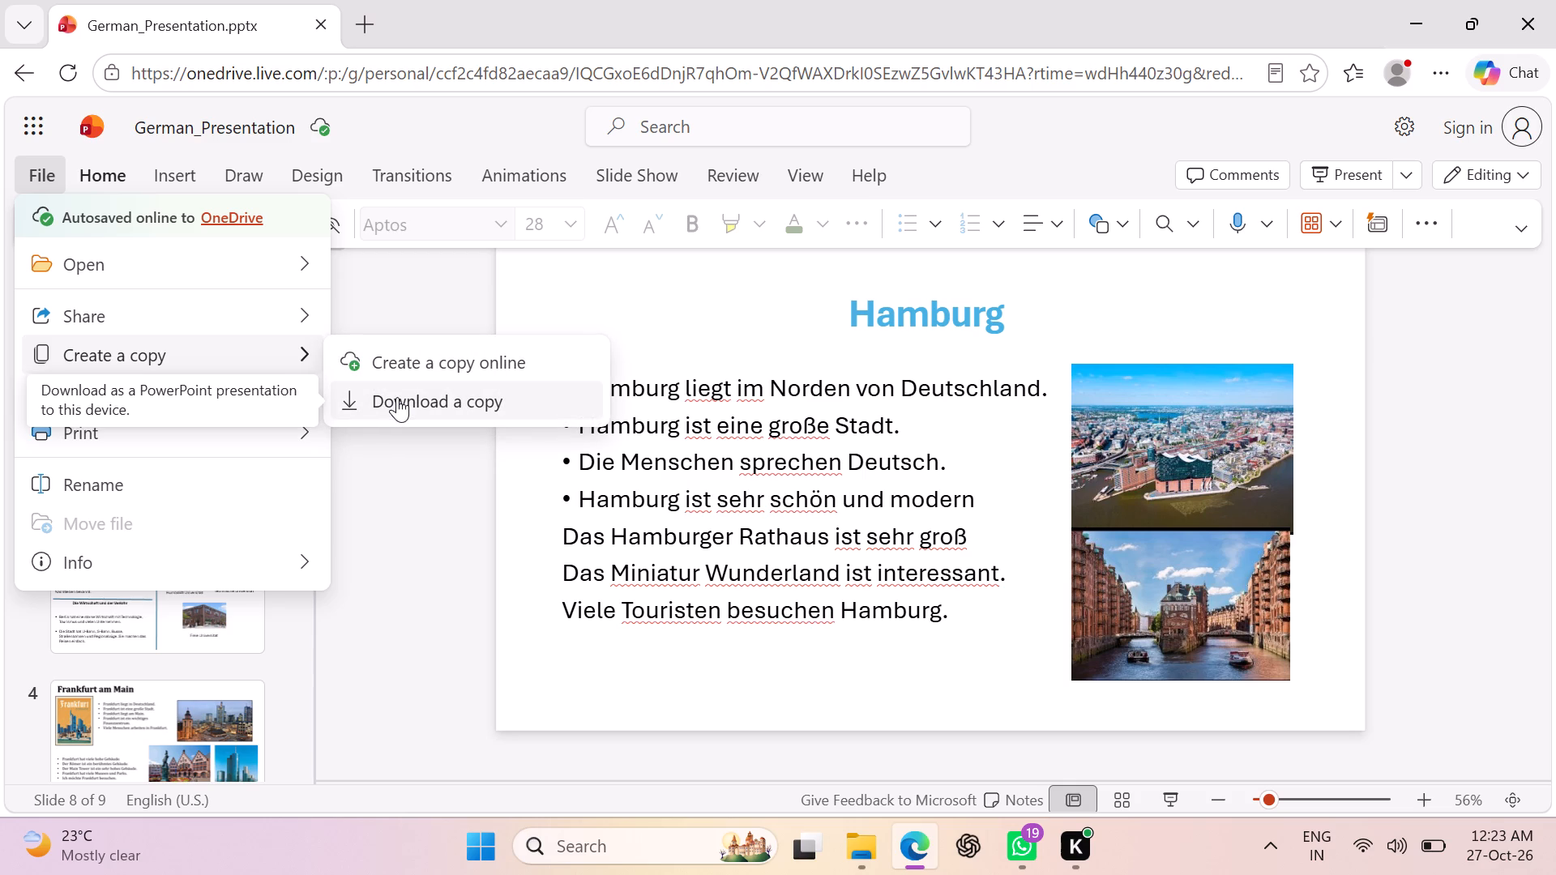
# Download the PowerPoint copy of German_Presentation to this device once the file is ready.
pyautogui.click(397, 397)
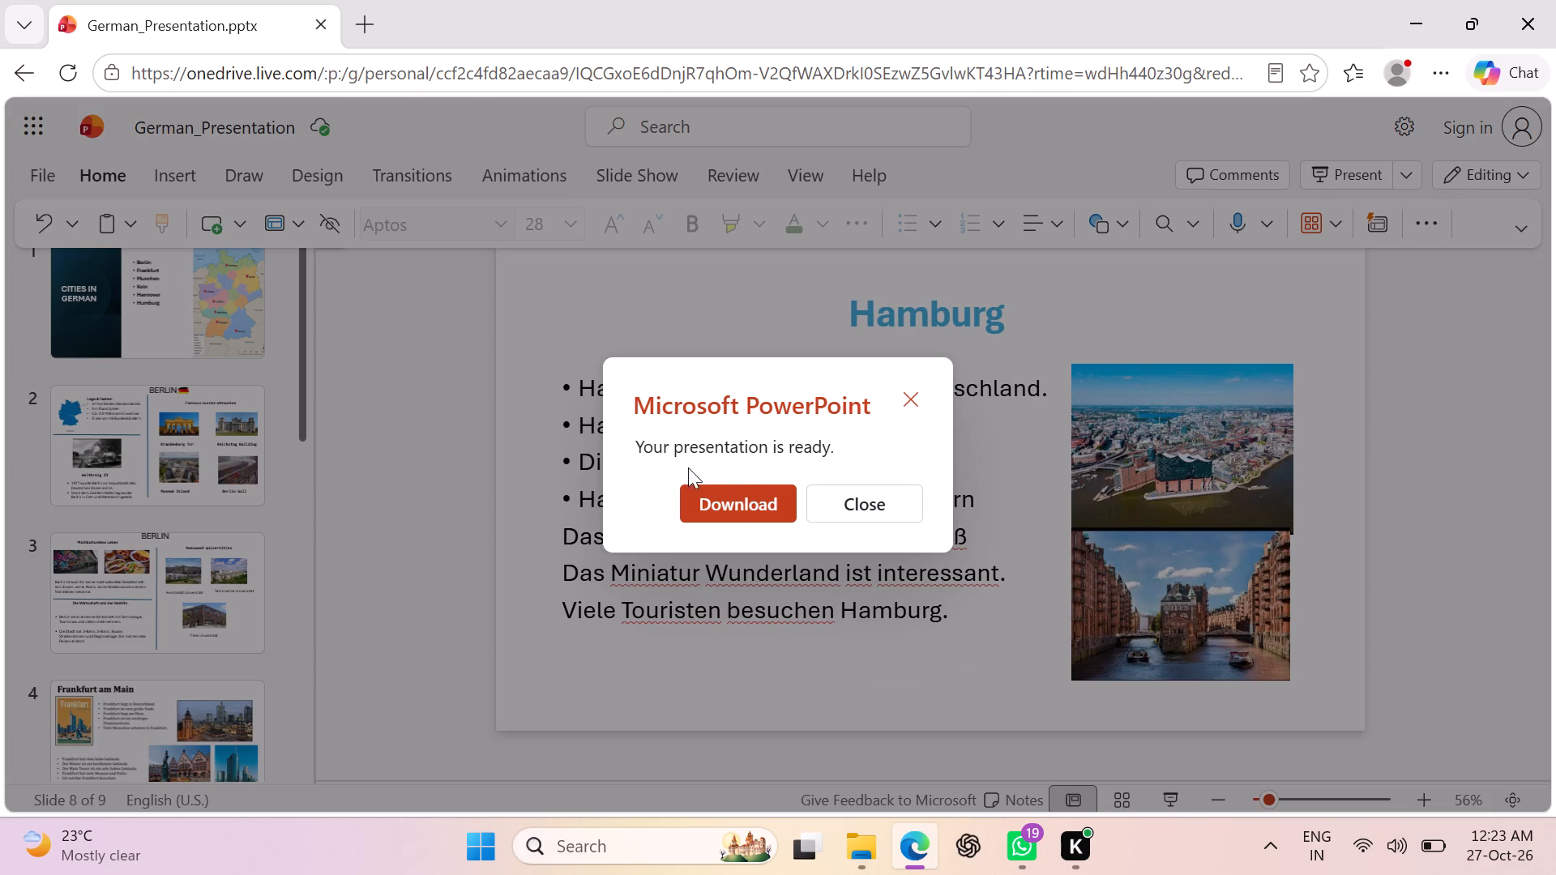
pyautogui.click(731, 503)
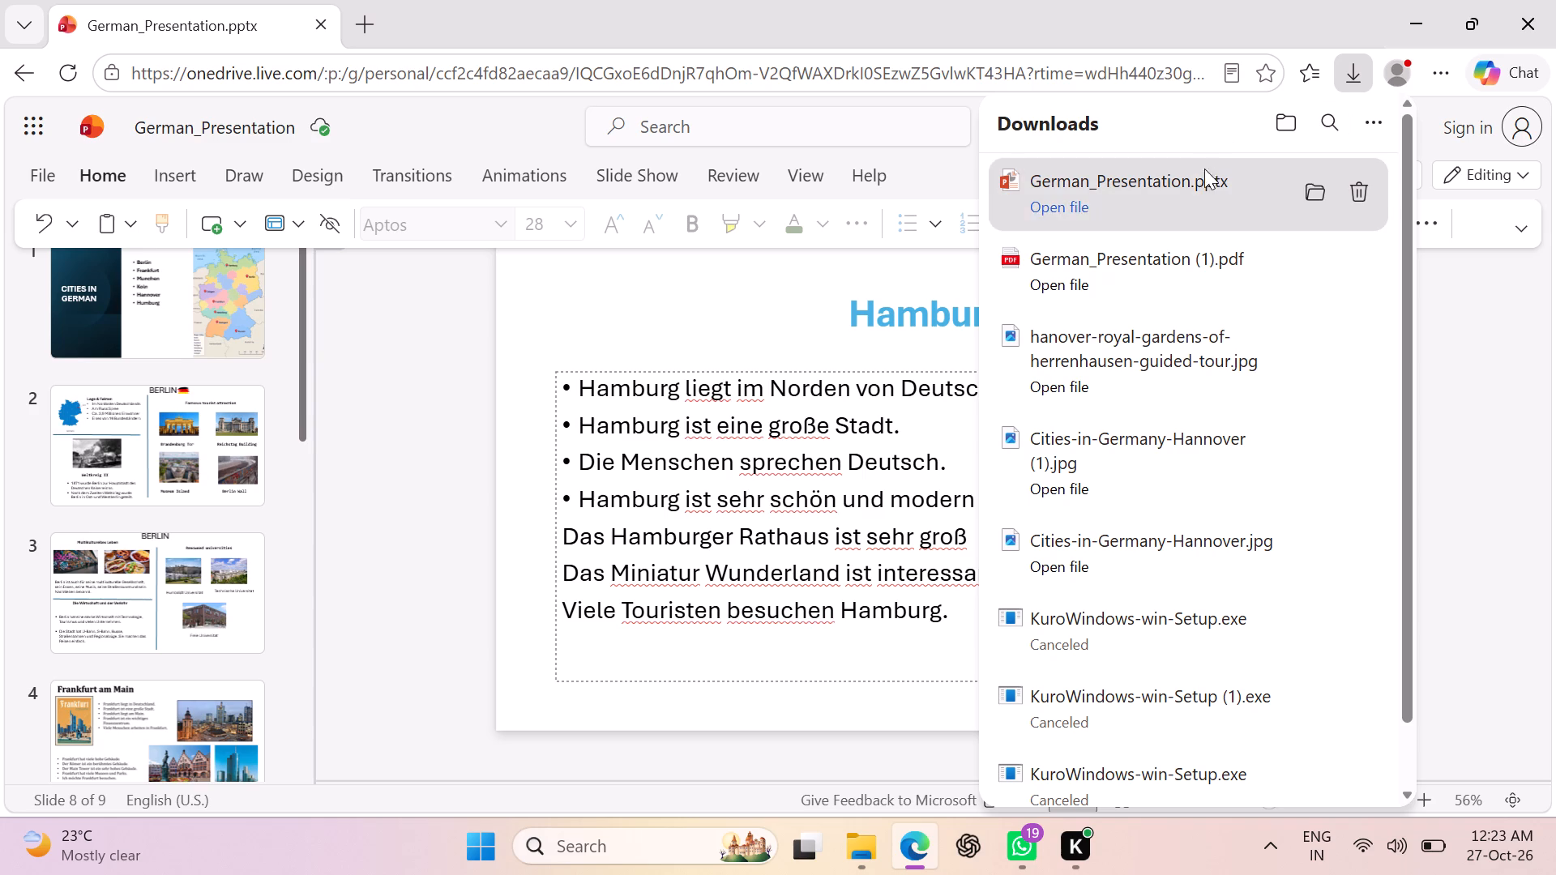